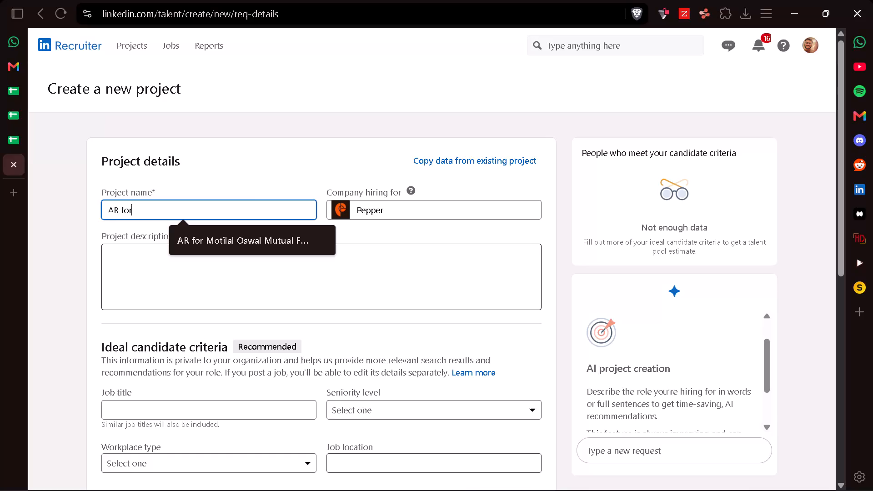
Name the new project "AR for Arvind Fashions Limited" and create it with the other details left blank.
{"action": "left_click", "coordinate": [318, 240]}
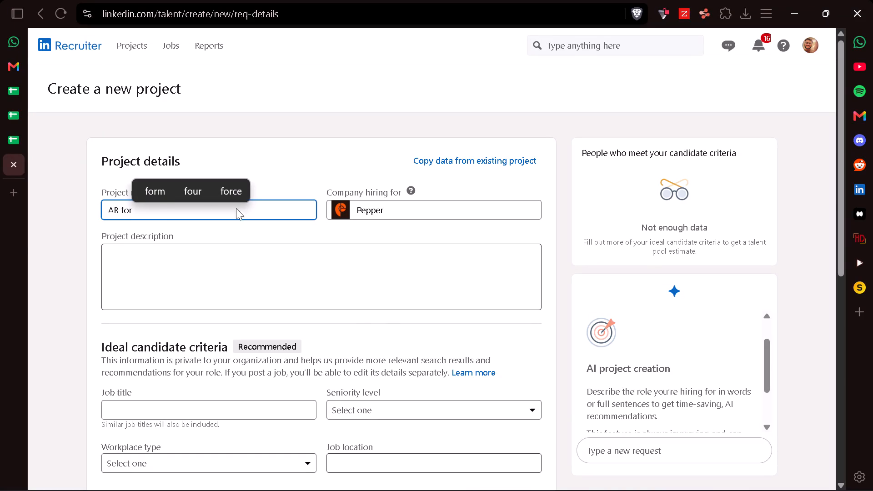
{"action": "key", "text": "space"}
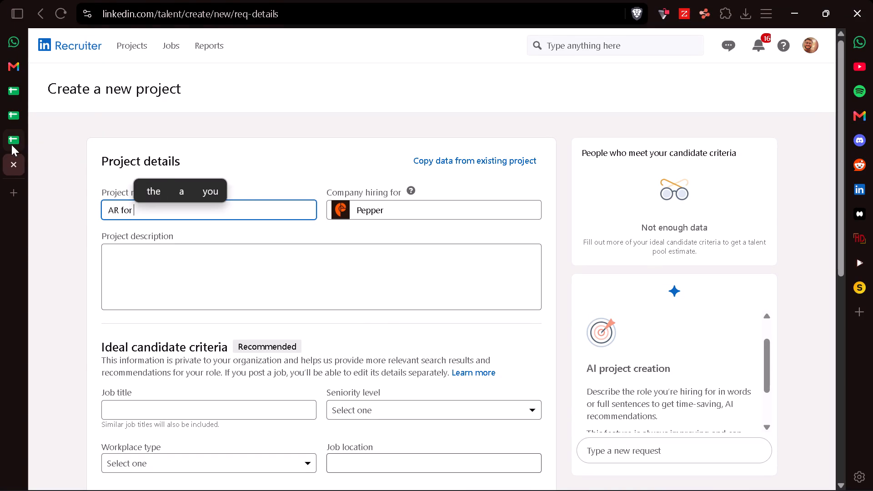
{"action": "left_click", "coordinate": [11, 145]}
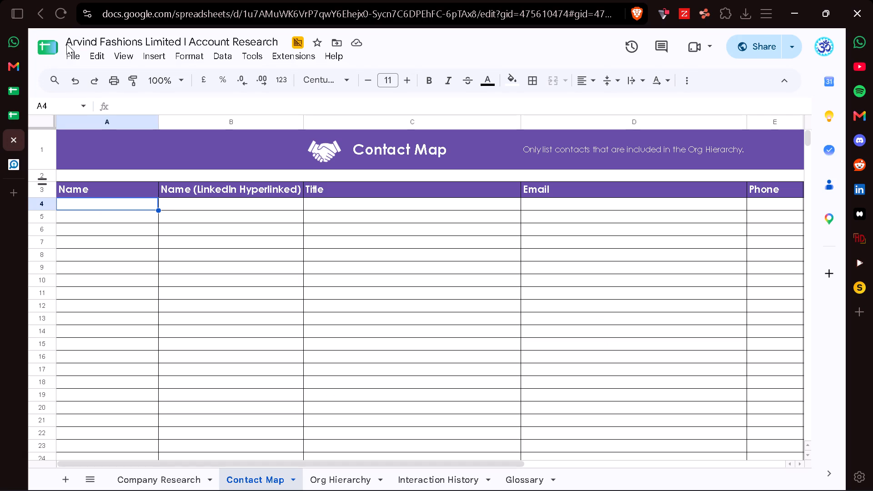
{"action": "left_click", "coordinate": [16, 157]}
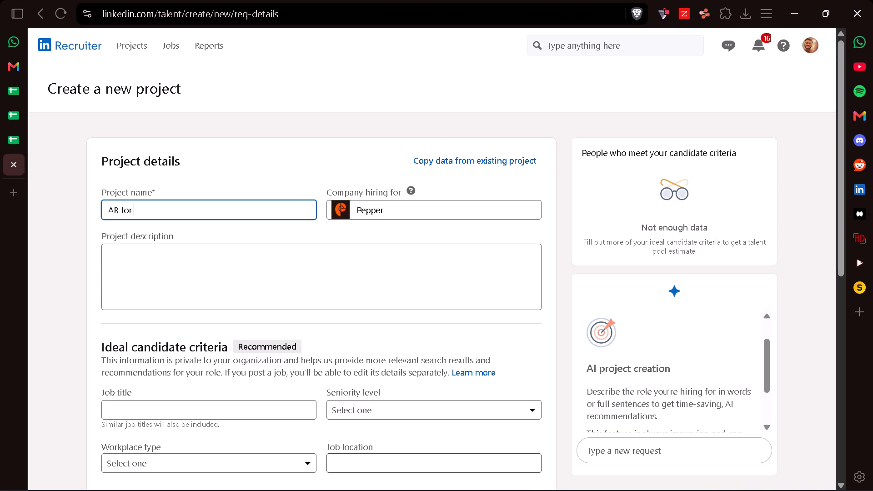
{"action": "type", "text": "Arvind Fashions L"}
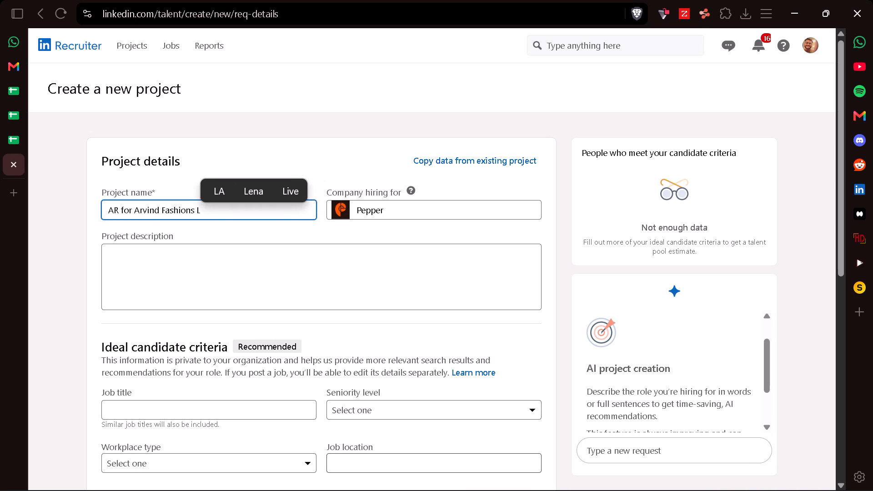
{"action": "type", "text": "inited"}
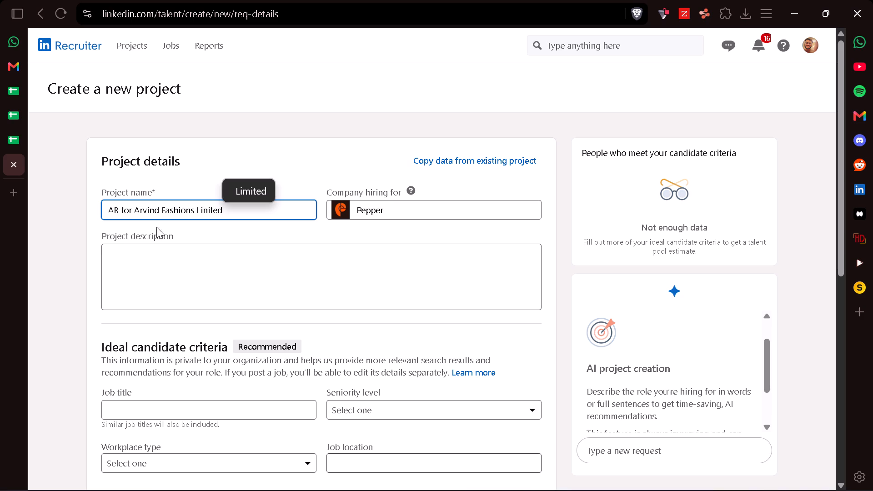
{"action": "left_click", "coordinate": [251, 184]}
{"action": "scroll", "coordinate": [451, 350], "scroll_direction": "down", "scroll_amount": 1}
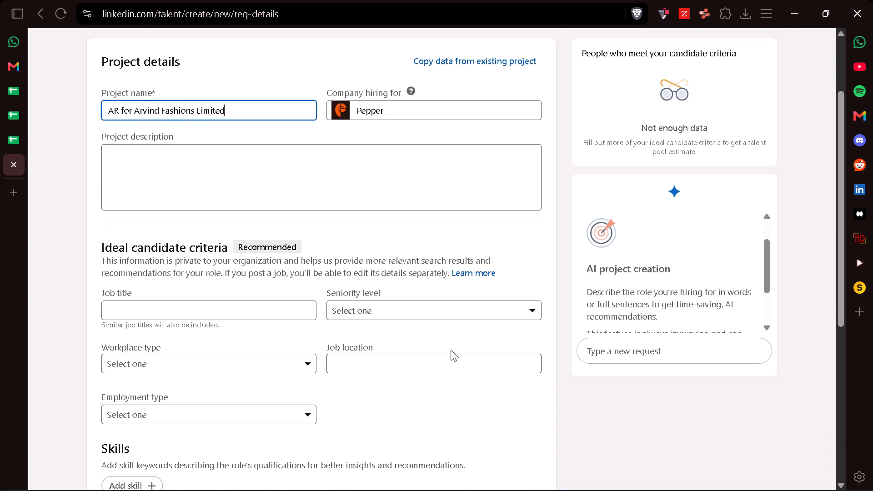
{"action": "scroll", "coordinate": [451, 350], "scroll_direction": "down", "scroll_amount": 6}
{"action": "left_click", "coordinate": [523, 378]}
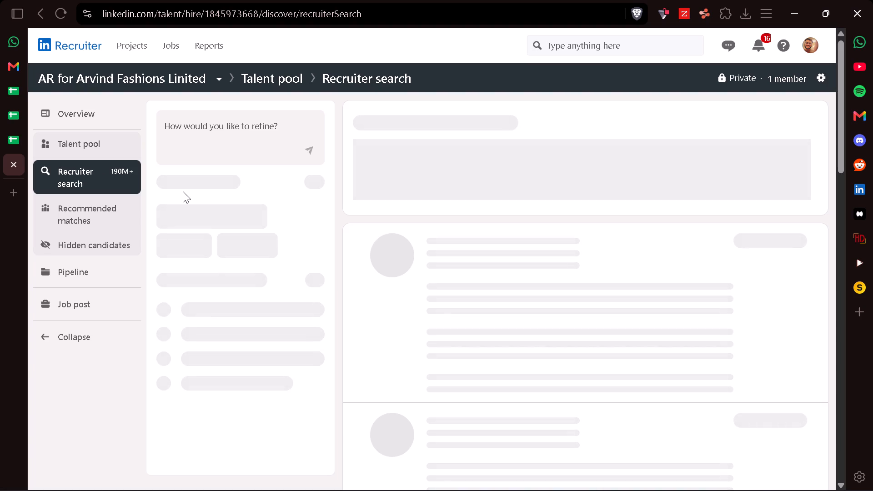
Correct the spelling of the last word in the project name so it reads "AR for Arvind Fashions Limited".
{"action": "left_click", "coordinate": [216, 83]}
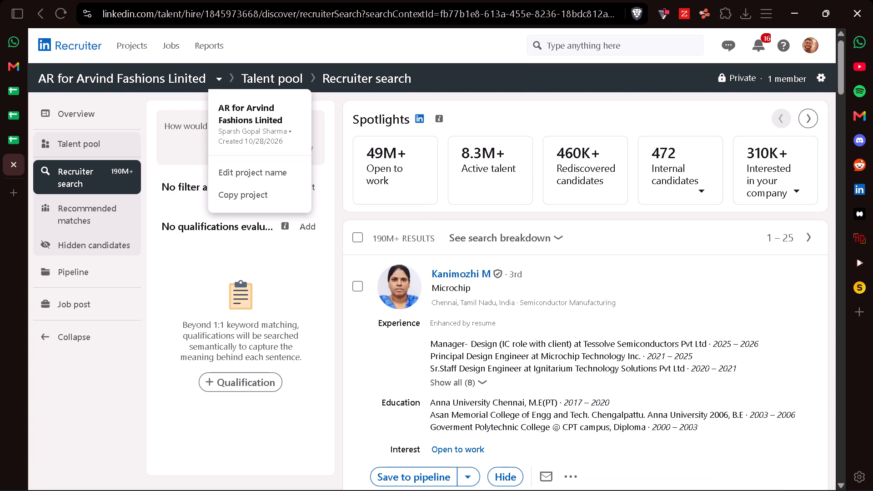
{"action": "left_click", "coordinate": [254, 176]}
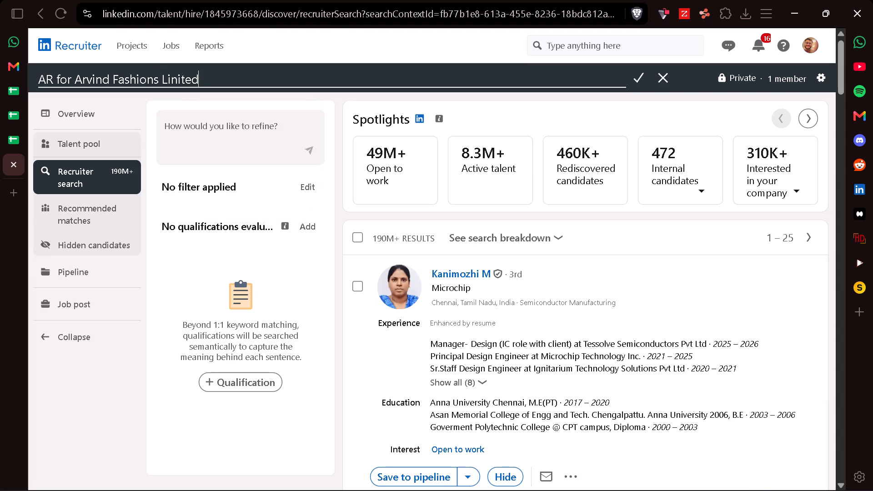
{"action": "left_click", "coordinate": [180, 81]}
{"action": "key", "text": "Left"}
{"action": "key", "text": "BackSpace"}
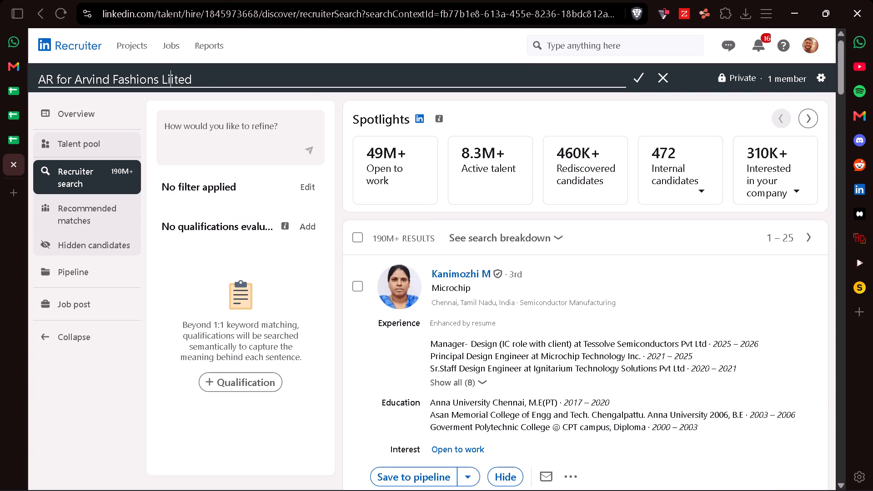
{"action": "key", "text": "m"}
{"action": "key", "text": "Return"}
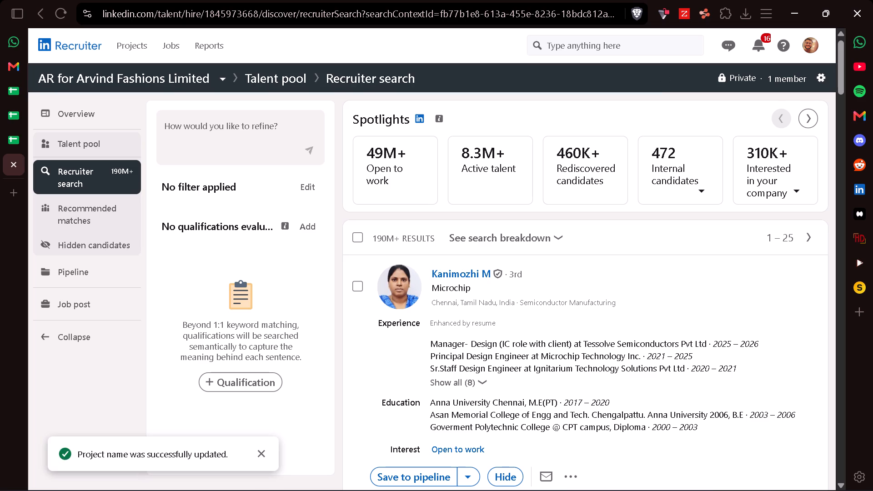
Apply the saved custom filter "main" to the recruiter search.
{"action": "left_click", "coordinate": [304, 190]}
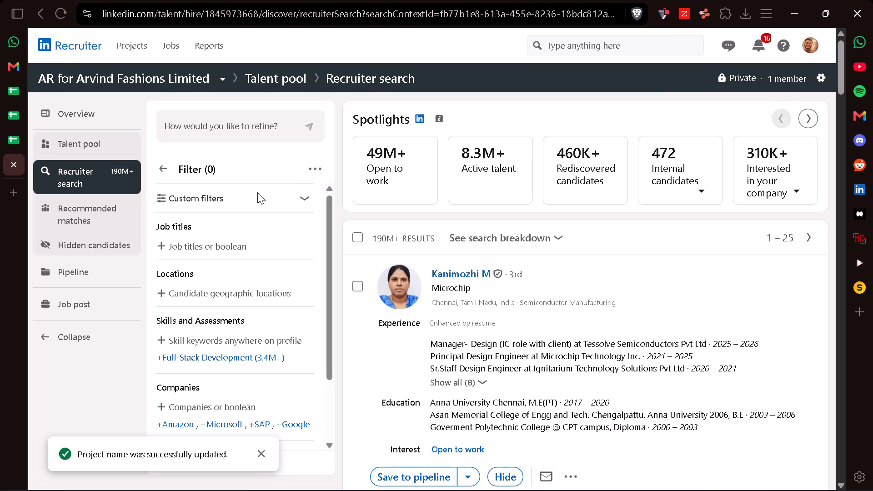
{"action": "left_click", "coordinate": [179, 195]}
{"action": "left_click", "coordinate": [169, 229]}
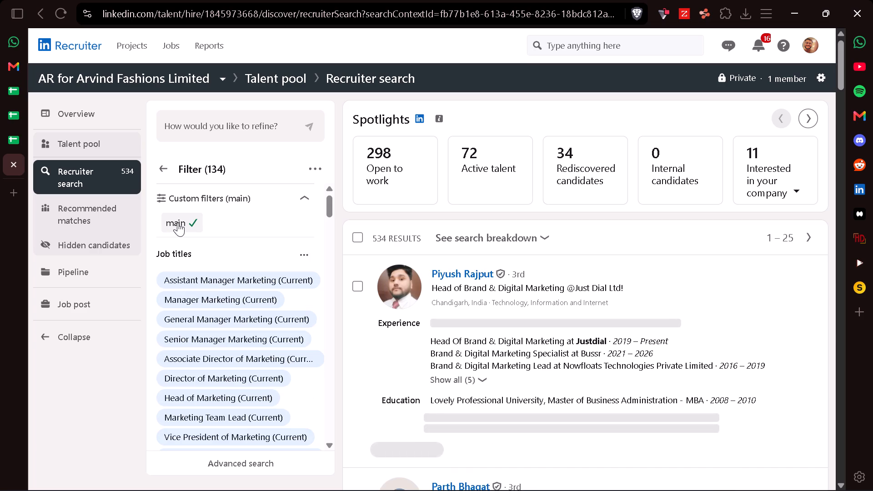
Replace the Justdial company filter with Arvind Fashions Limited, restricted to candidates who currently work there.
{"action": "scroll", "coordinate": [264, 245], "scroll_direction": "down", "scroll_amount": 2}
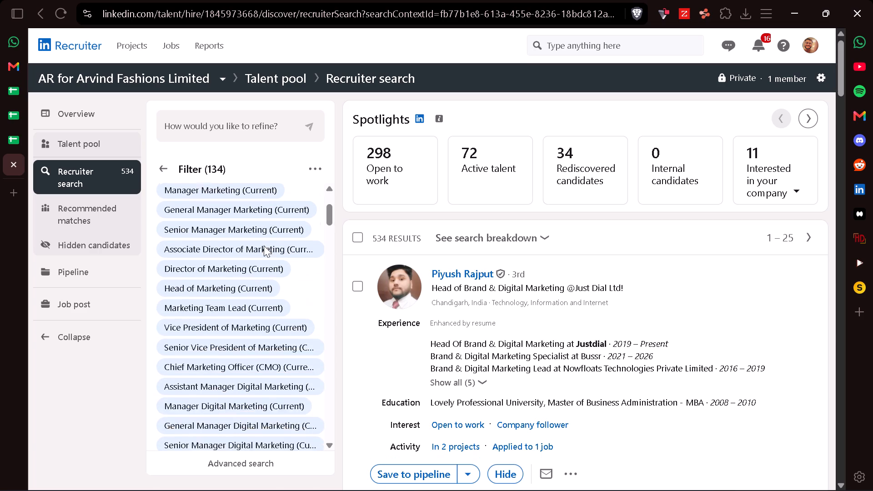
{"action": "scroll", "coordinate": [264, 245], "scroll_direction": "down", "scroll_amount": 9}
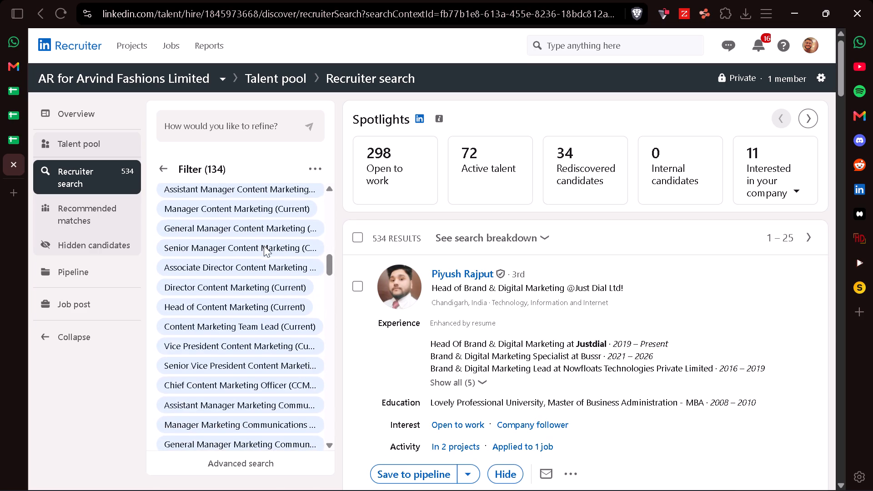
{"action": "scroll", "coordinate": [264, 245], "scroll_direction": "down", "scroll_amount": 10}
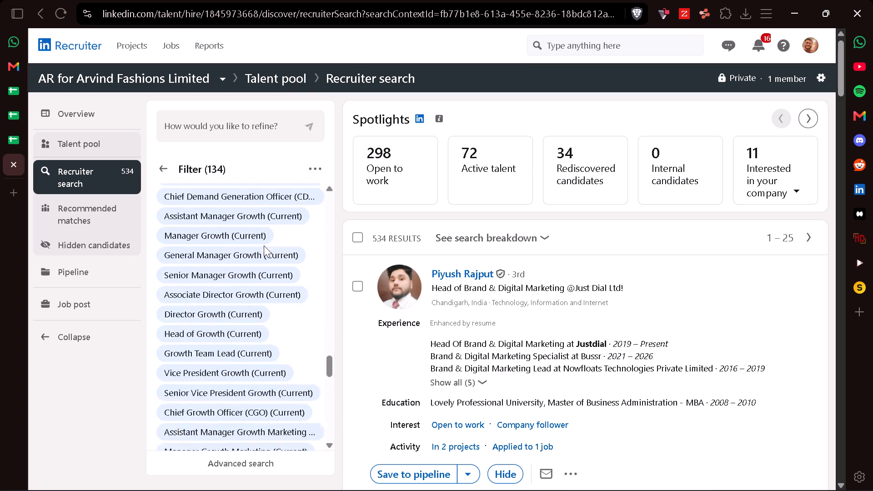
{"action": "scroll", "coordinate": [264, 245], "scroll_direction": "down", "scroll_amount": 2}
{"action": "left_click", "coordinate": [232, 385]}
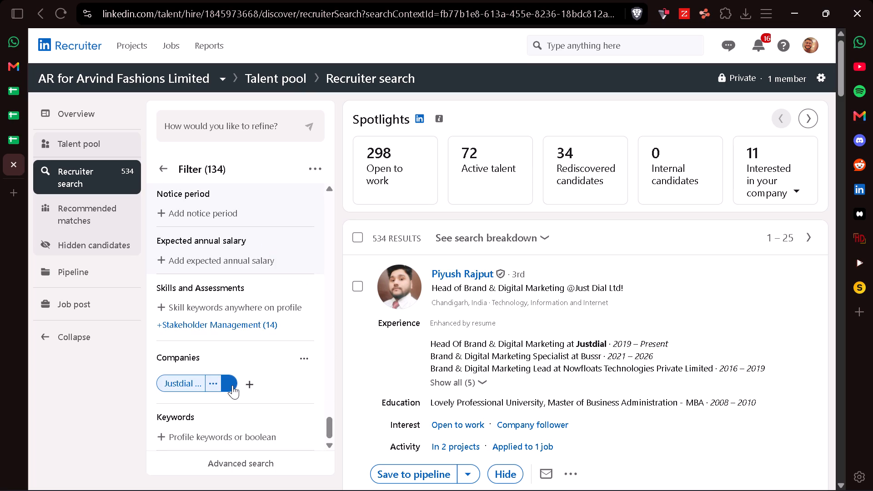
{"action": "scroll", "coordinate": [219, 316], "scroll_direction": "down", "scroll_amount": 1}
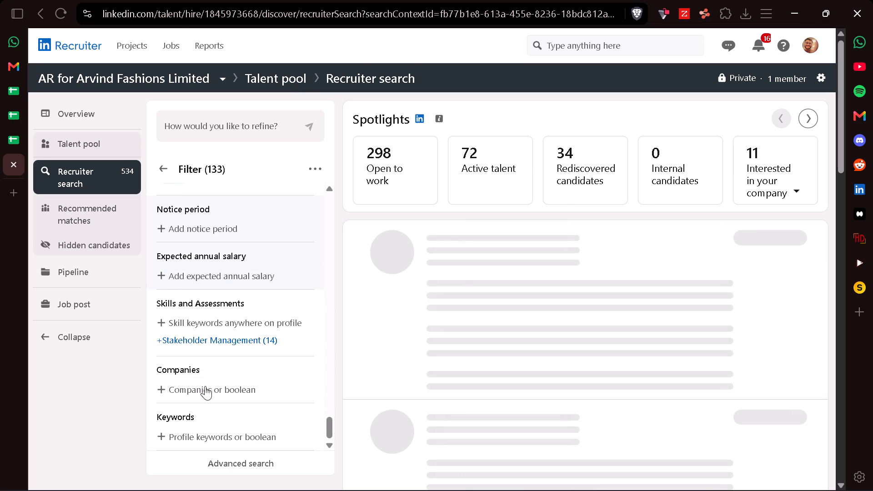
{"action": "left_click", "coordinate": [203, 390]}
{"action": "type", "text": "Arvind Fas"}
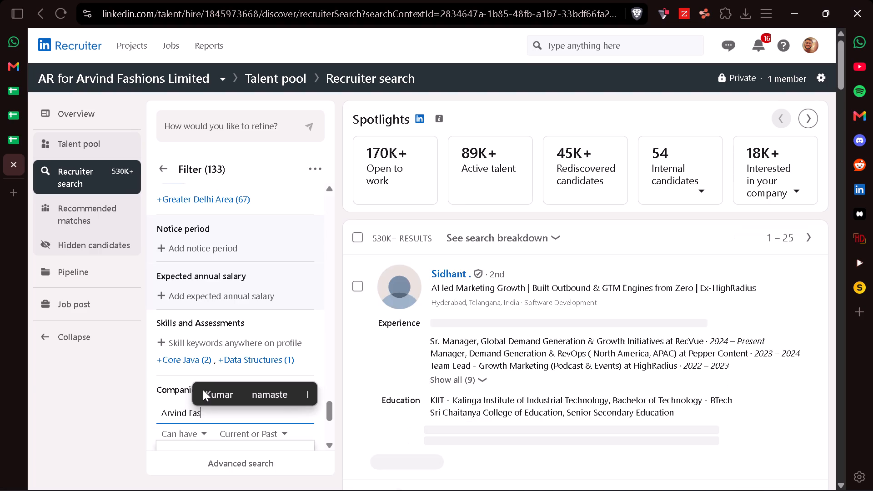
{"action": "scroll", "coordinate": [181, 294], "scroll_direction": "down", "scroll_amount": 4}
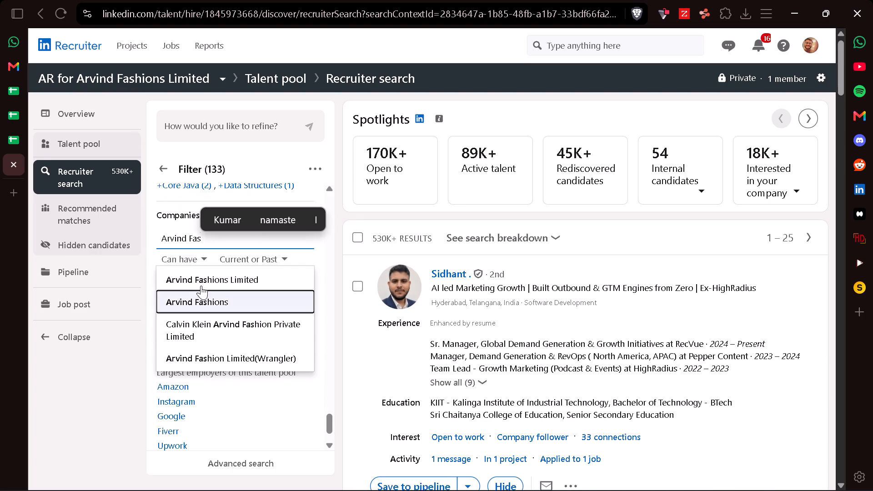
{"action": "left_click", "coordinate": [206, 281]}
{"action": "left_click", "coordinate": [296, 221]}
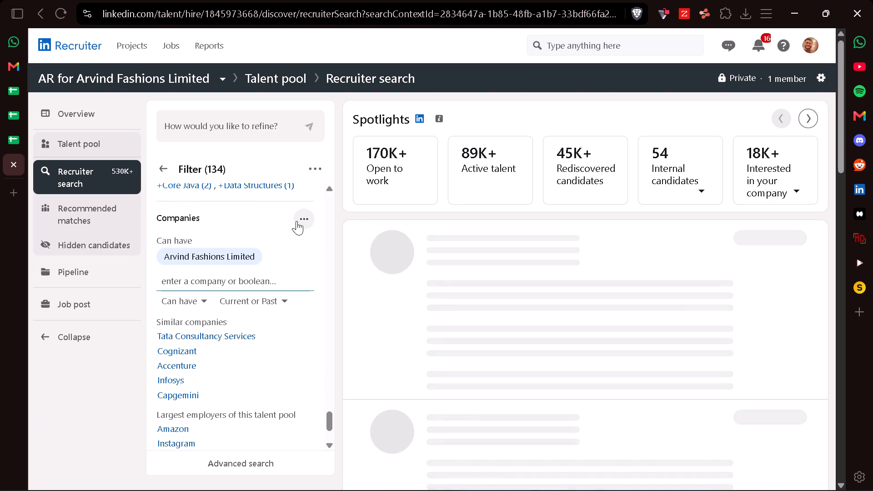
{"action": "left_click", "coordinate": [378, 269]}
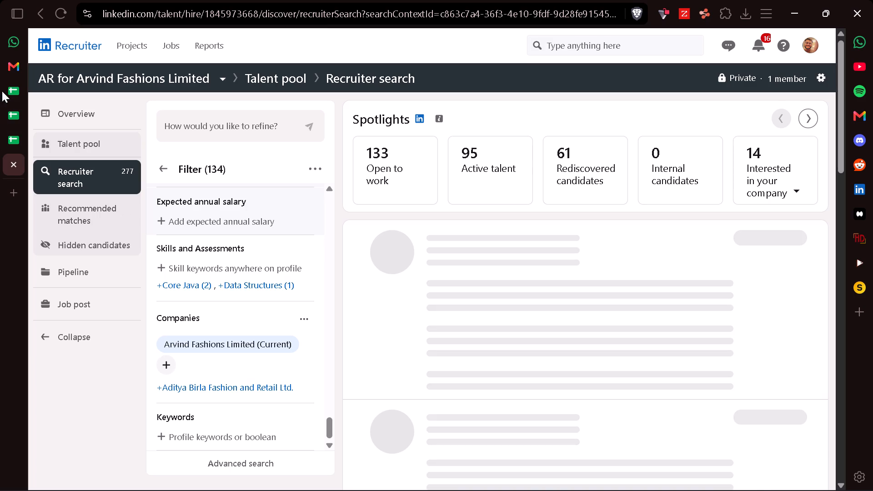
Close the Gmail page and return to the Arvind Fashions recruiter search.
{"action": "double_click", "coordinate": [11, 65]}
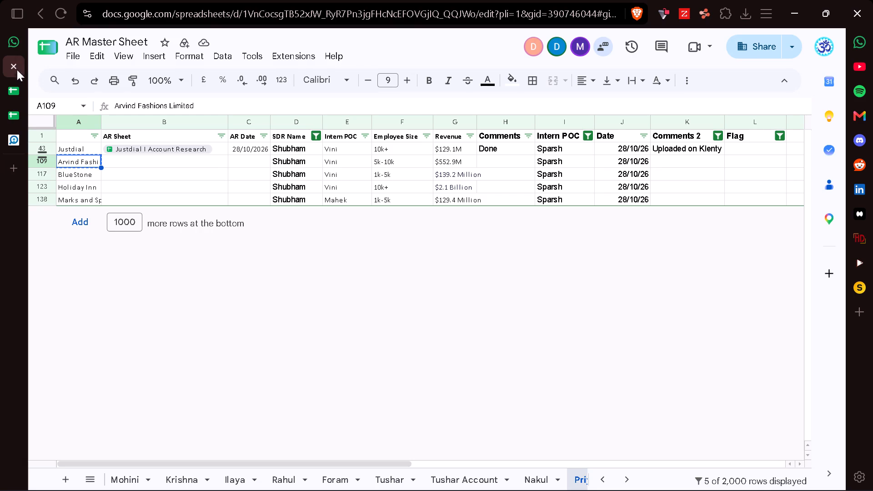
{"action": "left_click", "coordinate": [10, 143]}
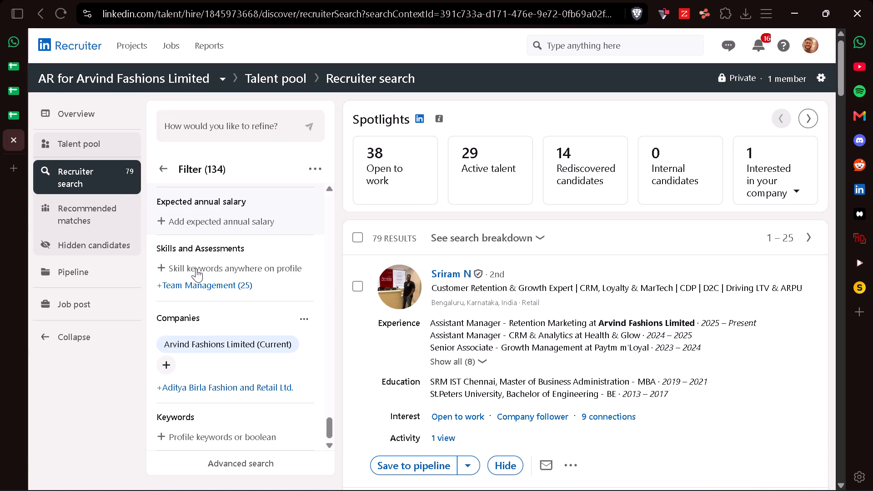
Save the two Heads of Marketing and the Vice President/Business Head - Digital at Arvind Fashions Limited to the project pipeline.
{"action": "scroll", "coordinate": [196, 268], "scroll_direction": "up", "scroll_amount": 4}
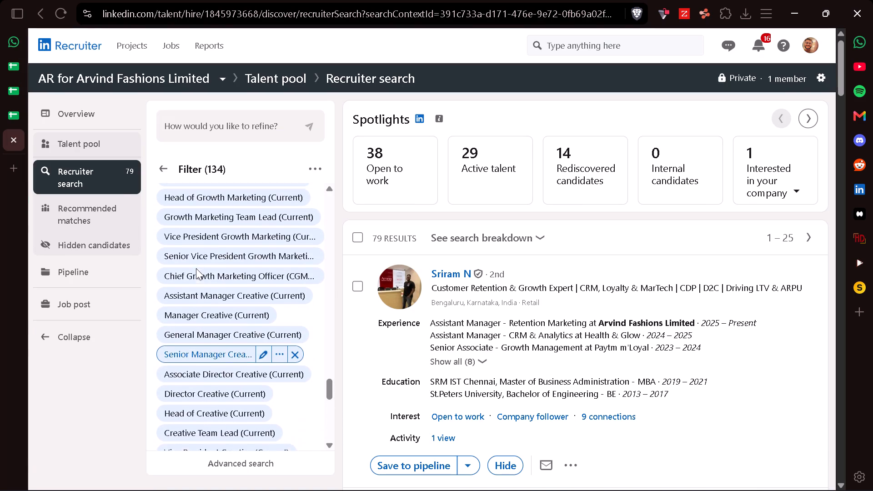
{"action": "scroll", "coordinate": [196, 268], "scroll_direction": "down", "scroll_amount": 10}
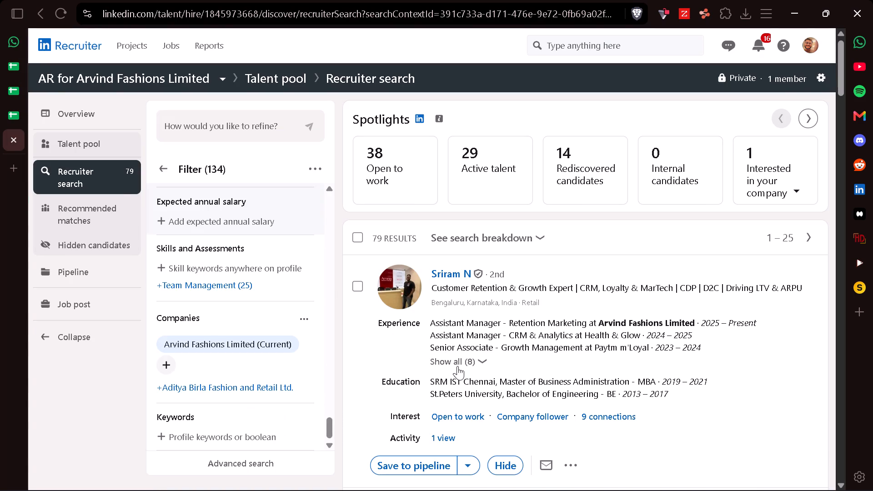
{"action": "scroll", "coordinate": [457, 366], "scroll_direction": "down", "scroll_amount": 1}
{"action": "scroll", "coordinate": [446, 288], "scroll_direction": "down", "scroll_amount": 2}
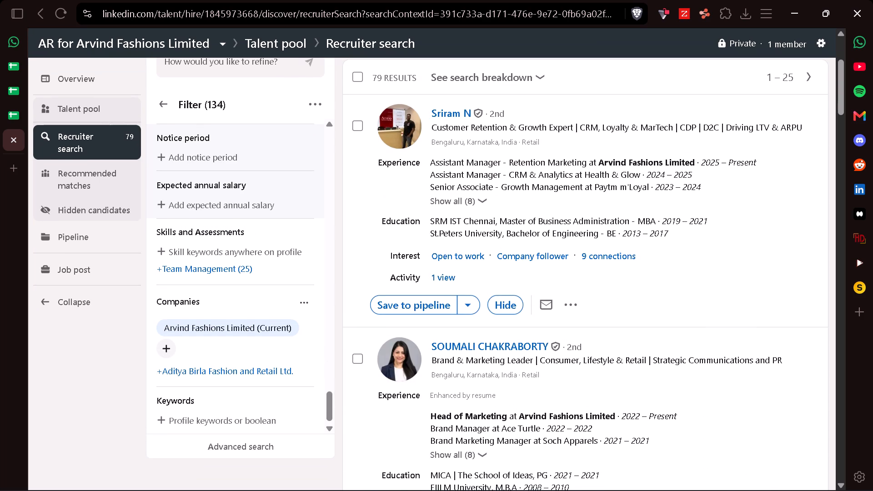
{"action": "scroll", "coordinate": [449, 329], "scroll_direction": "down", "scroll_amount": 3}
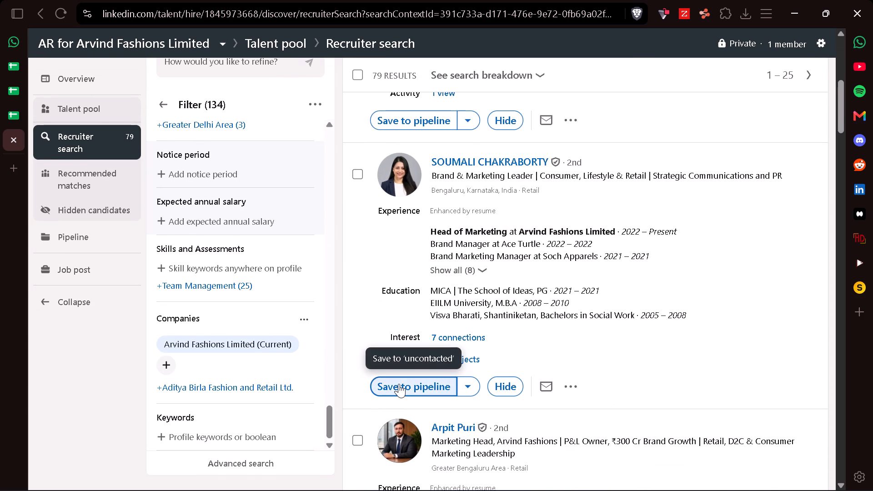
{"action": "left_click", "coordinate": [399, 384]}
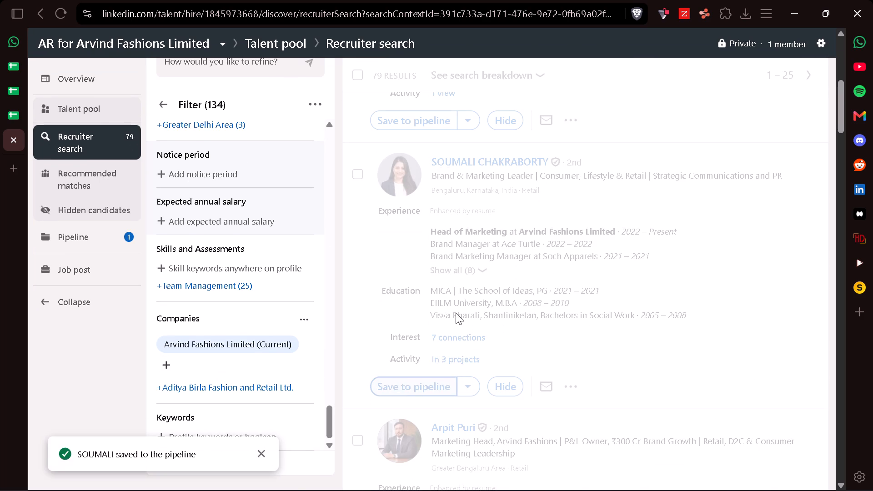
{"action": "scroll", "coordinate": [456, 313], "scroll_direction": "down", "scroll_amount": 2}
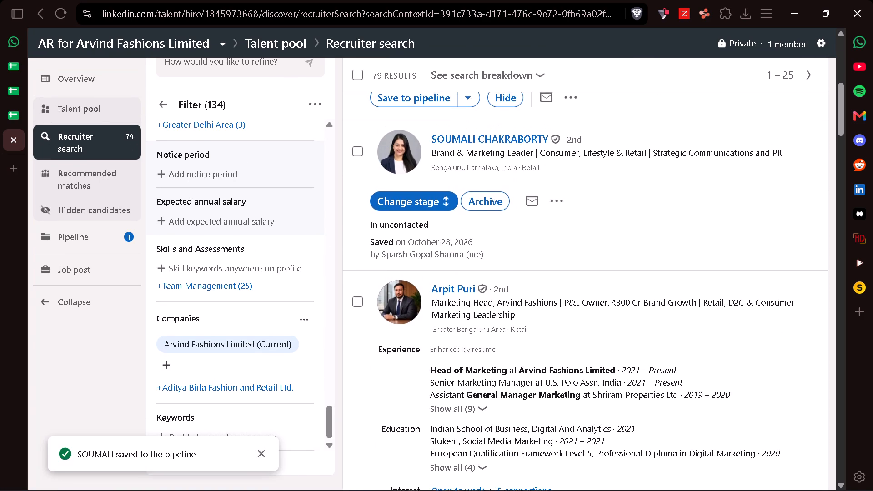
{"action": "left_click", "coordinate": [413, 403]}
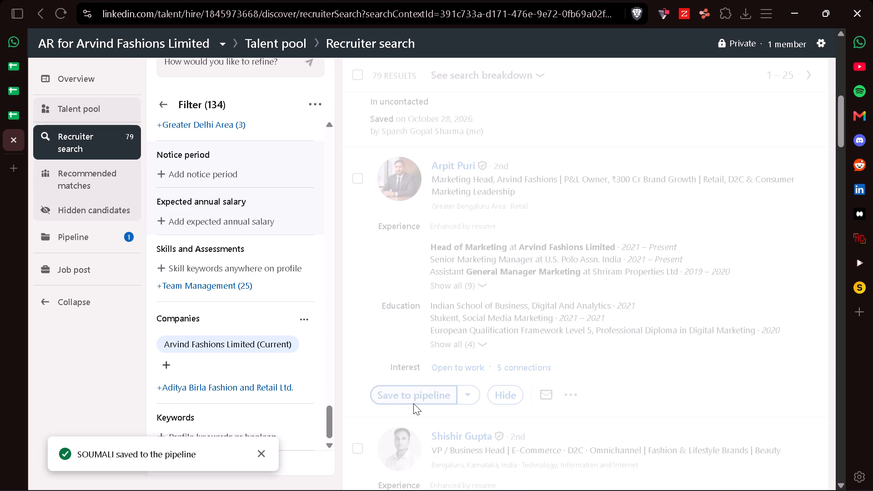
{"action": "scroll", "coordinate": [446, 301], "scroll_direction": "down", "scroll_amount": 2}
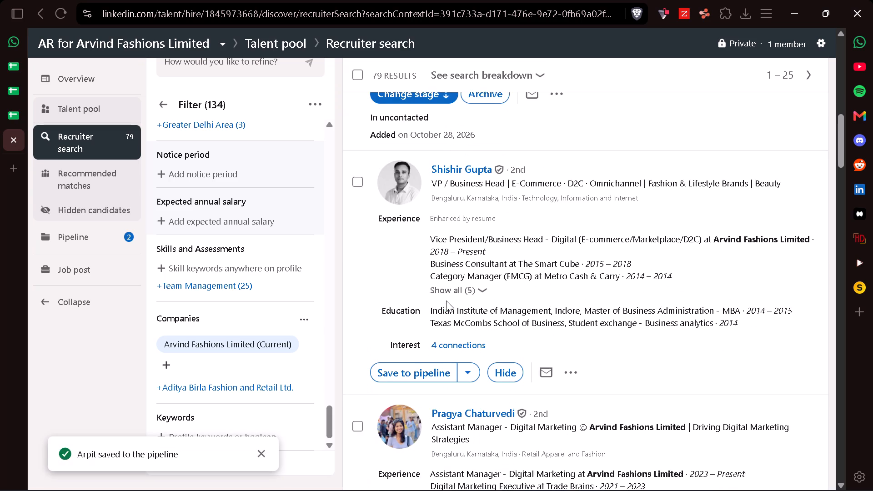
{"action": "scroll", "coordinate": [446, 301], "scroll_direction": "down", "scroll_amount": 1}
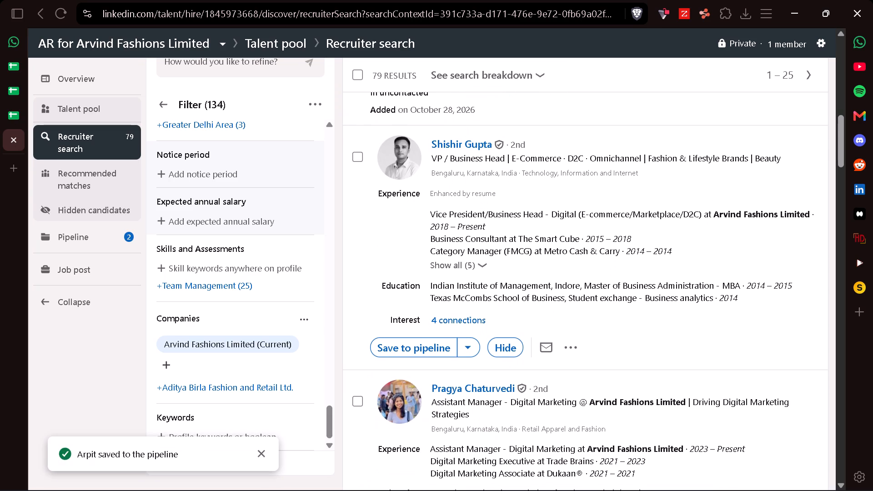
{"action": "left_click", "coordinate": [395, 340]}
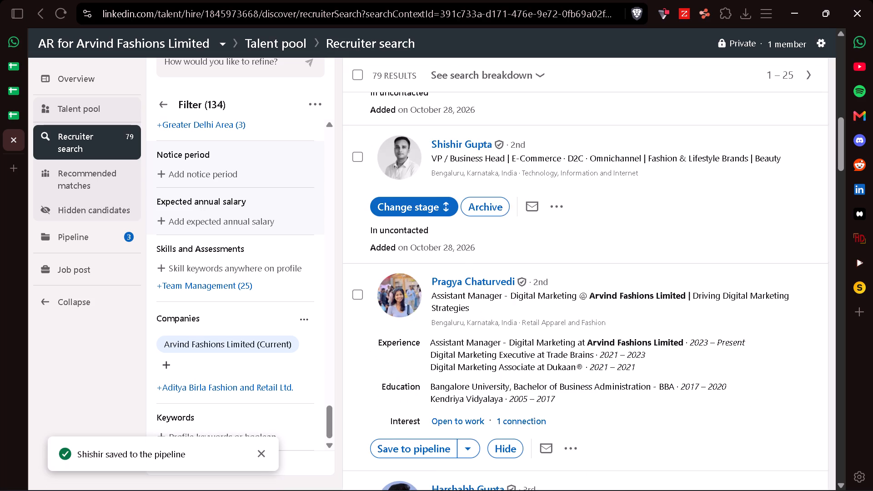
Save the two Assistant Managers - Digital Marketing at Arvind Fashions Limited to the project pipeline.
{"action": "scroll", "coordinate": [395, 340], "scroll_direction": "down", "scroll_amount": 2}
{"action": "left_click", "coordinate": [396, 328]}
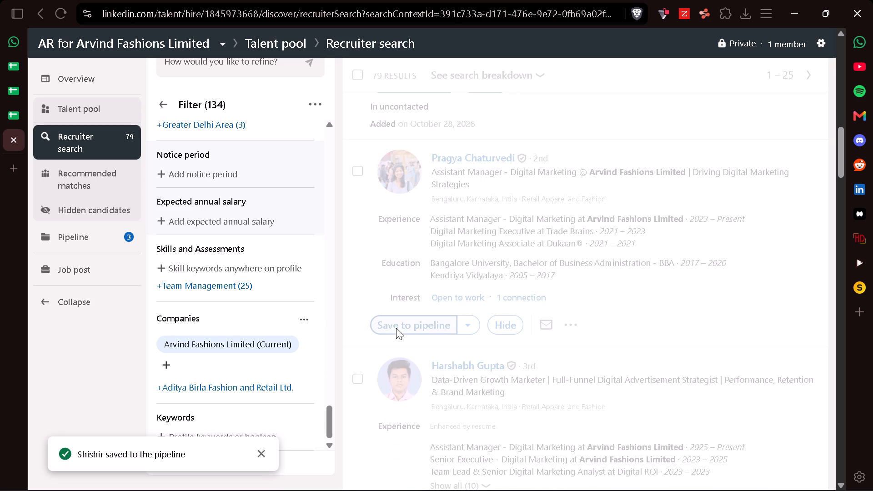
{"action": "scroll", "coordinate": [396, 328], "scroll_direction": "down", "scroll_amount": 2}
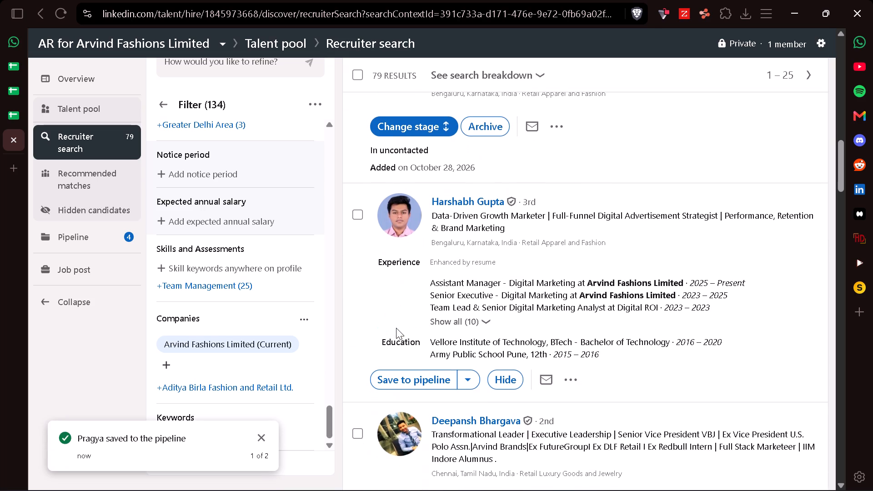
{"action": "left_click", "coordinate": [416, 374]}
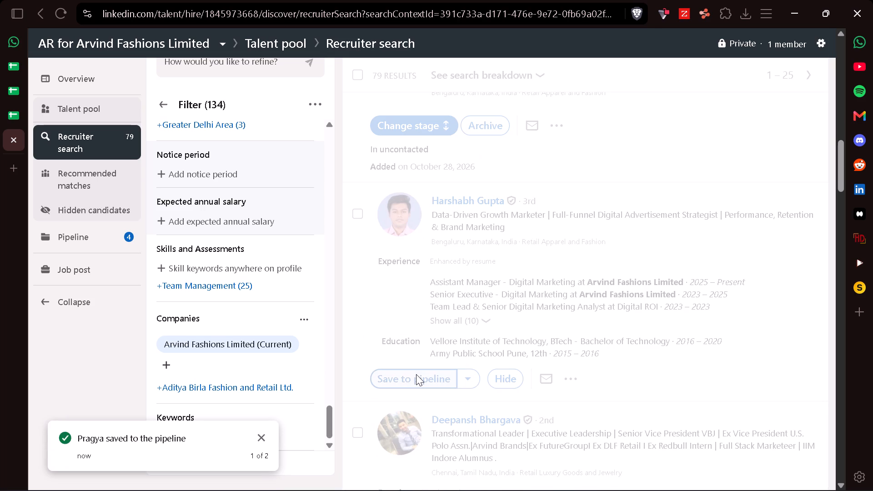
Save the Assistant Marketing Manager and the Marketing Manager at Arvind Fashions Limited to the pipeline, skipping the U.S. Polo Assn. Vice President now at Vummidi Bangaru Jewellers.
{"action": "scroll", "coordinate": [416, 374], "scroll_direction": "down", "scroll_amount": 2}
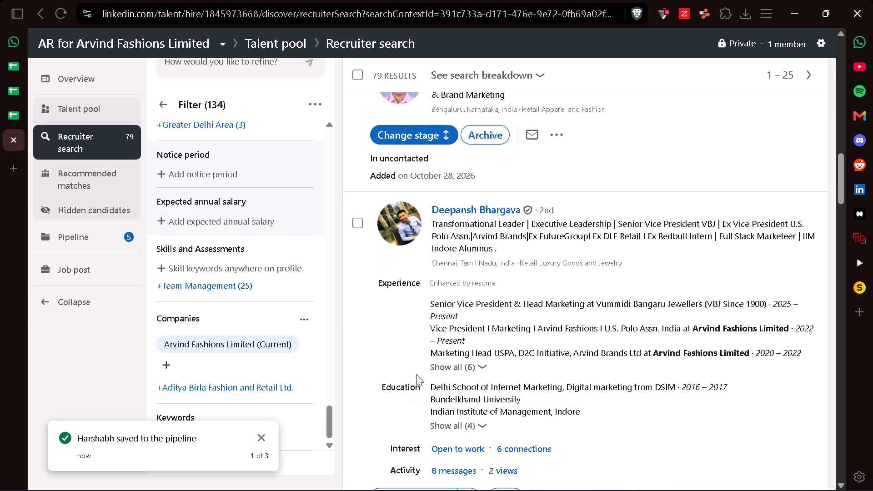
{"action": "scroll", "coordinate": [416, 374], "scroll_direction": "down", "scroll_amount": 3}
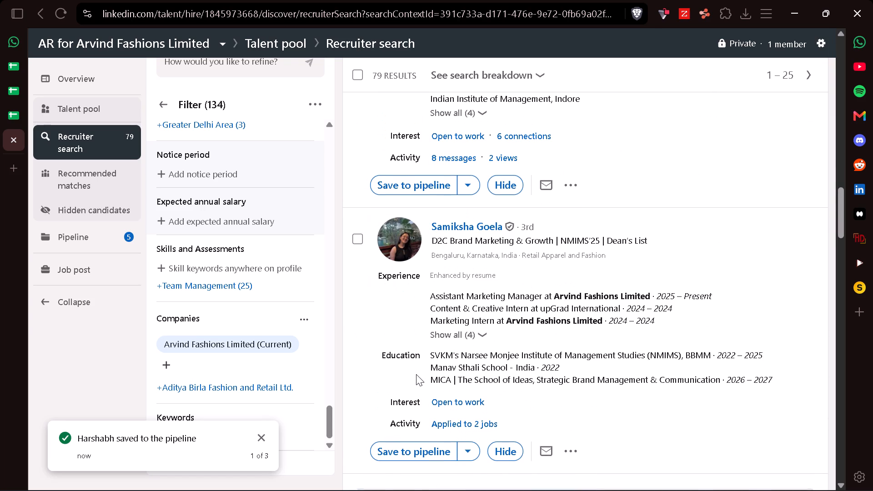
{"action": "scroll", "coordinate": [416, 374], "scroll_direction": "down", "scroll_amount": 1}
{"action": "left_click", "coordinate": [430, 419]}
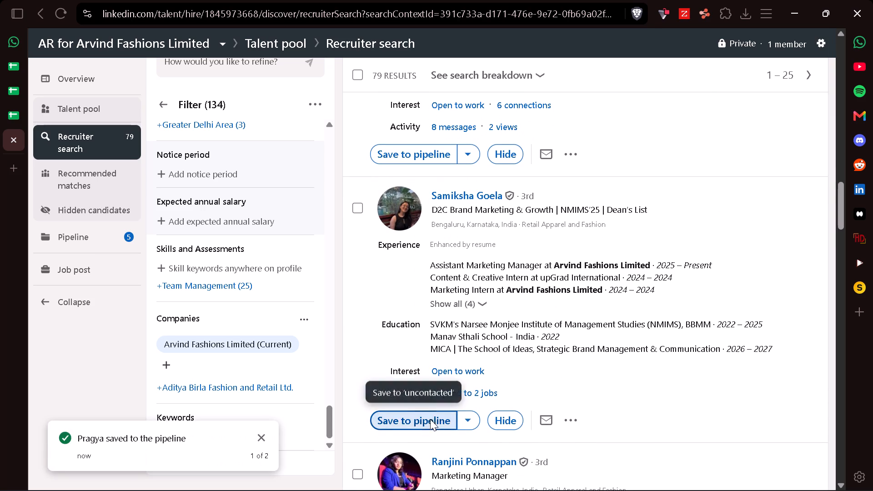
{"action": "key", "text": "BackSpace"}
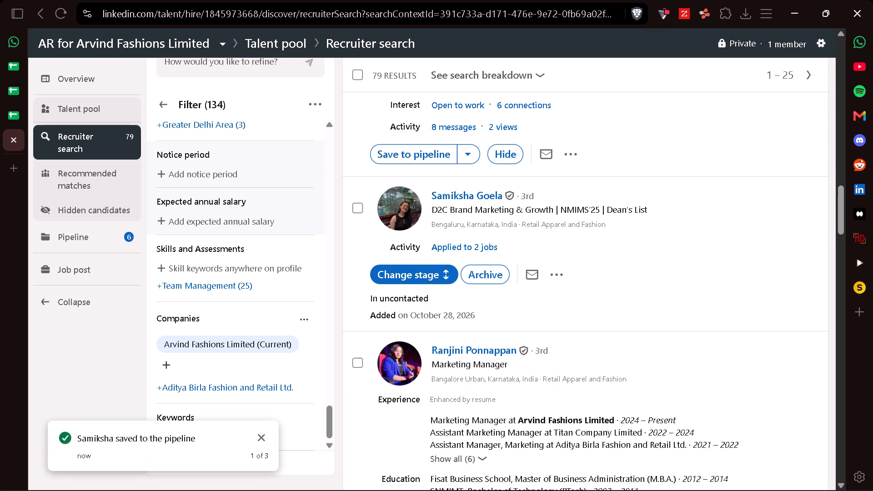
{"action": "scroll", "coordinate": [430, 419], "scroll_direction": "down", "scroll_amount": 2}
{"action": "left_click", "coordinate": [408, 434]}
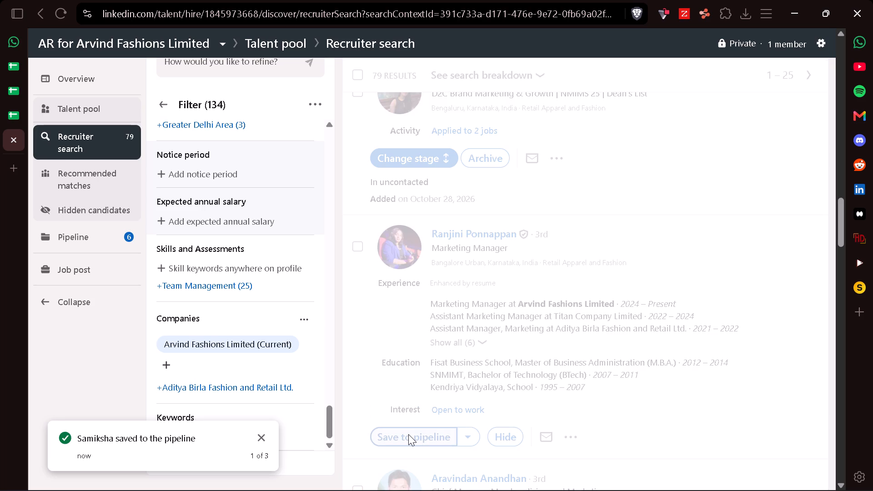
Skip the Chief Manager Merchandising and Marketing and save the Category Growth Manager at Arvind Fashions Limited to the pipeline.
{"action": "scroll", "coordinate": [408, 434], "scroll_direction": "down", "scroll_amount": 2}
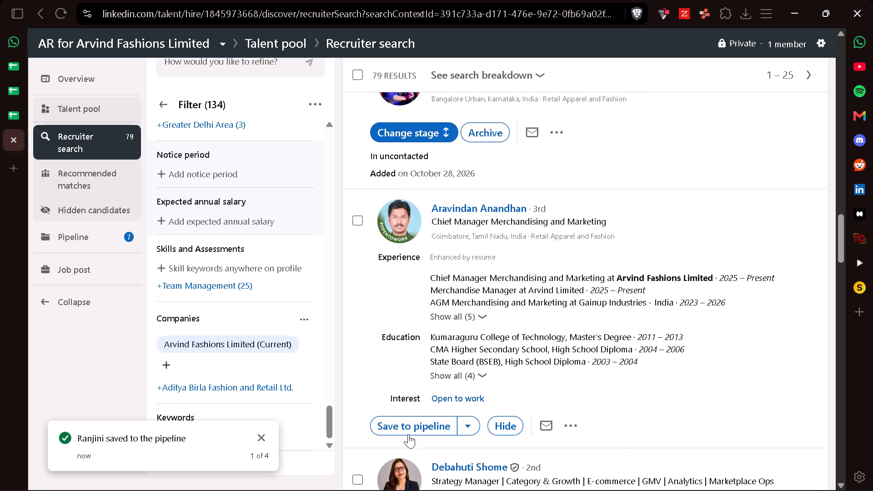
{"action": "scroll", "coordinate": [408, 434], "scroll_direction": "down", "scroll_amount": 2}
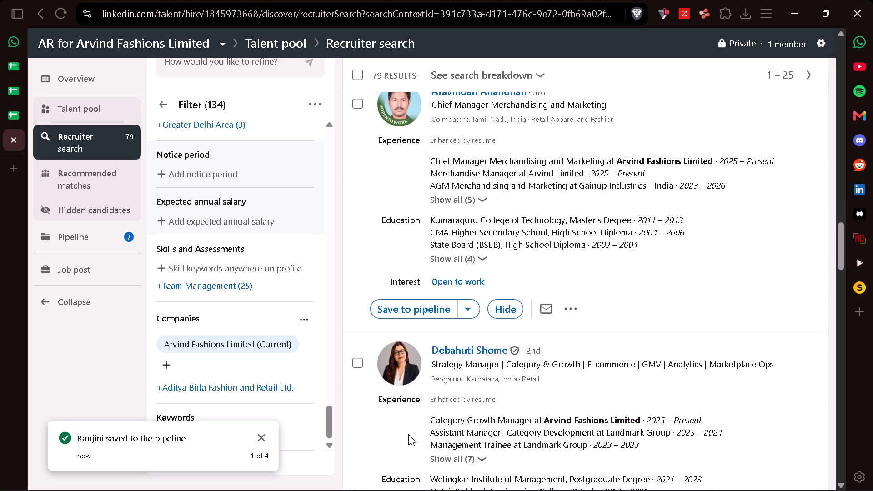
{"action": "scroll", "coordinate": [408, 434], "scroll_direction": "down", "scroll_amount": 2}
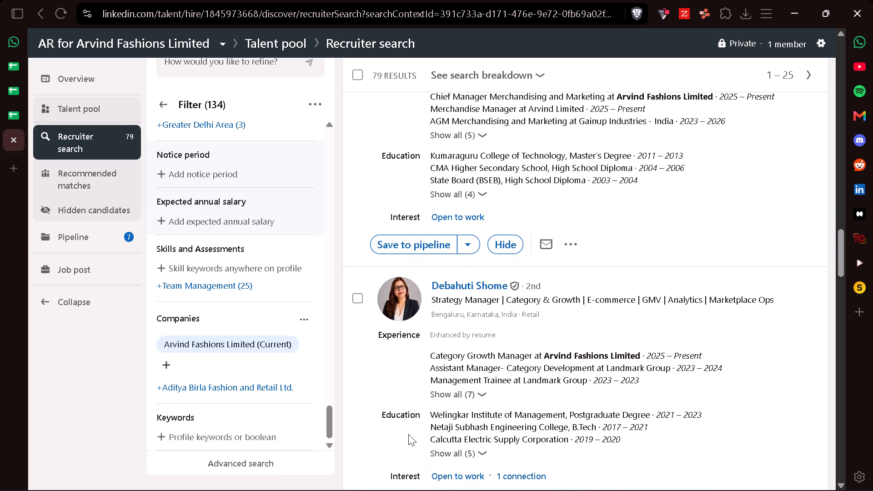
{"action": "scroll", "coordinate": [408, 434], "scroll_direction": "down", "scroll_amount": 3}
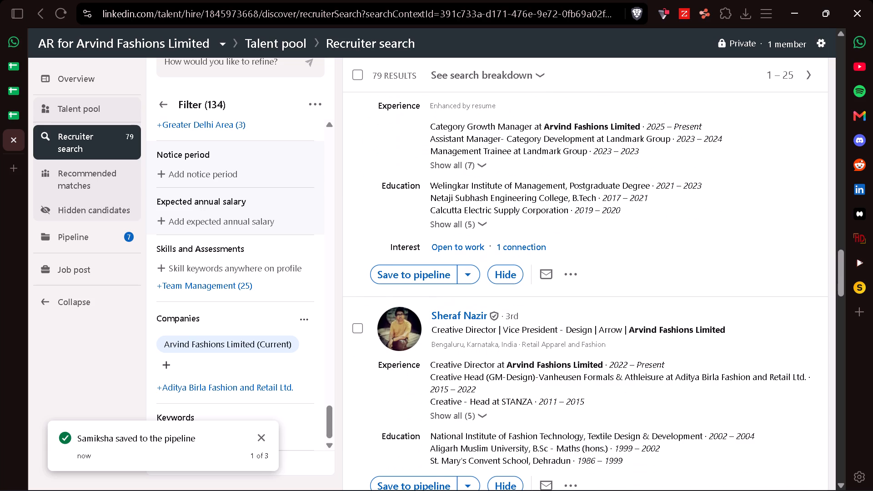
{"action": "left_click", "coordinate": [416, 271]}
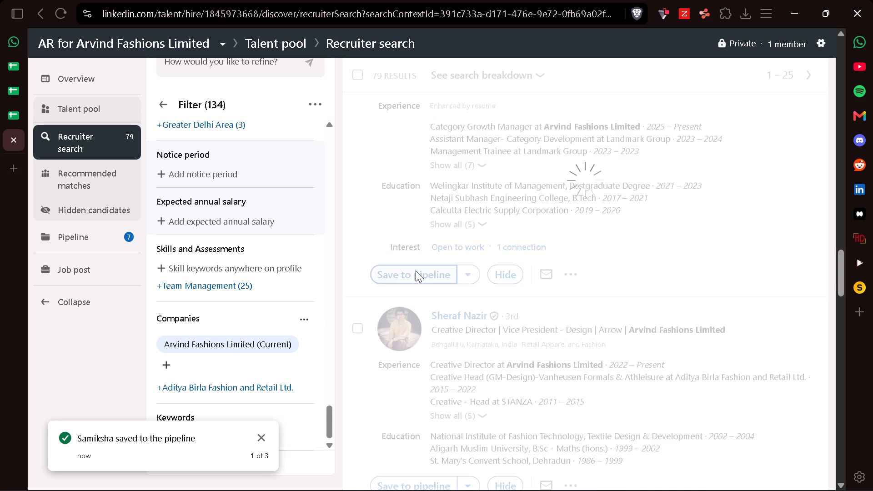
Save the Creative Director for Arrow and the Assistant Manager Marketing Communications at Arvind Fashions Limited to the pipeline.
{"action": "scroll", "coordinate": [379, 351], "scroll_direction": "down", "scroll_amount": 2}
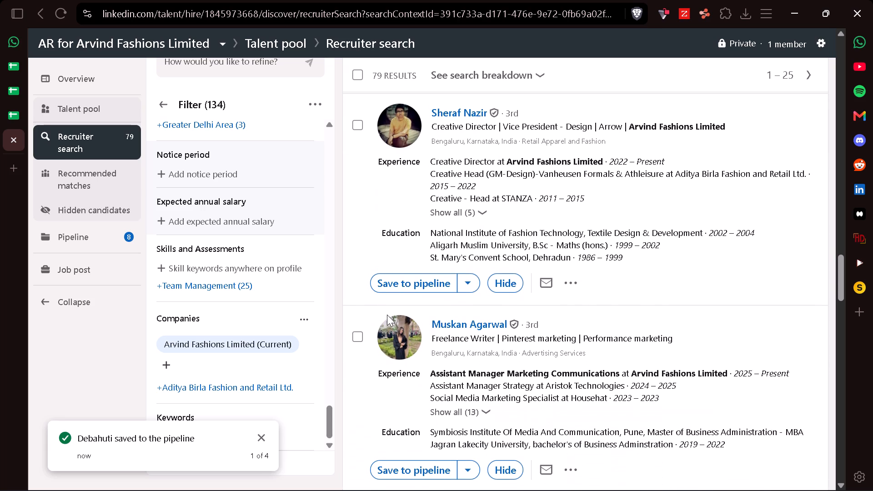
{"action": "left_click", "coordinate": [420, 284]}
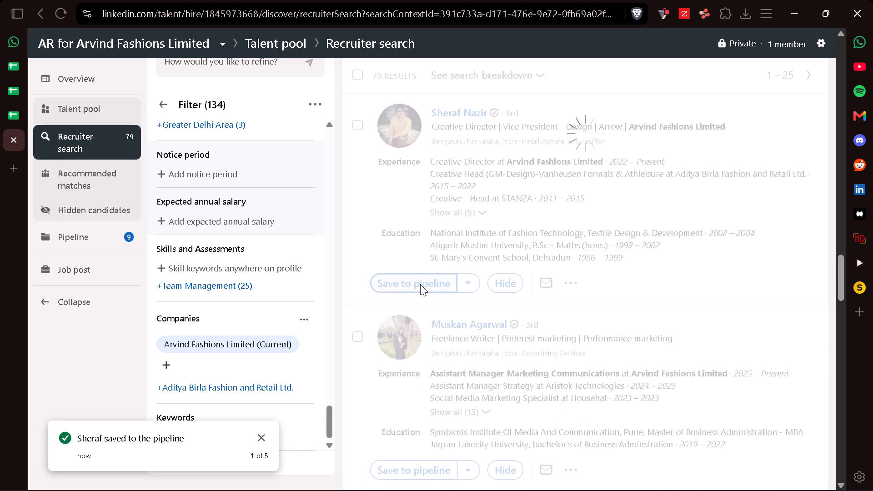
{"action": "scroll", "coordinate": [420, 284], "scroll_direction": "down", "scroll_amount": 1}
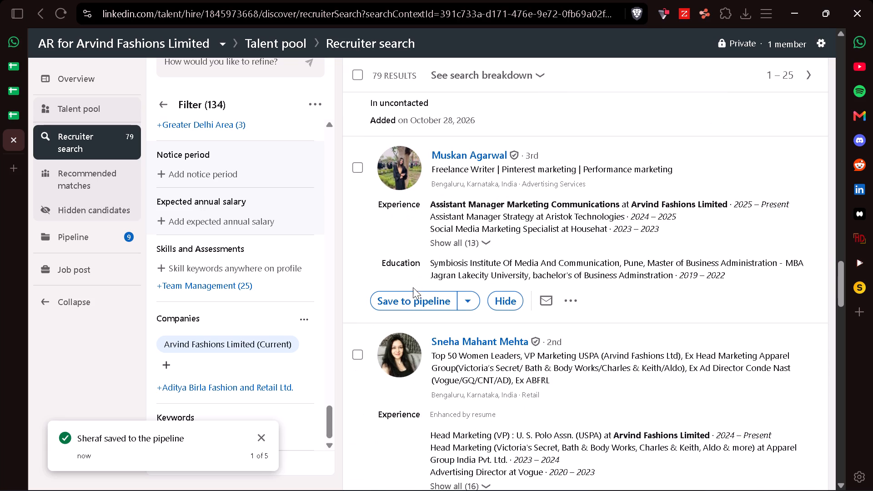
{"action": "left_click", "coordinate": [399, 295]}
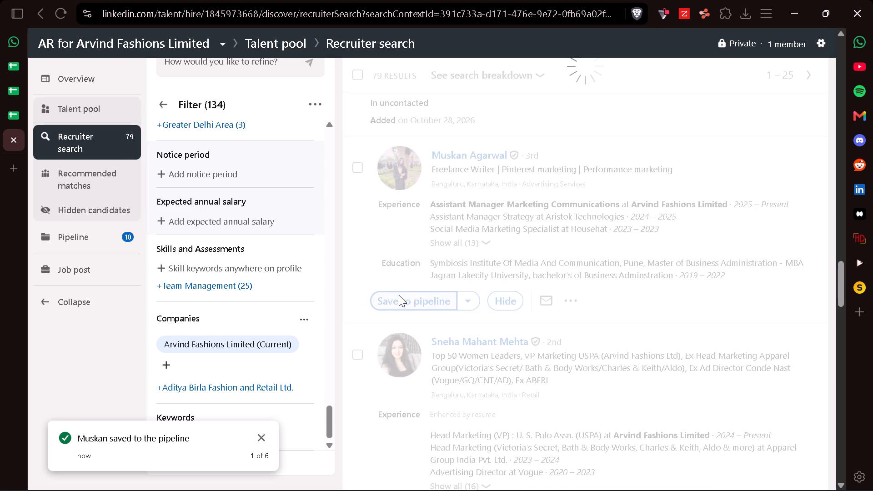
Review the full profile of the Head Marketing (VP) for U.S. Polo Assn. and save that candidate to the pipeline.
{"action": "scroll", "coordinate": [399, 277], "scroll_direction": "down", "scroll_amount": 4}
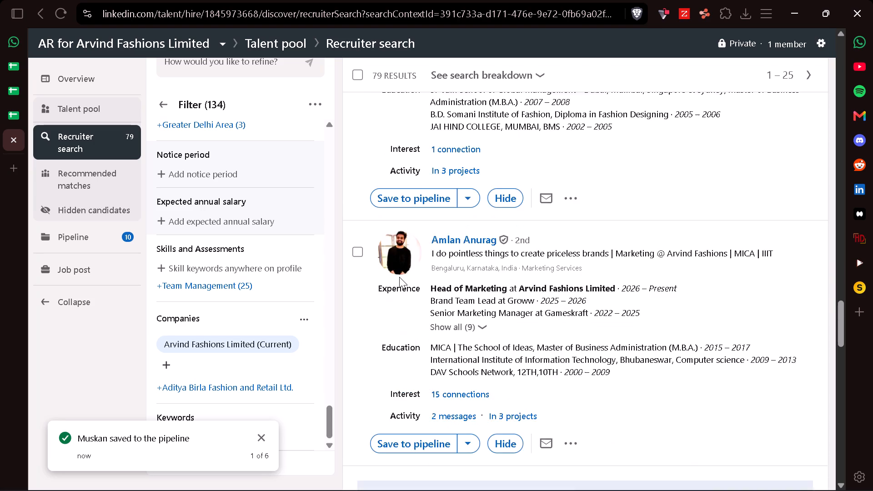
{"action": "scroll", "coordinate": [399, 277], "scroll_direction": "up", "scroll_amount": 3}
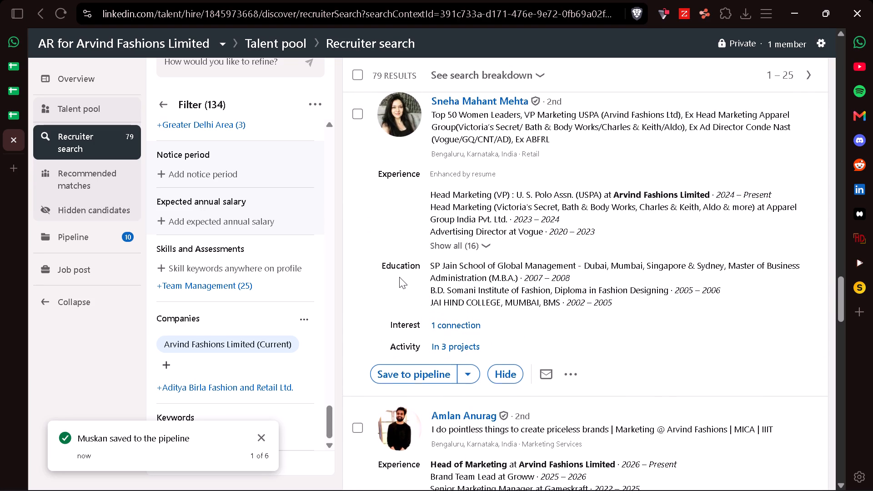
{"action": "scroll", "coordinate": [399, 277], "scroll_direction": "up", "scroll_amount": 1}
{"action": "left_click", "coordinate": [482, 113]}
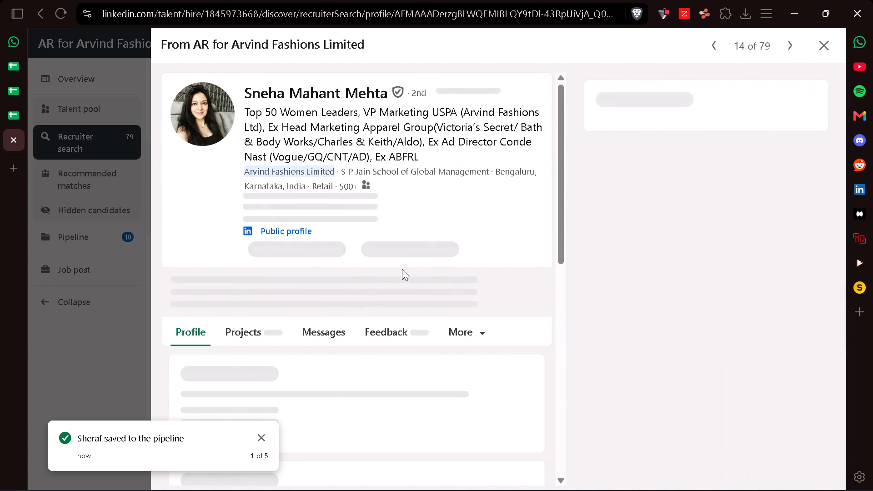
{"action": "scroll", "coordinate": [366, 292], "scroll_direction": "down", "scroll_amount": 3}
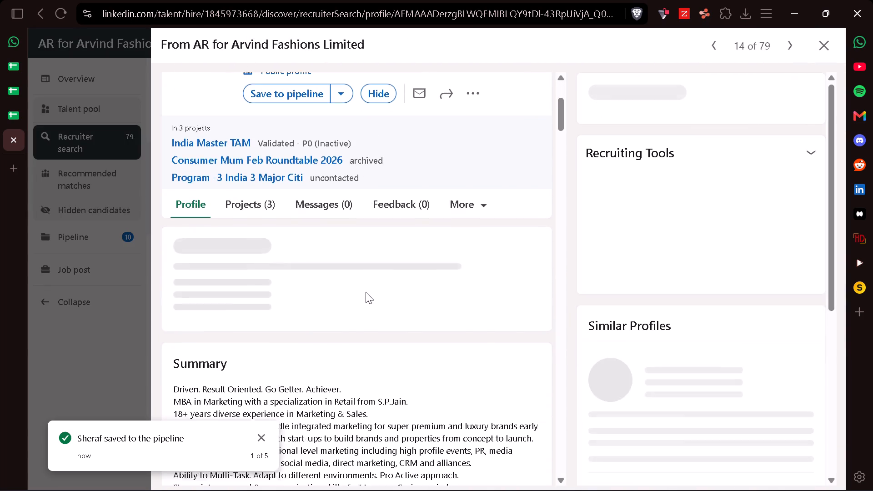
{"action": "scroll", "coordinate": [366, 292], "scroll_direction": "down", "scroll_amount": 4}
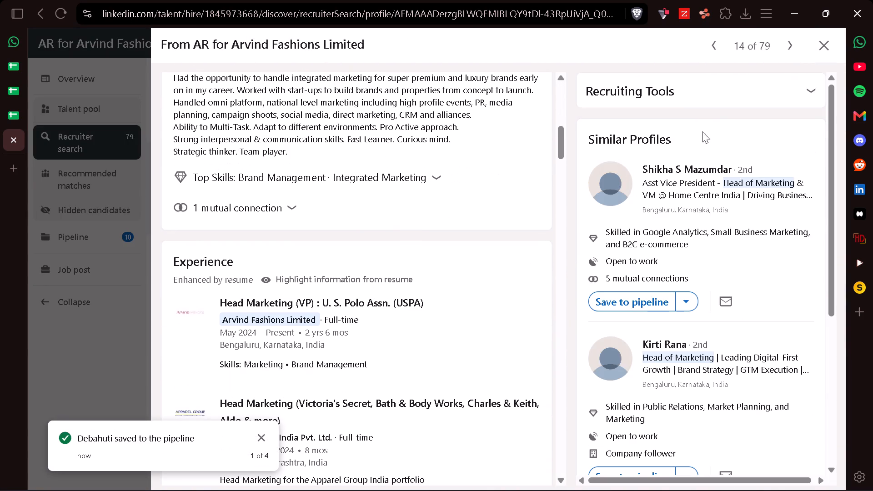
{"action": "left_click", "coordinate": [825, 46]}
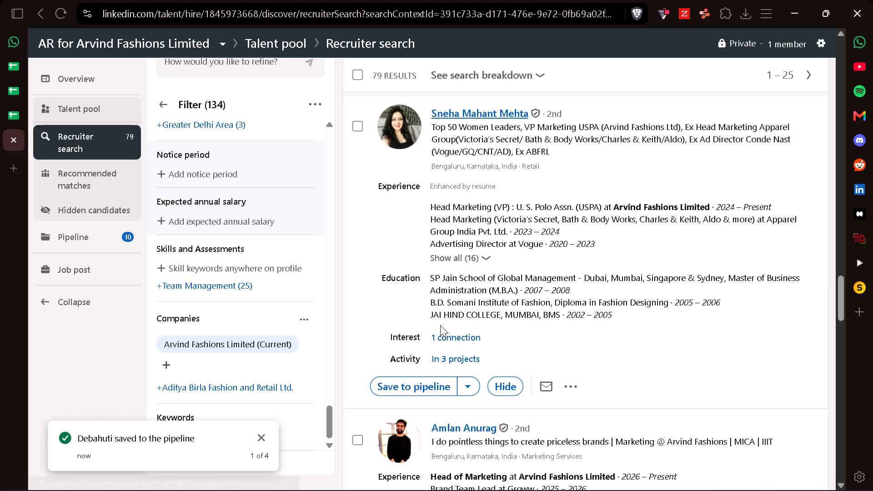
{"action": "left_click", "coordinate": [419, 391]}
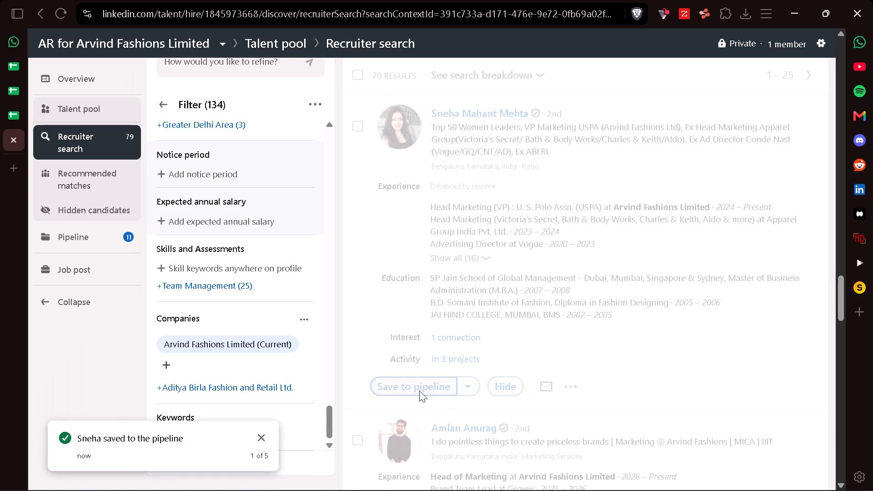
Save the Head of Marketing who joined Arvind Fashions Limited in 2026 to the pipeline and check that candidate's profile.
{"action": "scroll", "coordinate": [419, 391], "scroll_direction": "down", "scroll_amount": 3}
{"action": "scroll", "coordinate": [419, 391], "scroll_direction": "up", "scroll_amount": 1}
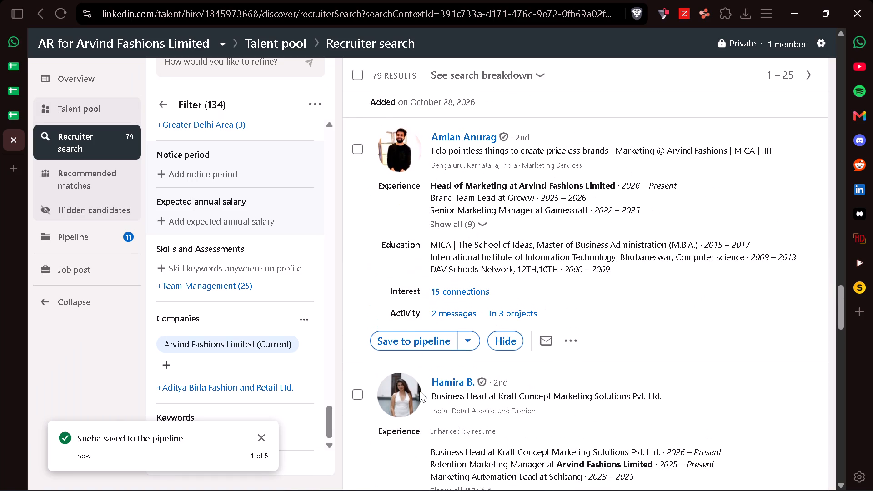
{"action": "left_click", "coordinate": [402, 337]}
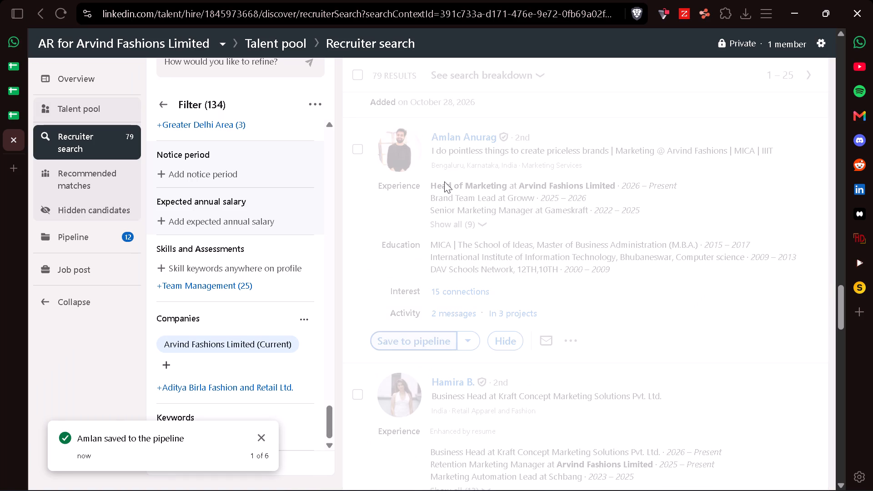
{"action": "left_click", "coordinate": [465, 142]}
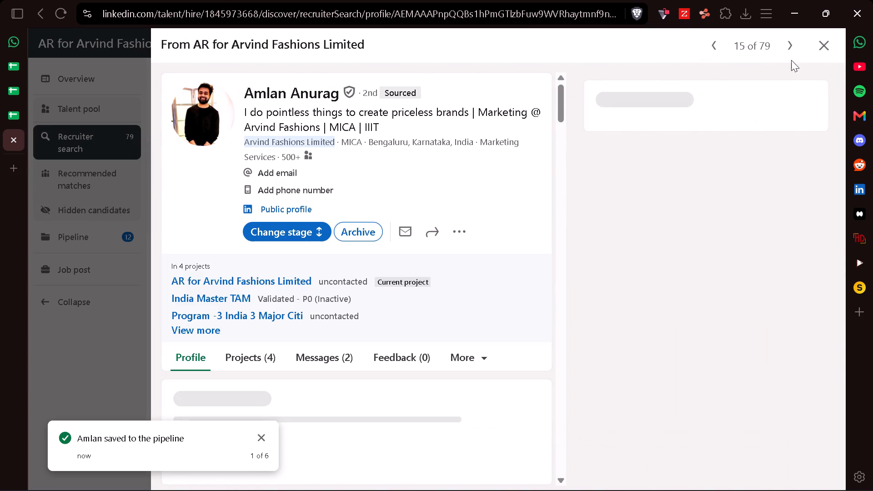
{"action": "left_click", "coordinate": [821, 48]}
Skip the Retention Marketing Manager and save the Head of Content at Arvind Fashions Limited to the pipeline.
{"action": "scroll", "coordinate": [474, 313], "scroll_direction": "down", "scroll_amount": 1}
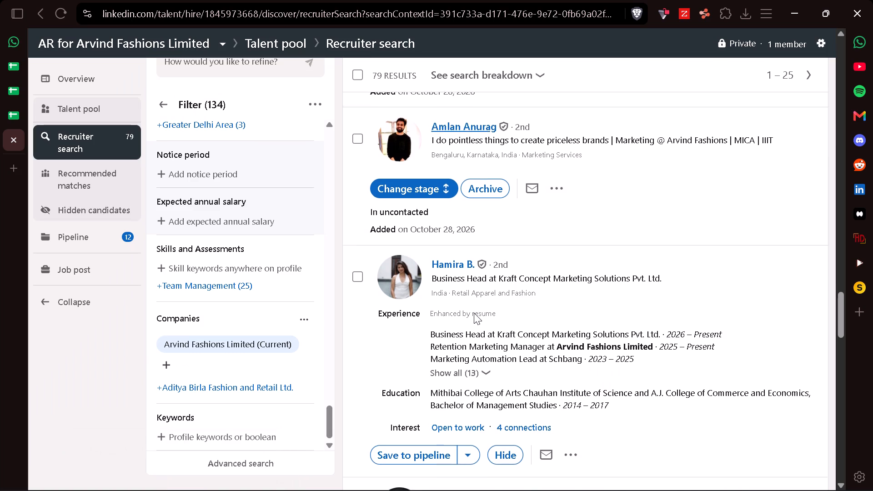
{"action": "scroll", "coordinate": [474, 313], "scroll_direction": "down", "scroll_amount": 2}
{"action": "scroll", "coordinate": [360, 302], "scroll_direction": "down", "scroll_amount": 2}
{"action": "scroll", "coordinate": [377, 342], "scroll_direction": "down", "scroll_amount": 1}
{"action": "left_click", "coordinate": [413, 409]}
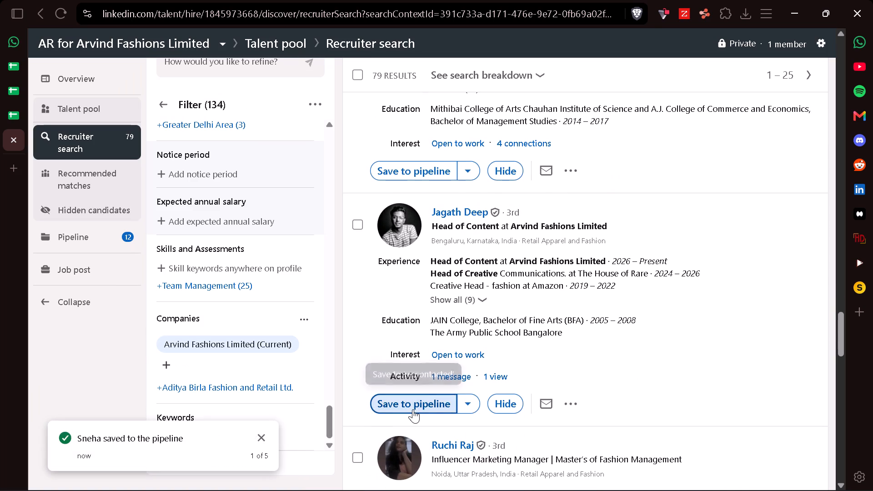
Skip the Influencer Marketing Manager at DIRTS and save the Senior Manager - Growth at Arvind Fashions Limited to the pipeline.
{"action": "scroll", "coordinate": [413, 409], "scroll_direction": "down", "scroll_amount": 1}
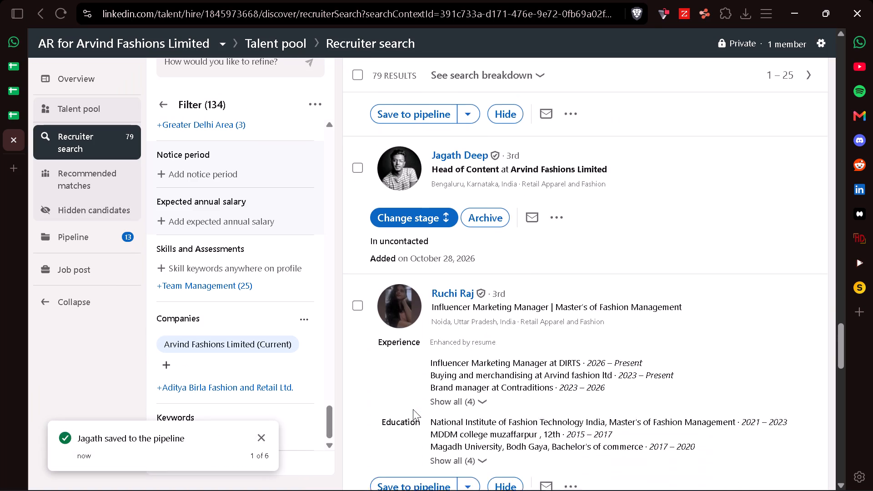
{"action": "scroll", "coordinate": [413, 409], "scroll_direction": "down", "scroll_amount": 4}
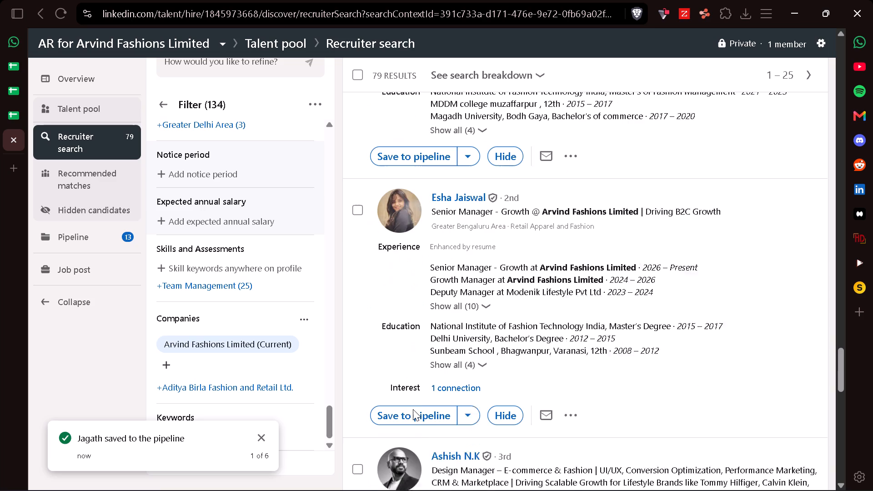
{"action": "scroll", "coordinate": [413, 409], "scroll_direction": "down", "scroll_amount": 1}
{"action": "left_click", "coordinate": [399, 396]}
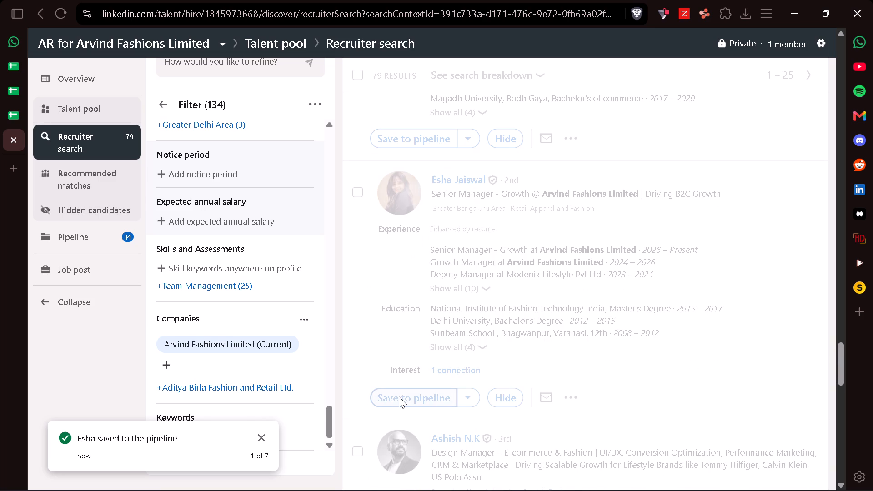
Skip the Design Manager and save the Creative Head - USPOLO at Arvind Fashions Limited to the pipeline.
{"action": "scroll", "coordinate": [399, 396], "scroll_direction": "down", "scroll_amount": 2}
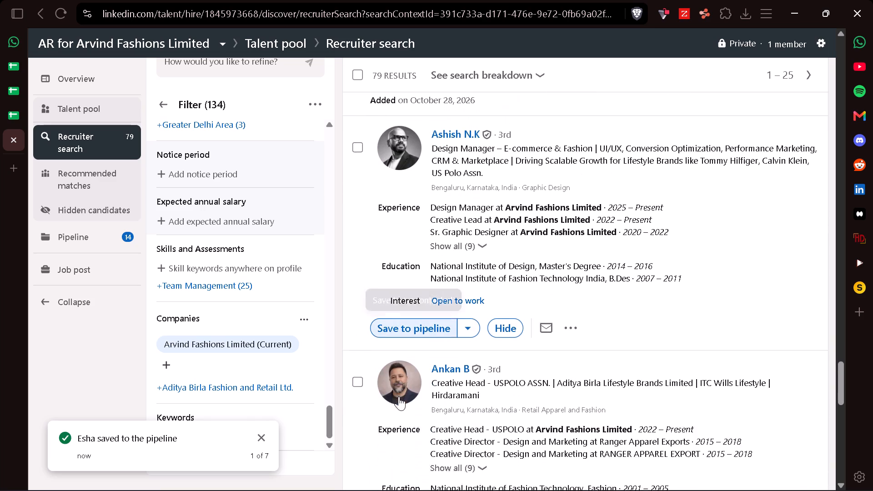
{"action": "scroll", "coordinate": [399, 396], "scroll_direction": "down", "scroll_amount": 1}
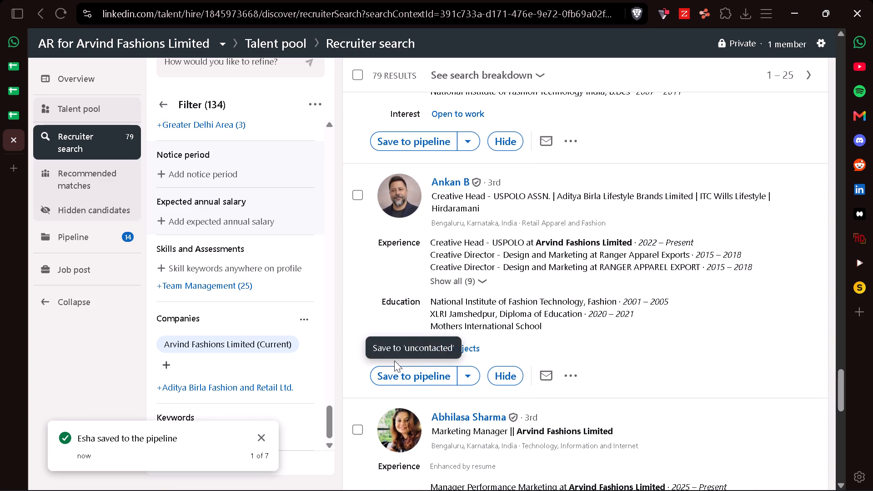
{"action": "left_click", "coordinate": [402, 375]}
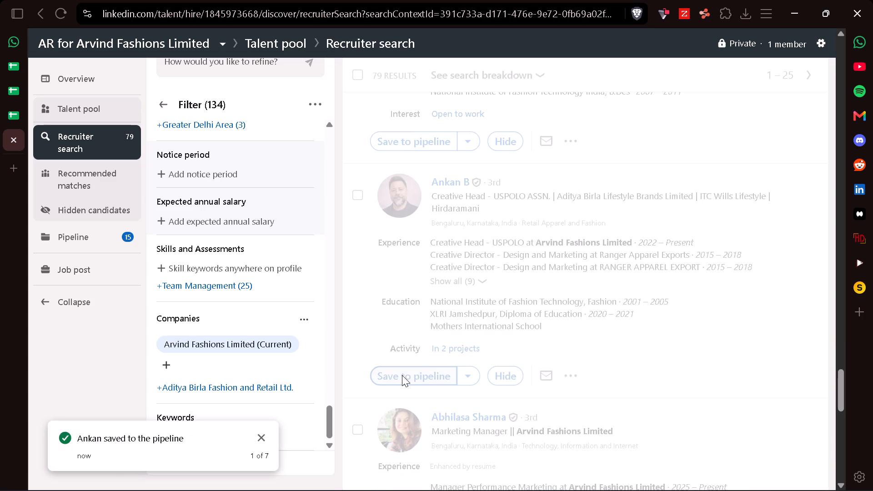
Save the two Marketing Managers at Arvind Fashions Limited, one in performance marketing since 2025 and one since 2023, to the pipeline.
{"action": "scroll", "coordinate": [402, 375], "scroll_direction": "down", "scroll_amount": 2}
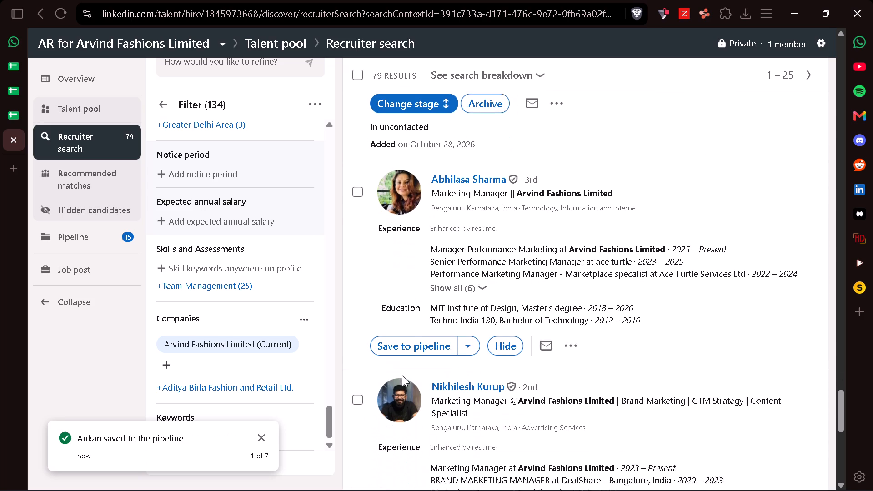
{"action": "scroll", "coordinate": [402, 375], "scroll_direction": "down", "scroll_amount": 2}
{"action": "left_click", "coordinate": [402, 289]}
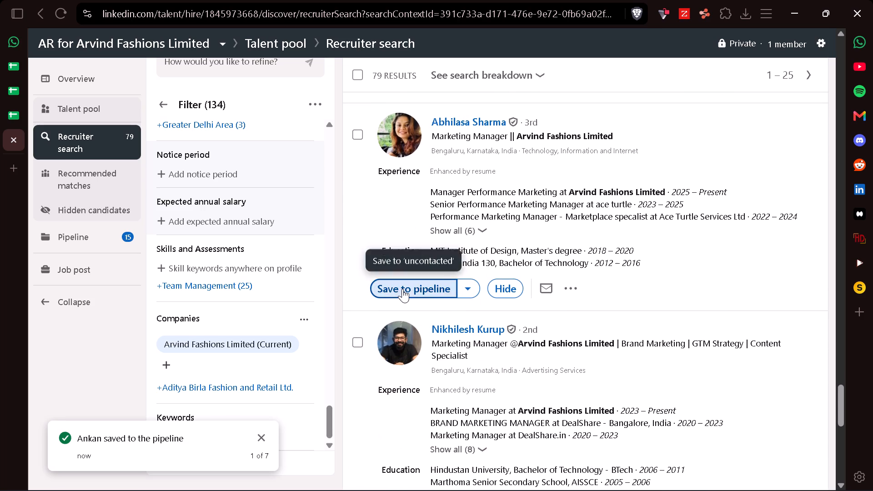
{"action": "scroll", "coordinate": [402, 289], "scroll_direction": "down", "scroll_amount": 1}
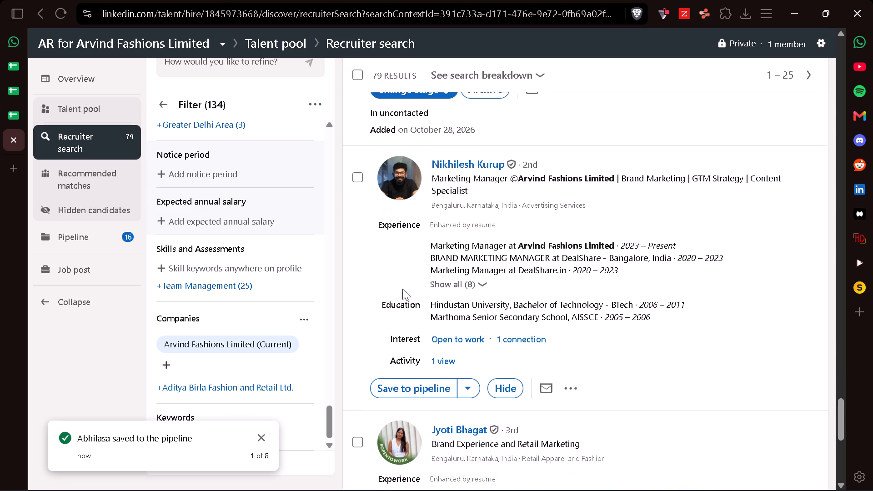
{"action": "scroll", "coordinate": [402, 289], "scroll_direction": "down", "scroll_amount": 1}
{"action": "left_click", "coordinate": [405, 382]}
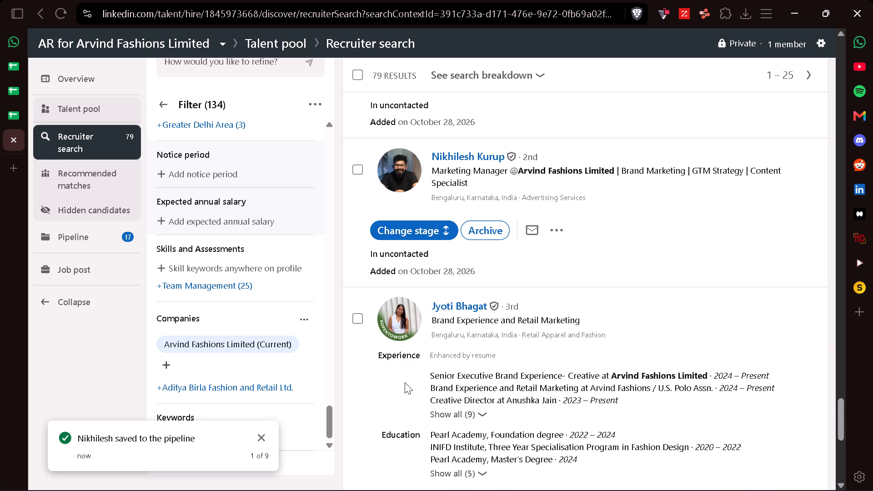
Skip the Senior Executive Brand Experience - Creative and save the Manager - E-Commerce at Arvind Fashions Limited to the pipeline.
{"action": "scroll", "coordinate": [405, 382], "scroll_direction": "down", "scroll_amount": 2}
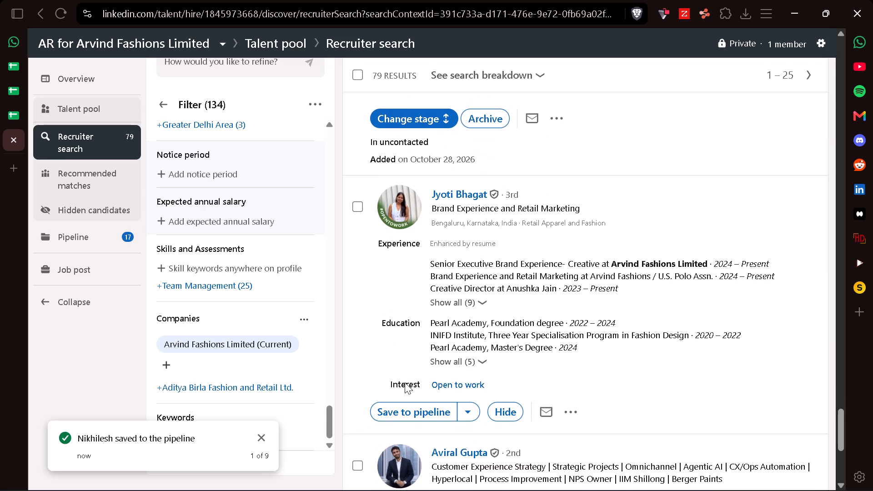
{"action": "scroll", "coordinate": [405, 382], "scroll_direction": "down", "scroll_amount": 3}
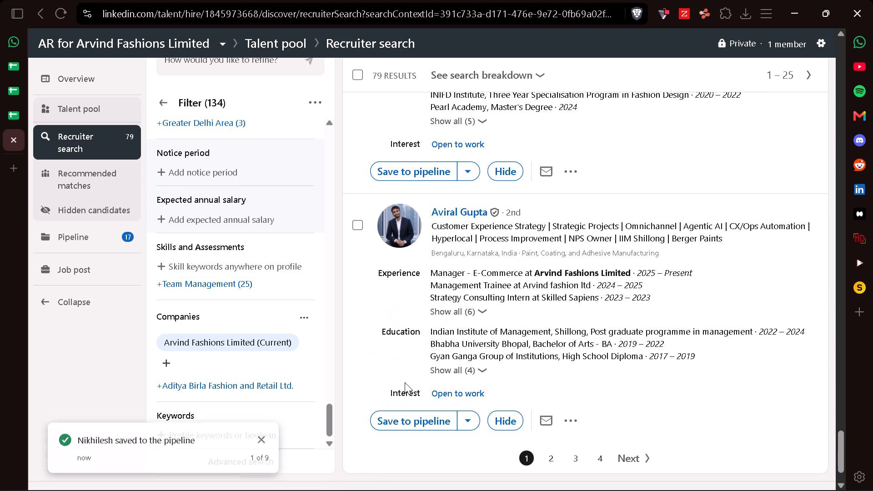
{"action": "left_click", "coordinate": [413, 426]}
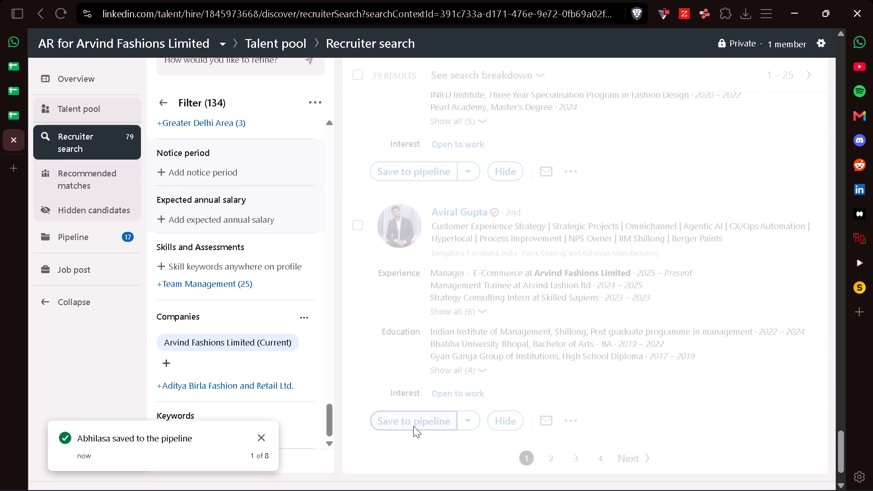
Go to page 2 of the search results and save the Ecommerce Manager at Arvind Fashions Limited to the pipeline.
{"action": "scroll", "coordinate": [413, 426], "scroll_direction": "down", "scroll_amount": 1}
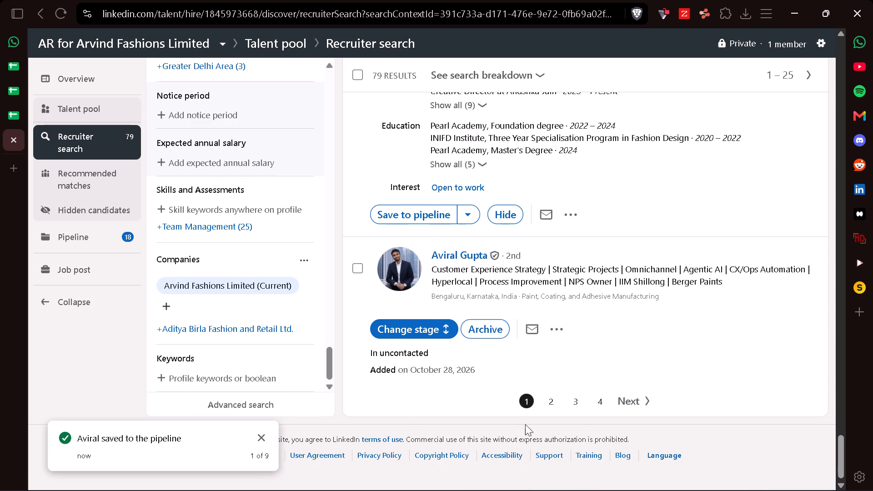
{"action": "left_click", "coordinate": [549, 406]}
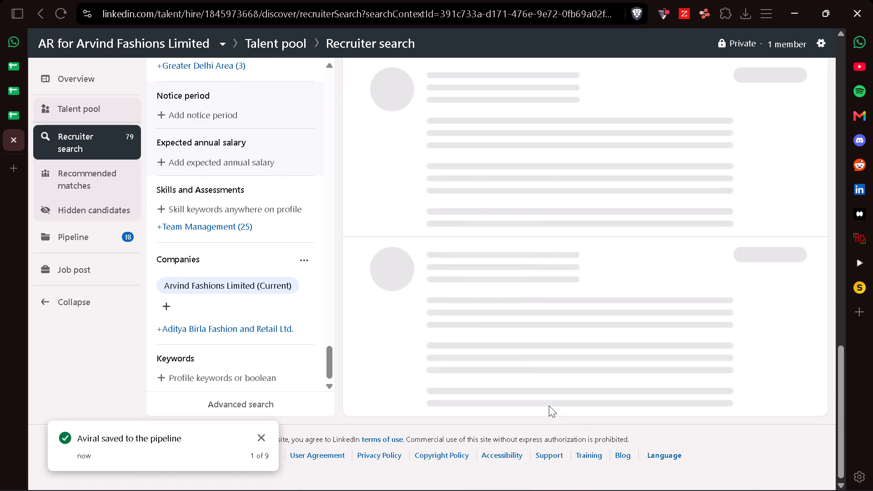
{"action": "scroll", "coordinate": [515, 341], "scroll_direction": "up", "scroll_amount": 10}
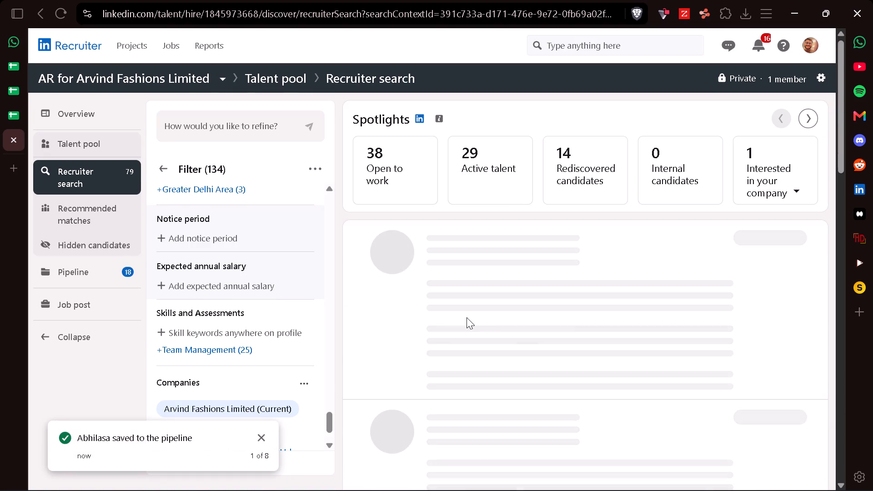
{"action": "scroll", "coordinate": [467, 317], "scroll_direction": "down", "scroll_amount": 1}
{"action": "scroll", "coordinate": [426, 306], "scroll_direction": "down", "scroll_amount": 2}
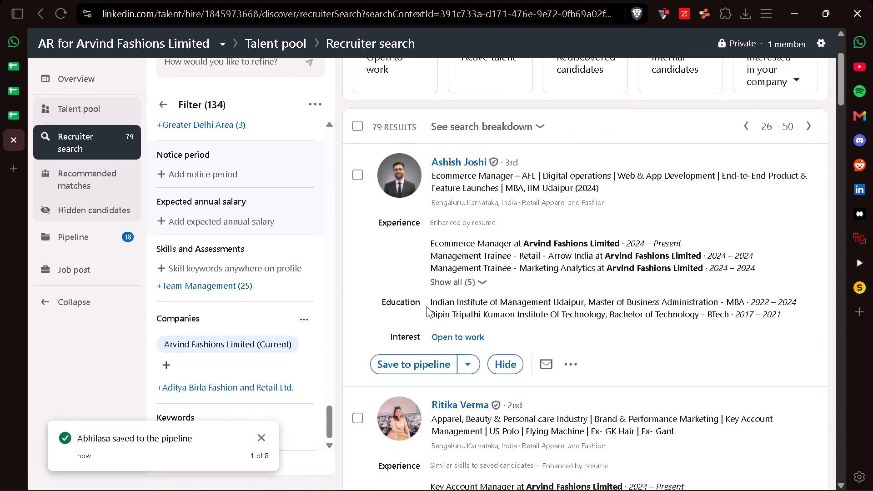
{"action": "scroll", "coordinate": [426, 306], "scroll_direction": "down", "scroll_amount": 1}
{"action": "left_click", "coordinate": [402, 310]}
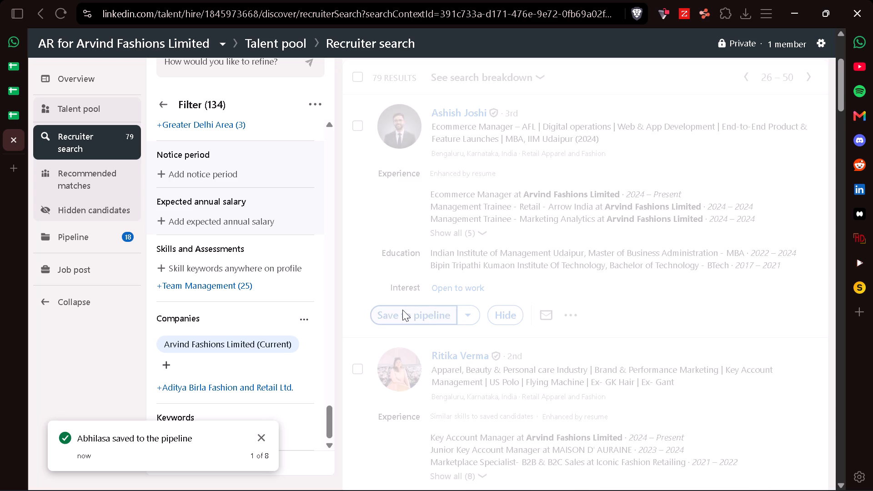
{"action": "key", "text": "BackSpace"}
Skip the Key Account Manager and save the Senior Manager Performance Marketing at Arvind Fashions Limited to the pipeline.
{"action": "scroll", "coordinate": [402, 310], "scroll_direction": "down", "scroll_amount": 5}
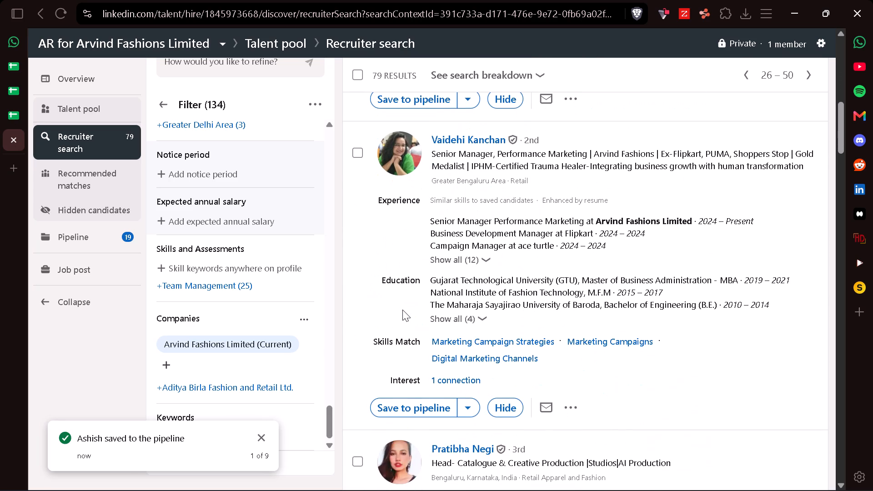
{"action": "scroll", "coordinate": [402, 310], "scroll_direction": "down", "scroll_amount": 1}
{"action": "left_click", "coordinate": [421, 341]}
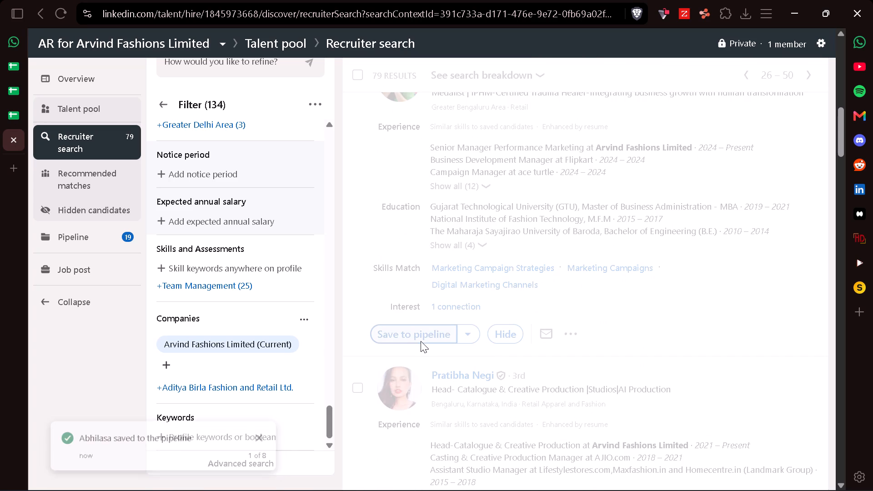
Skip the Head-Catalogue & Creative Production and save the two quick commerce growth candidates at Arvind Fashions Limited to the pipeline.
{"action": "scroll", "coordinate": [421, 341], "scroll_direction": "down", "scroll_amount": 2}
{"action": "scroll", "coordinate": [405, 292], "scroll_direction": "down", "scroll_amount": 3}
{"action": "left_click", "coordinate": [426, 349]}
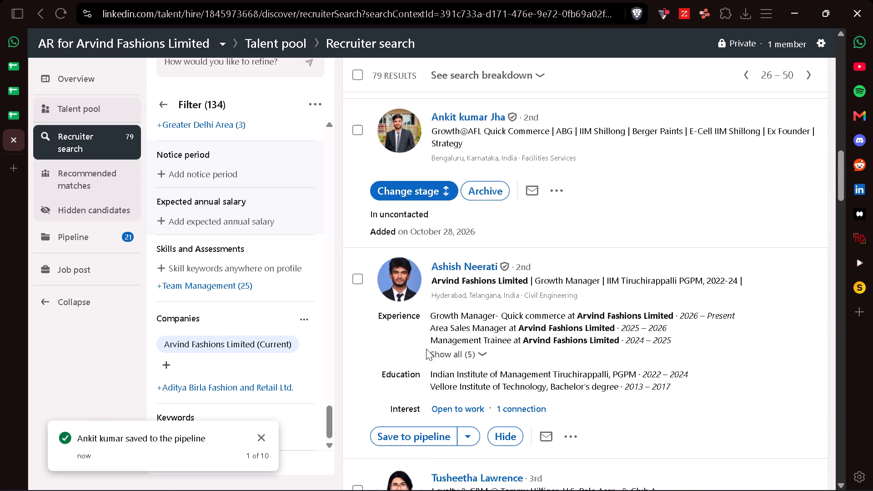
{"action": "scroll", "coordinate": [426, 349], "scroll_direction": "down", "scroll_amount": 2}
{"action": "left_click", "coordinate": [411, 268]}
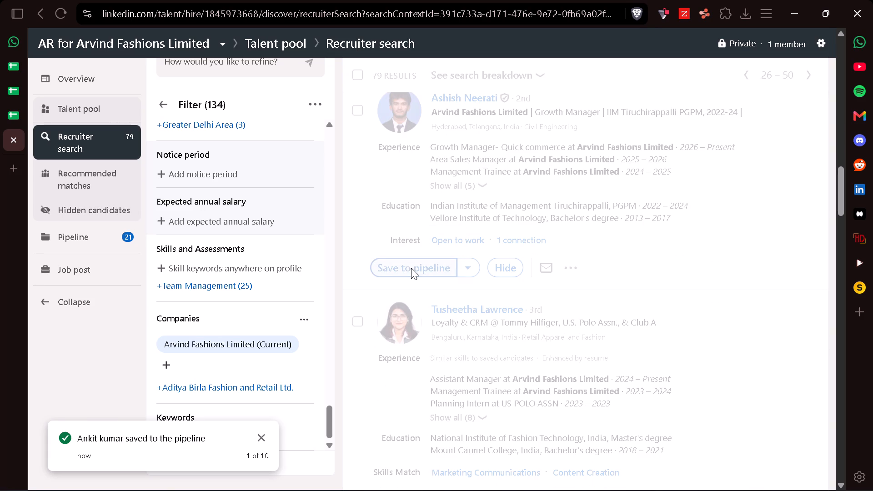
Pass over the Assistant Managers and the girlswear Design Manager, and examine the profile of the Head of Performance Marketing at Arvind Fashions Limited.
{"action": "scroll", "coordinate": [411, 268], "scroll_direction": "down", "scroll_amount": 1}
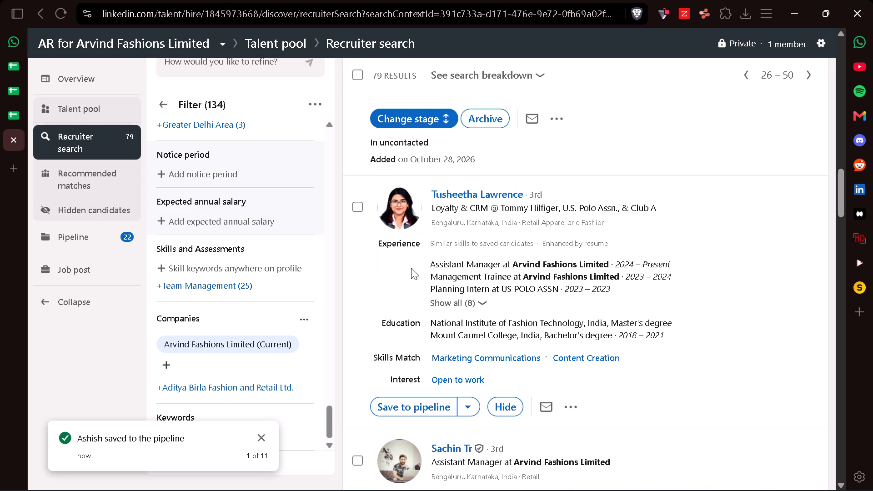
{"action": "scroll", "coordinate": [411, 268], "scroll_direction": "down", "scroll_amount": 4}
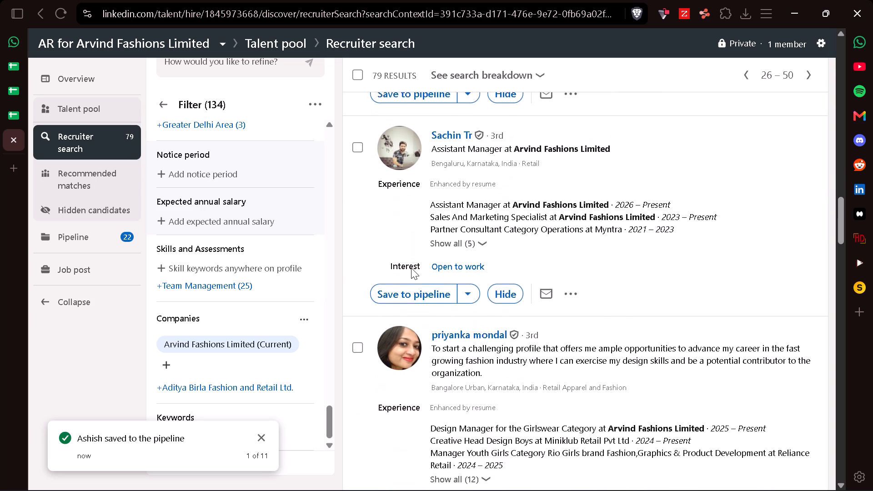
{"action": "scroll", "coordinate": [411, 268], "scroll_direction": "down", "scroll_amount": 5}
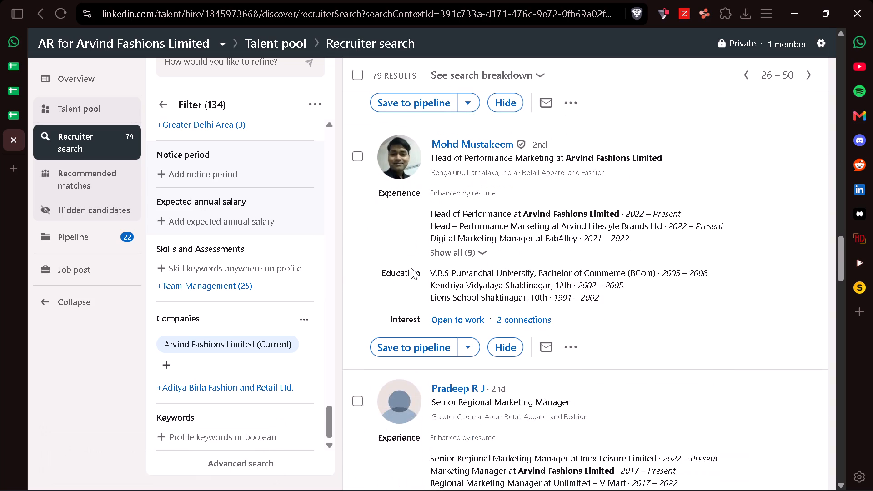
{"action": "scroll", "coordinate": [411, 268], "scroll_direction": "down", "scroll_amount": 1}
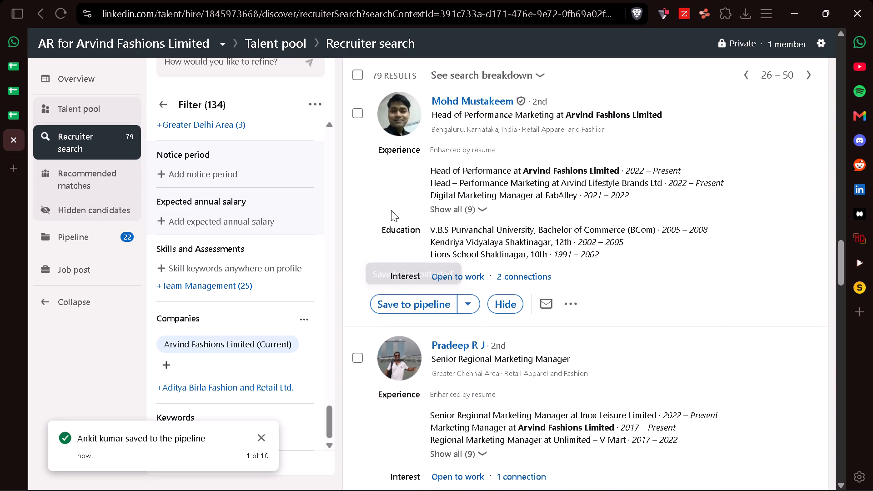
{"action": "left_click", "coordinate": [471, 102]}
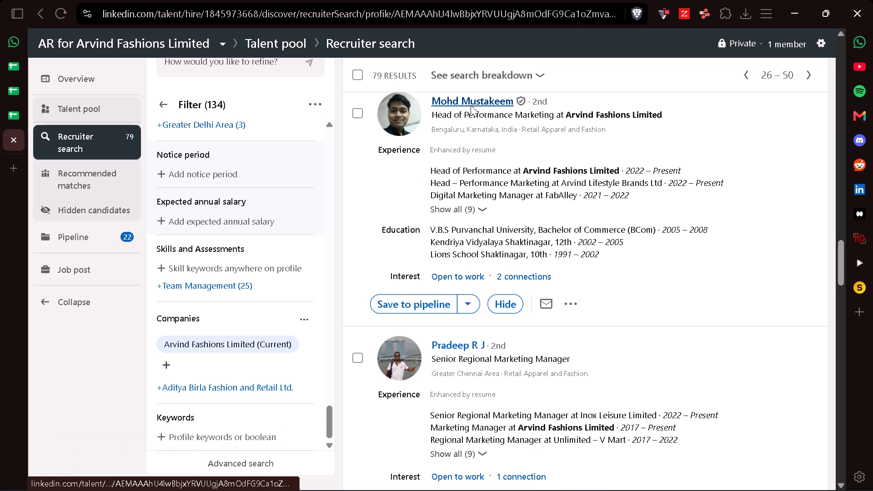
{"action": "scroll", "coordinate": [408, 351], "scroll_direction": "down", "scroll_amount": 2}
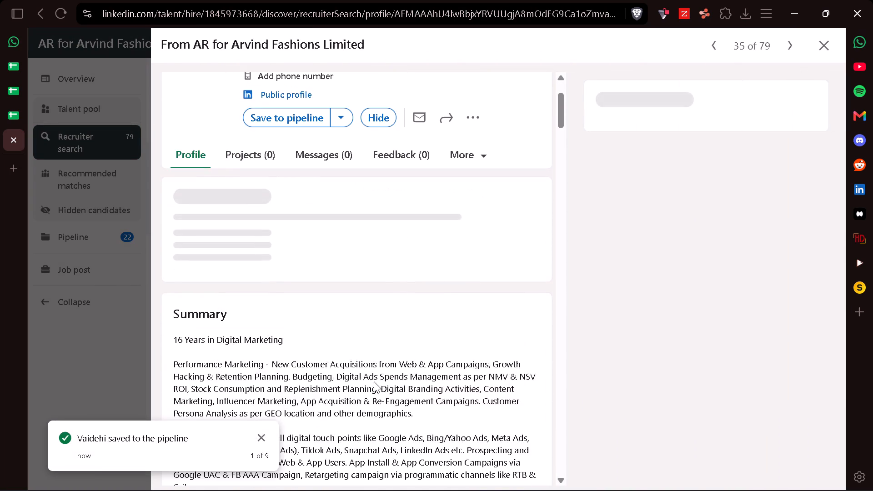
{"action": "scroll", "coordinate": [371, 386], "scroll_direction": "up", "scroll_amount": 3}
{"action": "scroll", "coordinate": [378, 294], "scroll_direction": "down", "scroll_amount": 5}
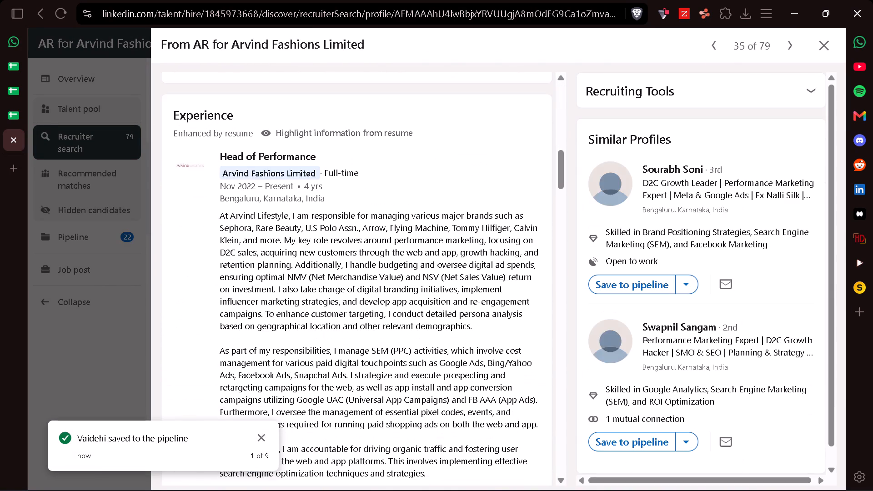
{"action": "scroll", "coordinate": [378, 294], "scroll_direction": "down", "scroll_amount": 1}
{"action": "scroll", "coordinate": [378, 294], "scroll_direction": "up", "scroll_amount": 6}
{"action": "left_click", "coordinate": [826, 45]}
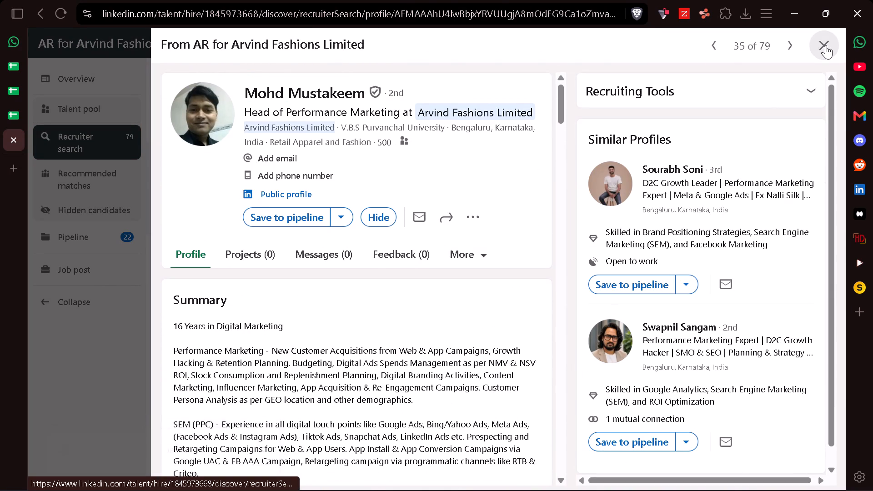
Check the profile of the Growth Manager-Ecommerce at Arvind Fashions Limited and save that candidate to the pipeline.
{"action": "scroll", "coordinate": [515, 332], "scroll_direction": "down", "scroll_amount": 2}
{"action": "scroll", "coordinate": [429, 349], "scroll_direction": "down", "scroll_amount": 2}
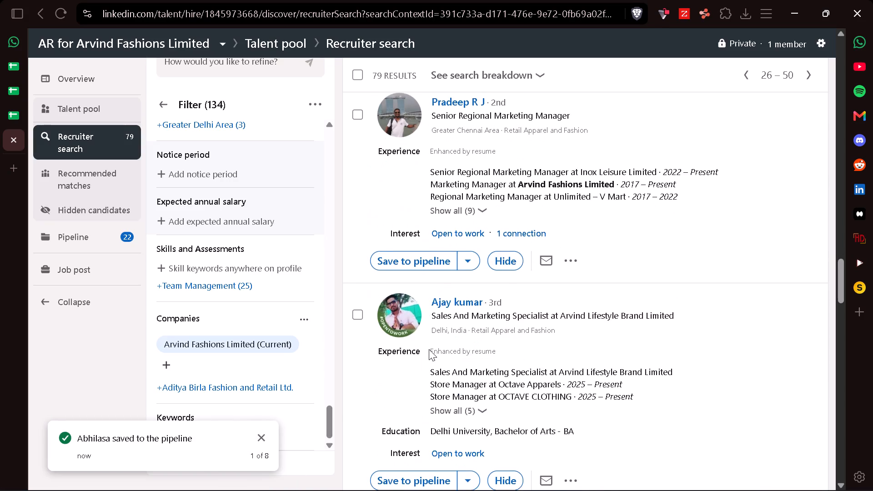
{"action": "scroll", "coordinate": [429, 349], "scroll_direction": "down", "scroll_amount": 5}
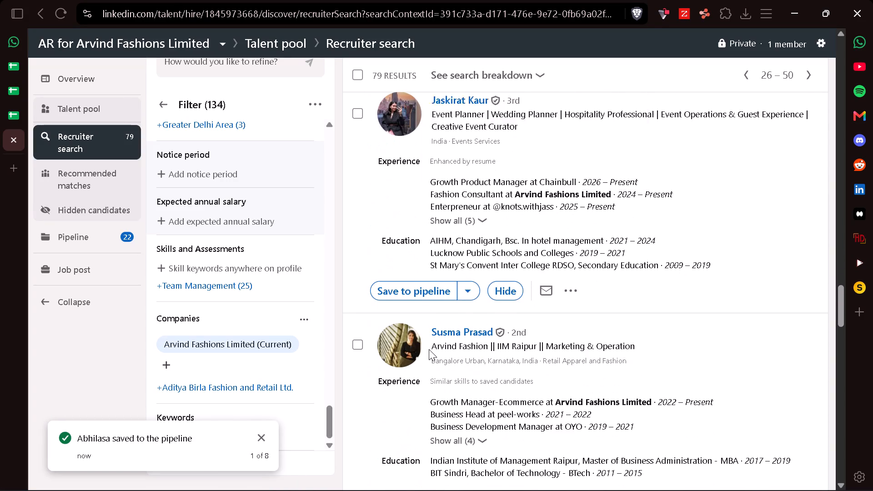
{"action": "scroll", "coordinate": [429, 349], "scroll_direction": "down", "scroll_amount": 1}
{"action": "scroll", "coordinate": [369, 326], "scroll_direction": "down", "scroll_amount": 3}
{"action": "scroll", "coordinate": [369, 326], "scroll_direction": "up", "scroll_amount": 1}
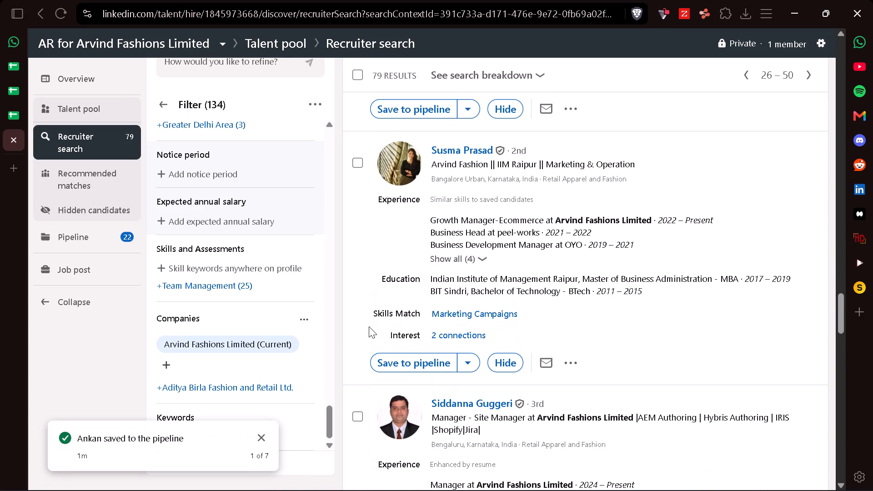
{"action": "left_click", "coordinate": [462, 153]}
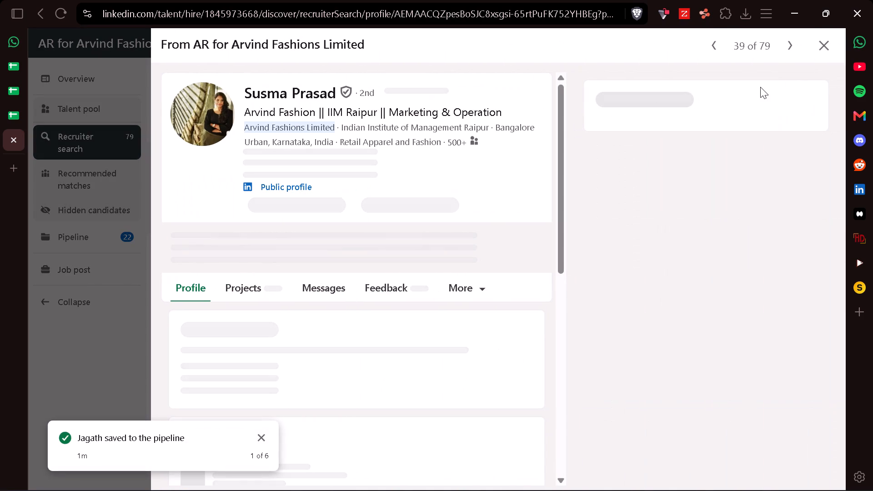
{"action": "scroll", "coordinate": [368, 323], "scroll_direction": "down", "scroll_amount": 6}
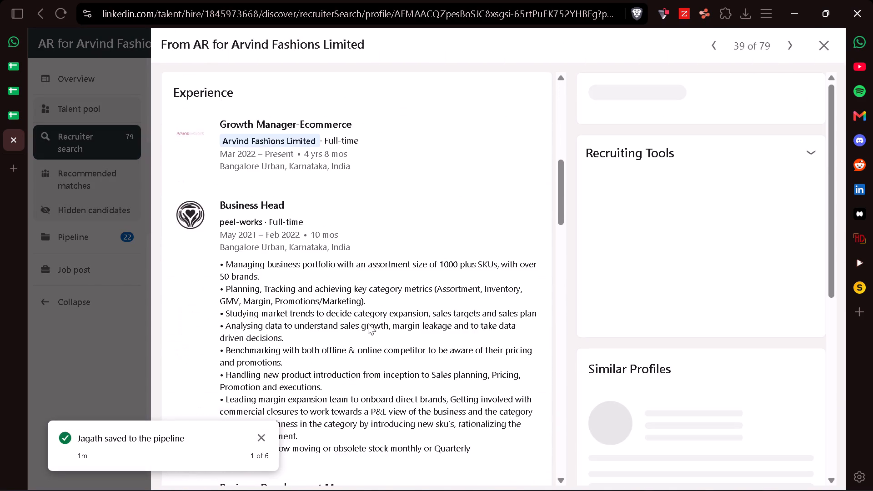
{"action": "scroll", "coordinate": [368, 323], "scroll_direction": "up", "scroll_amount": 6}
{"action": "left_click", "coordinate": [821, 48]}
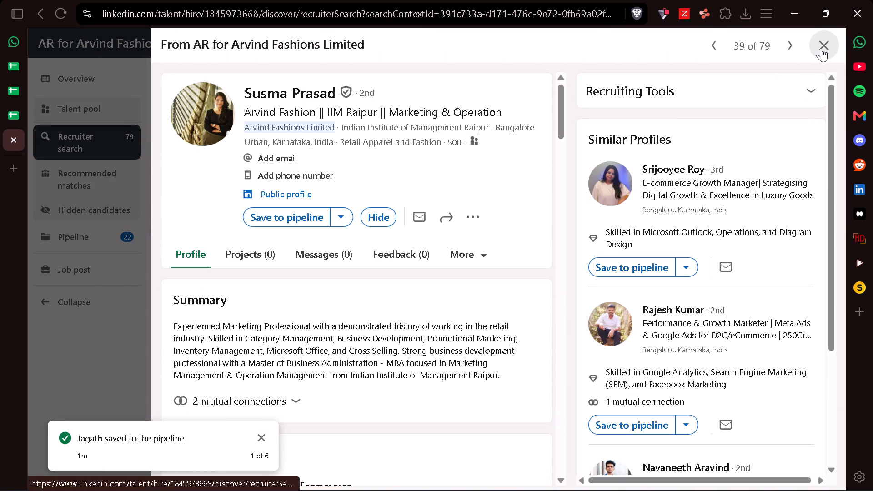
{"action": "left_click", "coordinate": [423, 361]}
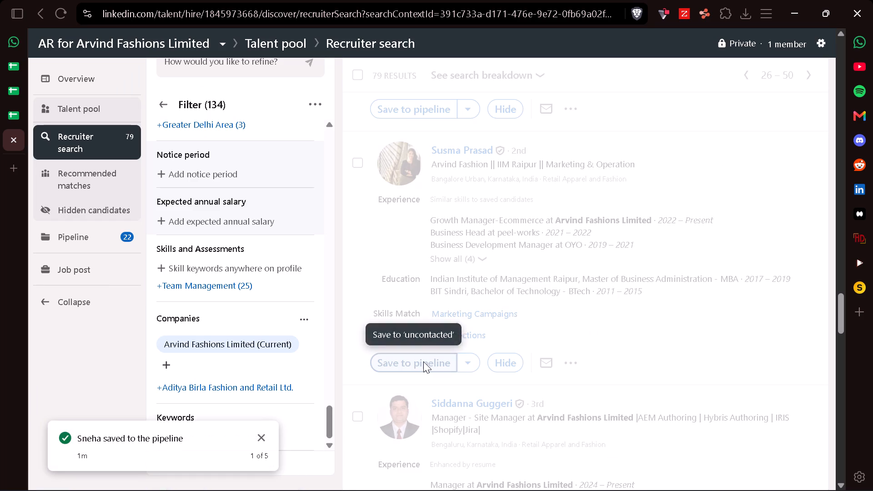
Pass over the Site Manager and the Flying Machine performance marketing manager, and examine the profile of the General Manager Marketing & Merchandising.
{"action": "scroll", "coordinate": [423, 361], "scroll_direction": "down", "scroll_amount": 1}
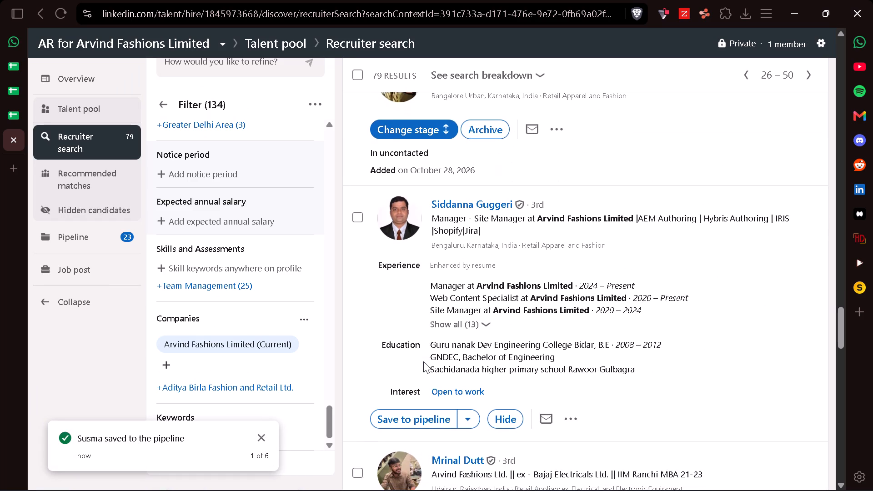
{"action": "scroll", "coordinate": [363, 329], "scroll_direction": "down", "scroll_amount": 4}
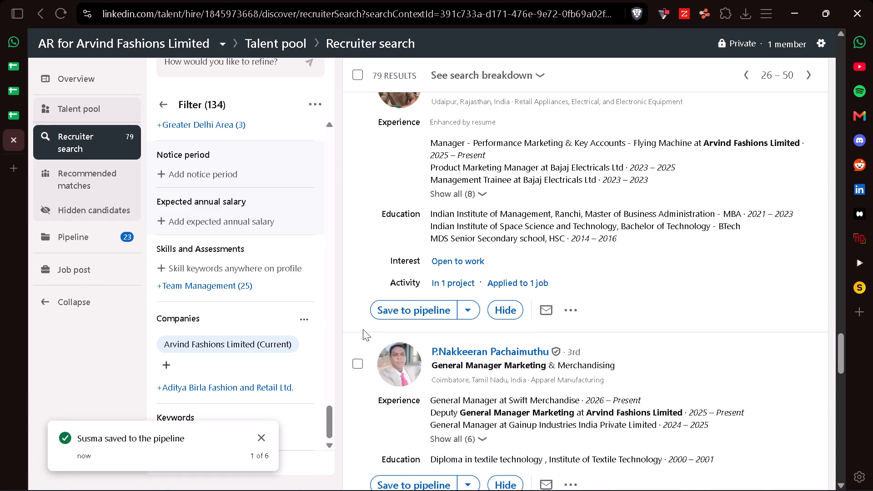
{"action": "scroll", "coordinate": [363, 329], "scroll_direction": "down", "scroll_amount": 2}
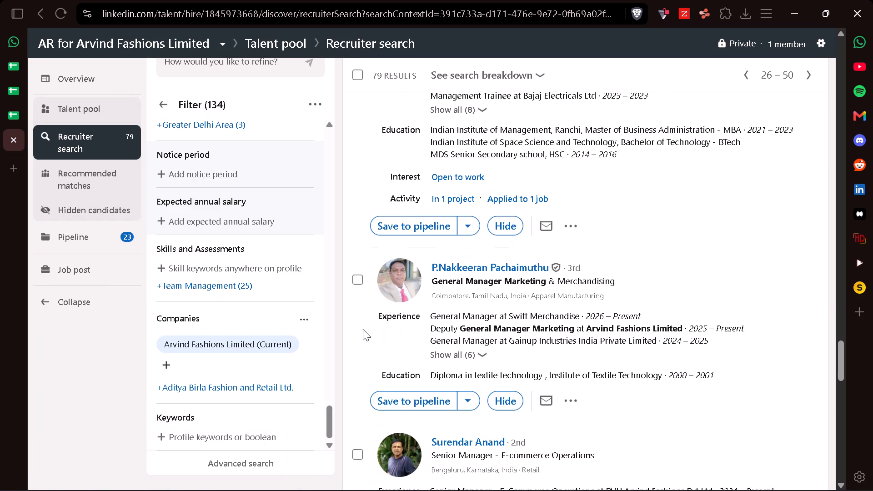
{"action": "scroll", "coordinate": [363, 329], "scroll_direction": "down", "scroll_amount": 2}
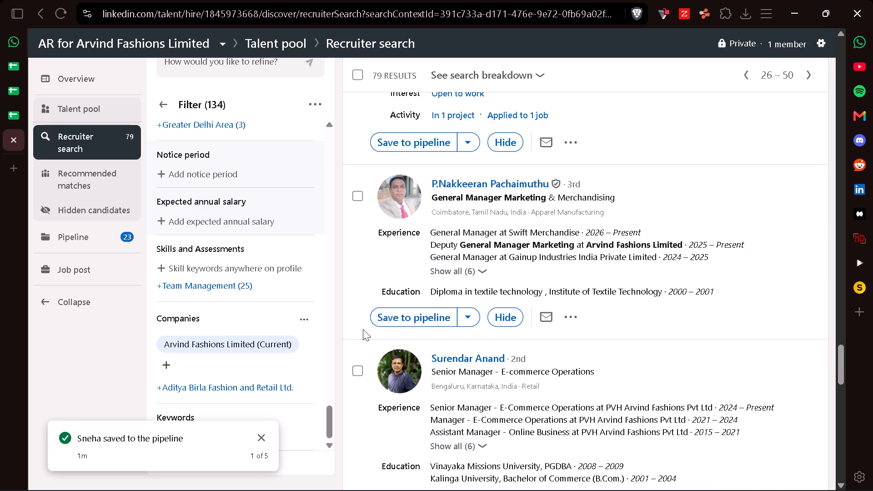
{"action": "scroll", "coordinate": [363, 329], "scroll_direction": "down", "scroll_amount": 3}
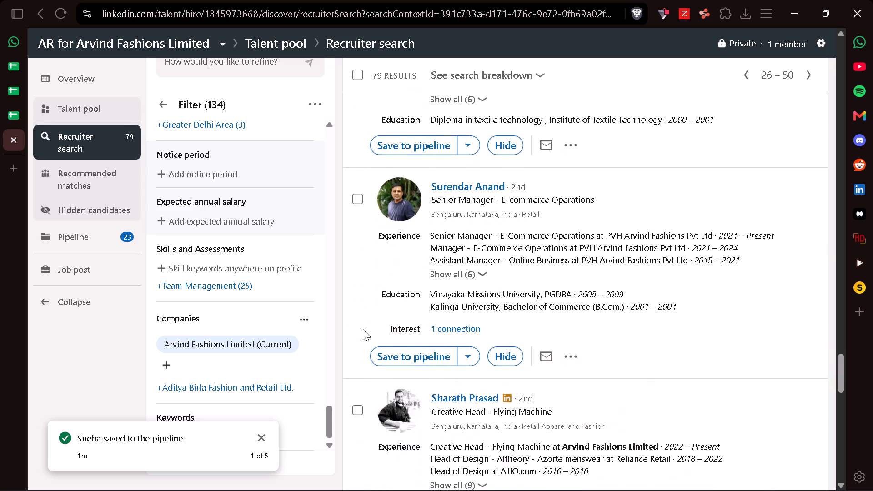
{"action": "scroll", "coordinate": [363, 329], "scroll_direction": "down", "scroll_amount": 2}
{"action": "scroll", "coordinate": [363, 329], "scroll_direction": "up", "scroll_amount": 2}
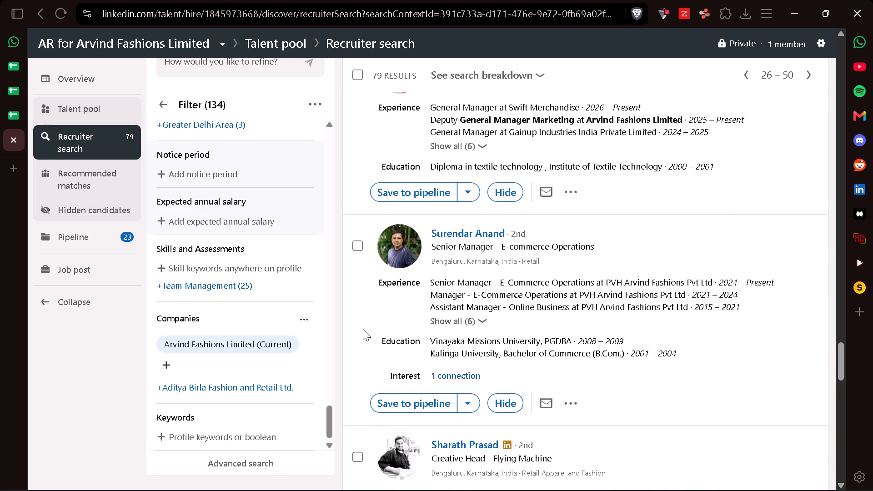
{"action": "scroll", "coordinate": [391, 230], "scroll_direction": "up", "scroll_amount": 1}
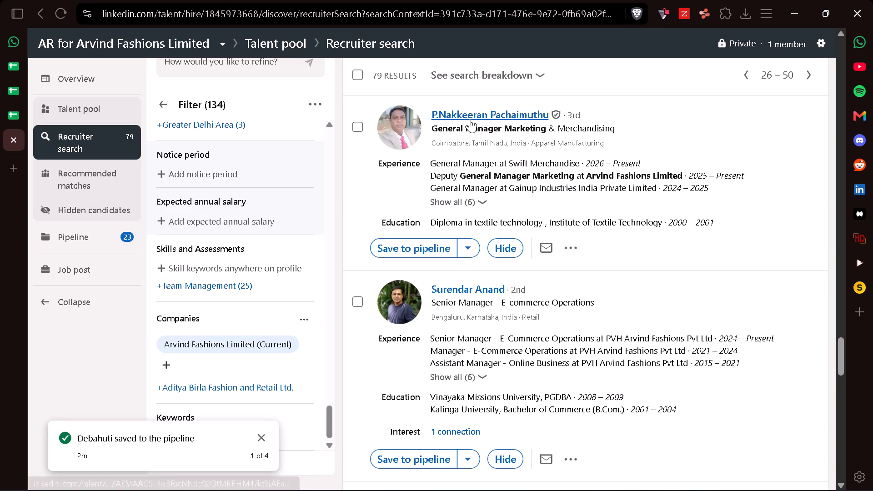
{"action": "left_click", "coordinate": [470, 119]}
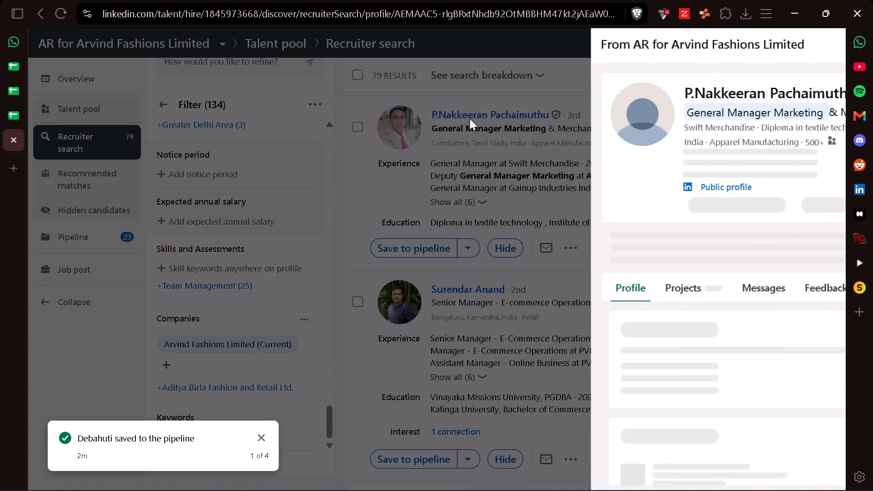
{"action": "scroll", "coordinate": [421, 304], "scroll_direction": "down", "scroll_amount": 1}
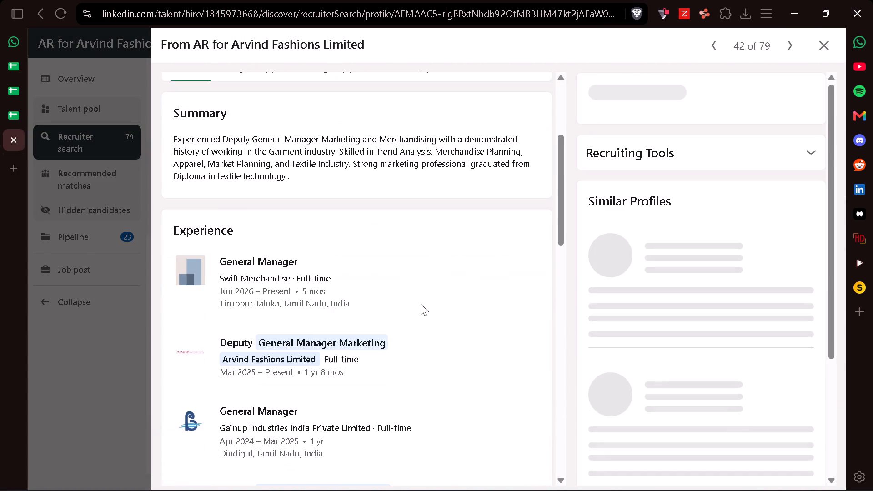
{"action": "scroll", "coordinate": [421, 304], "scroll_direction": "down", "scroll_amount": 1}
{"action": "left_click", "coordinate": [820, 54]}
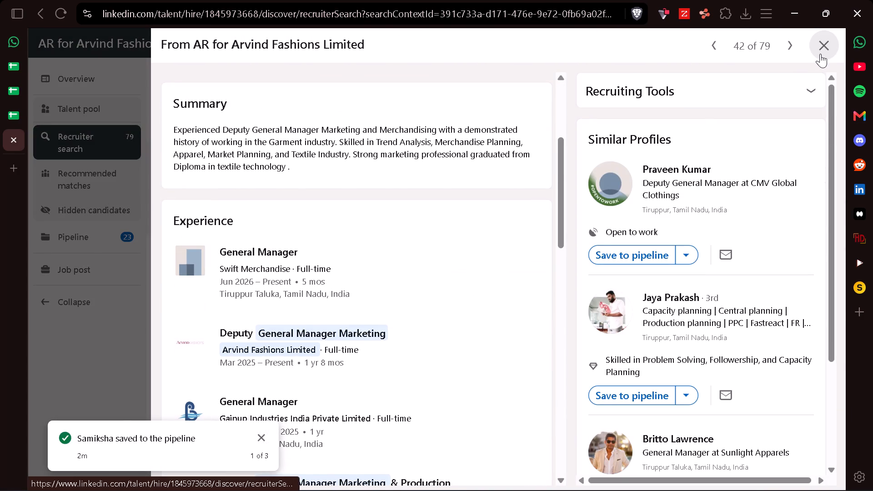
Check the profile of the Creative Head - Flying Machine at Arvind Fashions Limited and save that candidate to the pipeline.
{"action": "scroll", "coordinate": [461, 317], "scroll_direction": "down", "scroll_amount": 2}
{"action": "scroll", "coordinate": [416, 352], "scroll_direction": "down", "scroll_amount": 1}
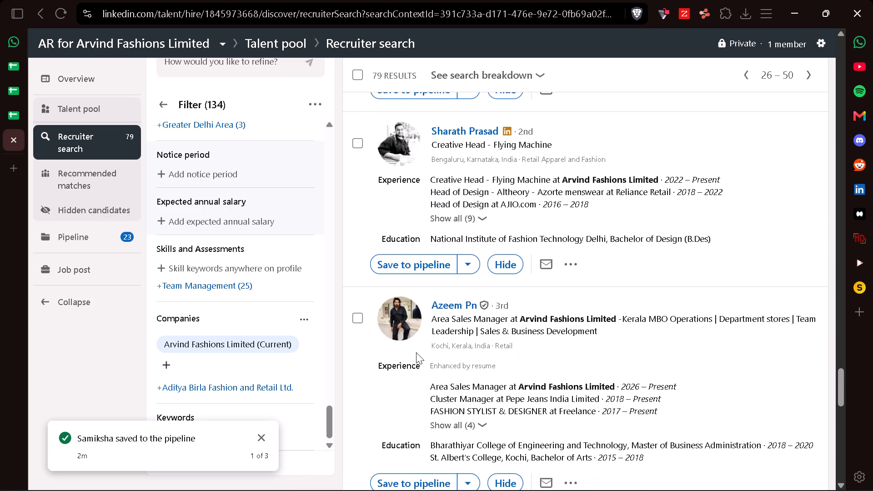
{"action": "left_click", "coordinate": [478, 130]}
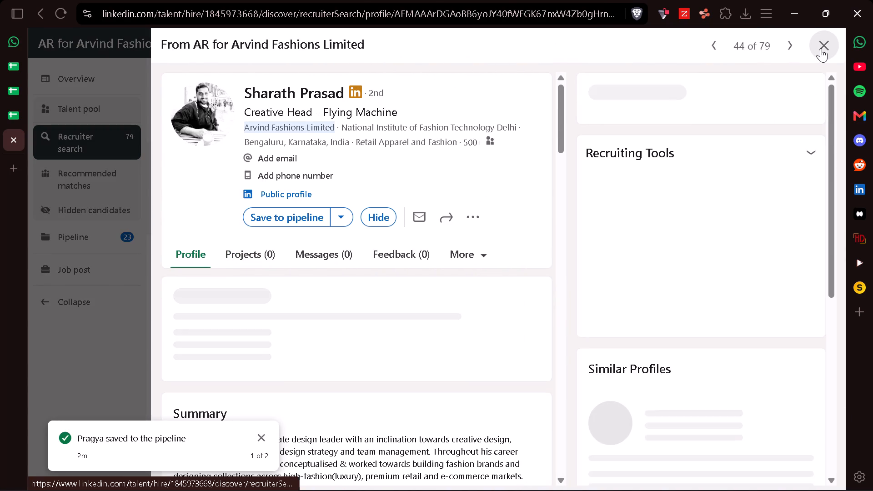
{"action": "left_click", "coordinate": [821, 48]}
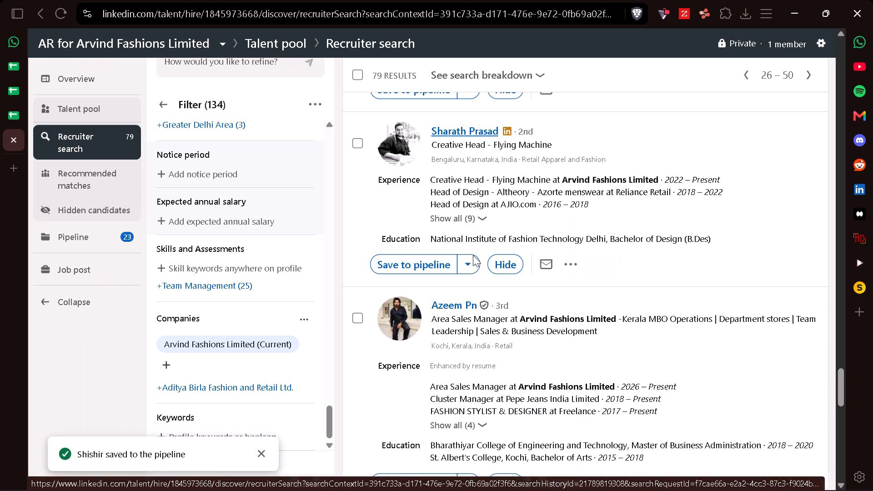
{"action": "left_click", "coordinate": [392, 273]}
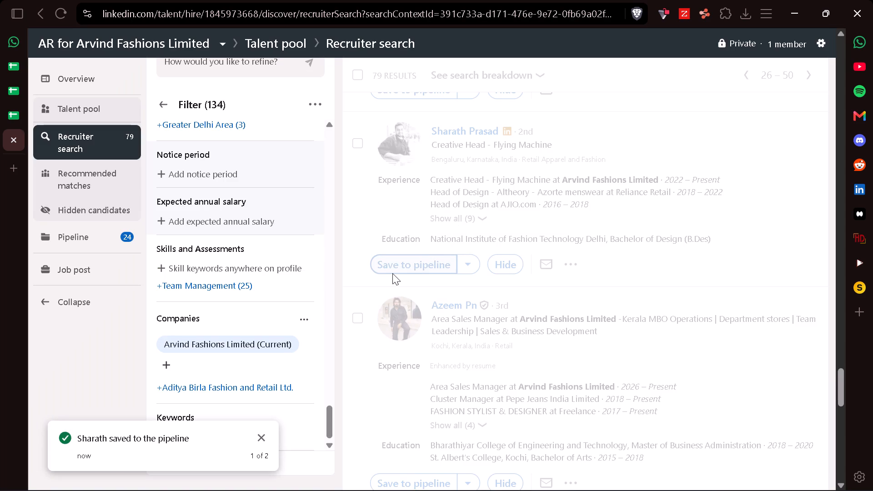
Pass over the Area Sales Manager and the Head - D2C, and examine the profile of the Manager Performance Marketing at Arvind Fashions Limited.
{"action": "scroll", "coordinate": [392, 273], "scroll_direction": "down", "scroll_amount": 4}
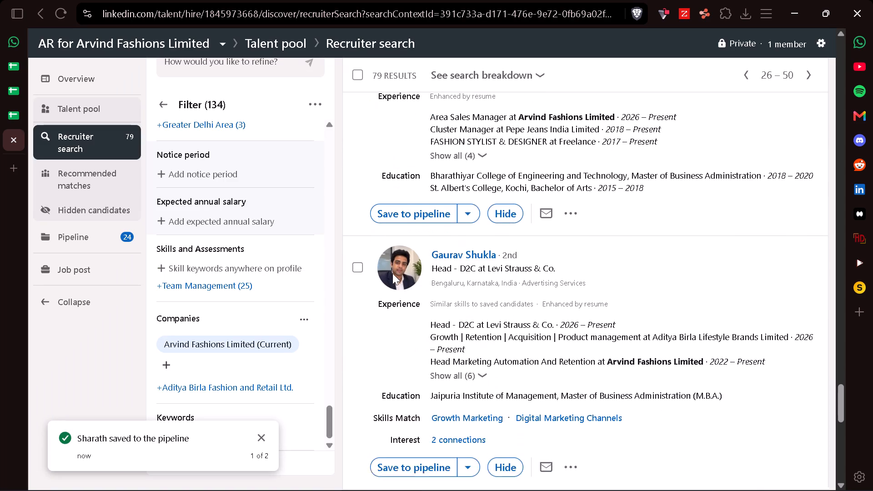
{"action": "scroll", "coordinate": [392, 273], "scroll_direction": "down", "scroll_amount": 4}
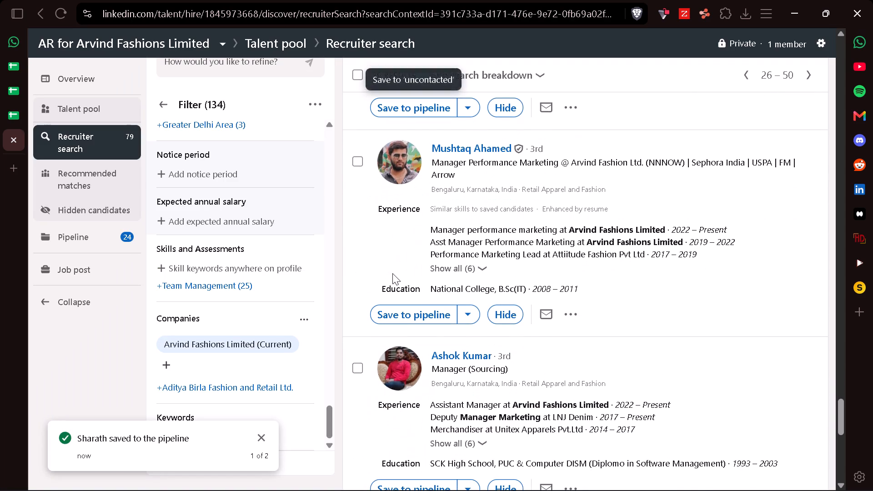
{"action": "scroll", "coordinate": [392, 273], "scroll_direction": "down", "scroll_amount": 1}
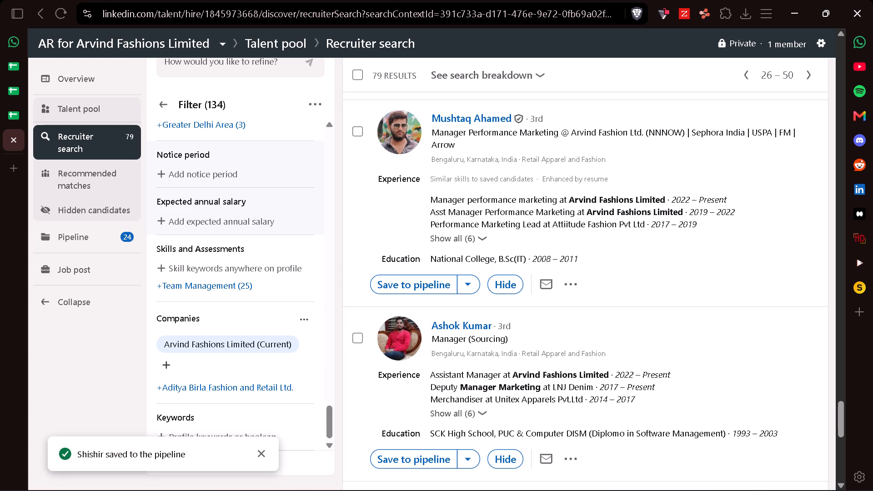
{"action": "left_click", "coordinate": [477, 118]}
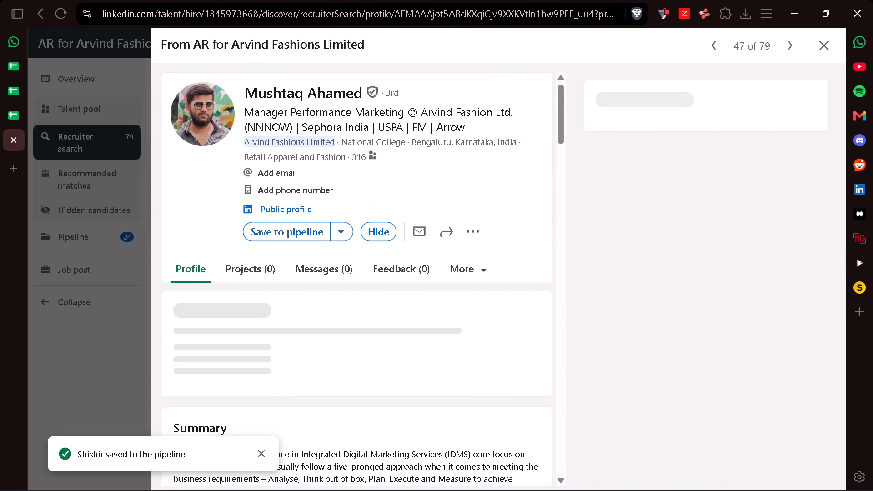
{"action": "scroll", "coordinate": [385, 279], "scroll_direction": "down", "scroll_amount": 4}
{"action": "scroll", "coordinate": [385, 279], "scroll_direction": "up", "scroll_amount": 5}
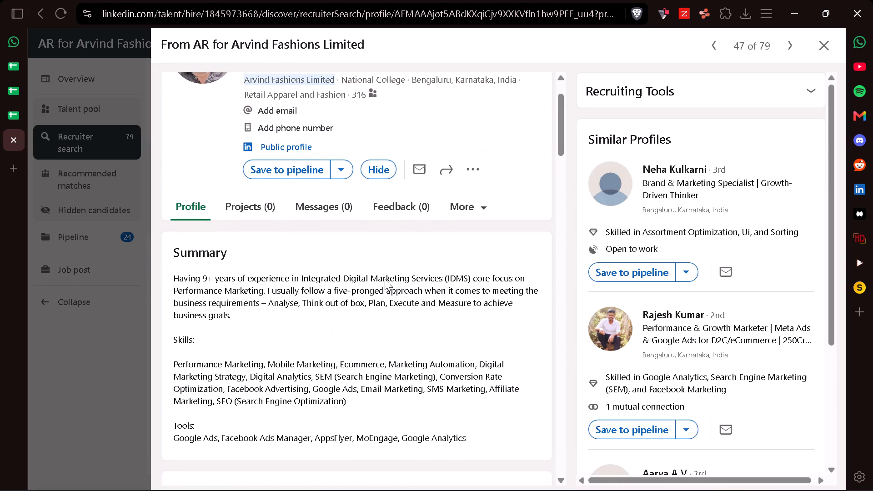
{"action": "left_click", "coordinate": [819, 50]}
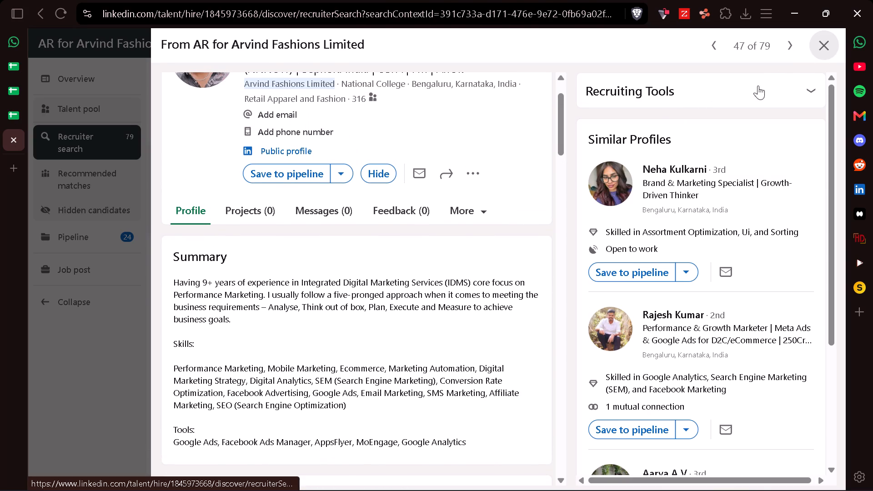
Skip the Manager (Sourcing) and dismiss the search suggestions block in the candidate results.
{"action": "scroll", "coordinate": [457, 303], "scroll_direction": "down", "scroll_amount": 2}
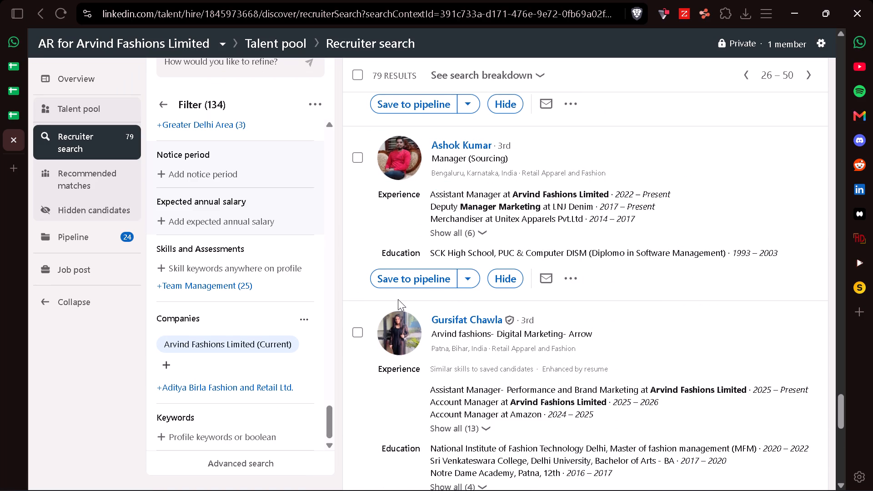
{"action": "scroll", "coordinate": [398, 299], "scroll_direction": "down", "scroll_amount": 6}
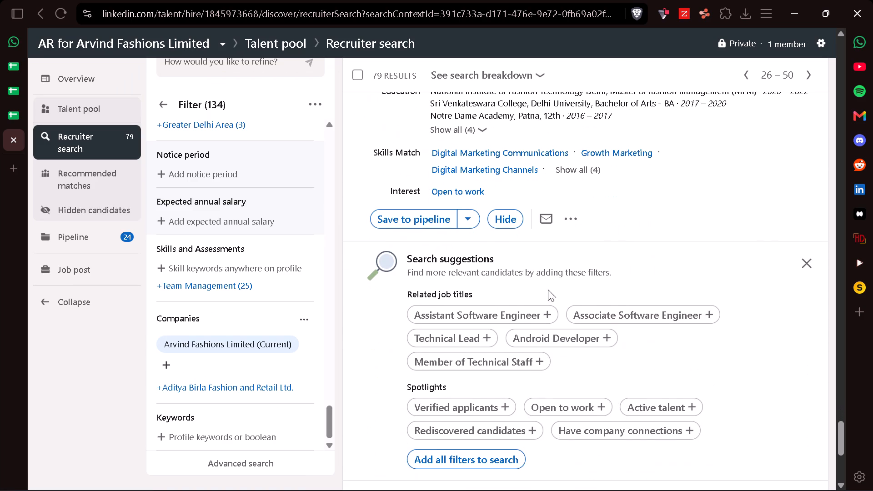
{"action": "left_click", "coordinate": [804, 267]}
Check the profile of the Assistant Manager- Performance and Brand Marketing at Arvind Fashions Limited and save that candidate to the pipeline.
{"action": "scroll", "coordinate": [497, 205], "scroll_direction": "up", "scroll_amount": 2}
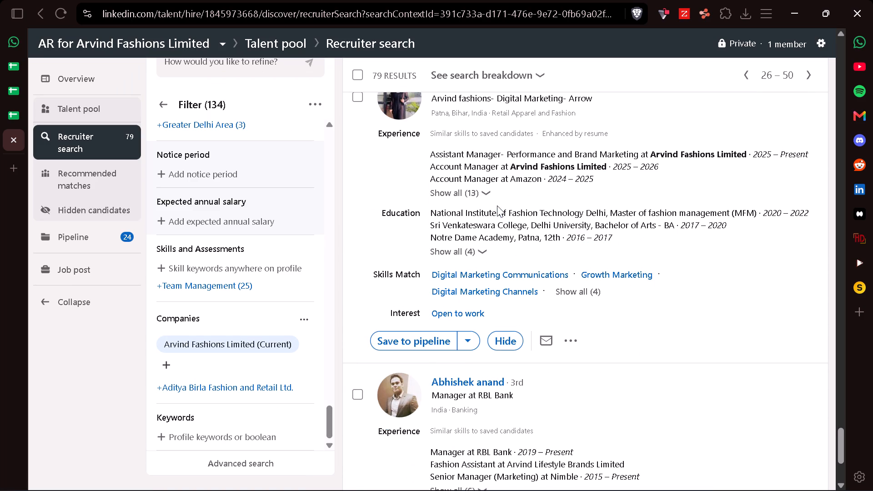
{"action": "scroll", "coordinate": [396, 258], "scroll_direction": "down", "scroll_amount": 4}
{"action": "scroll", "coordinate": [396, 258], "scroll_direction": "up", "scroll_amount": 3}
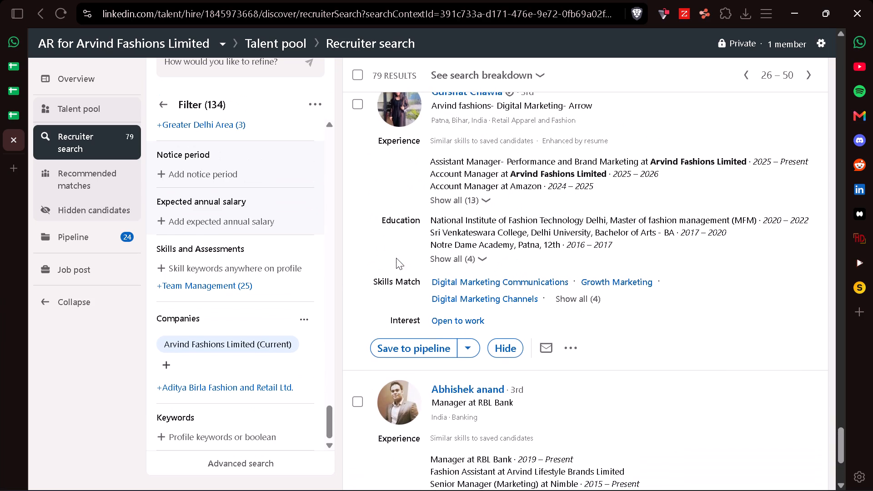
{"action": "scroll", "coordinate": [396, 258], "scroll_direction": "up", "scroll_amount": 1}
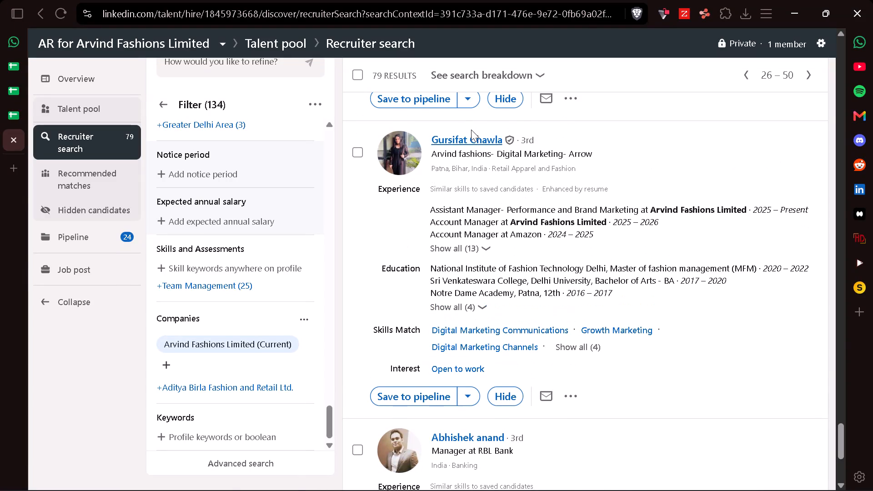
{"action": "left_click", "coordinate": [471, 139]}
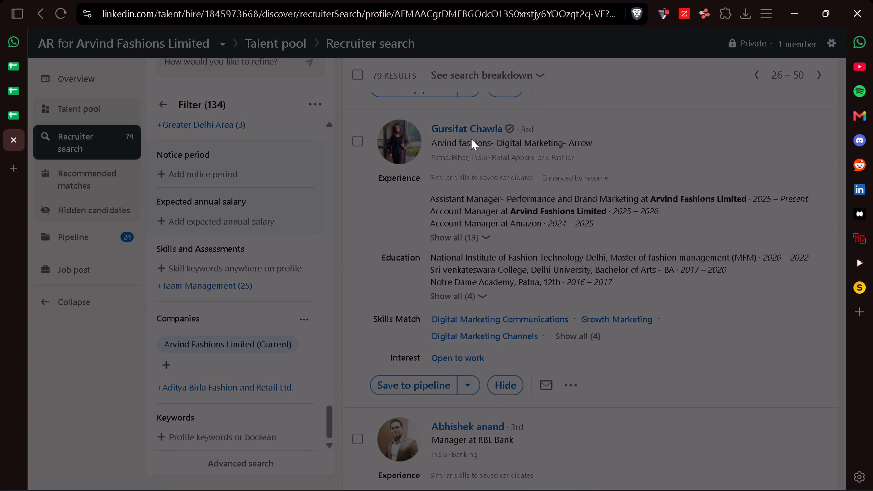
{"action": "scroll", "coordinate": [475, 222], "scroll_direction": "down", "scroll_amount": 2}
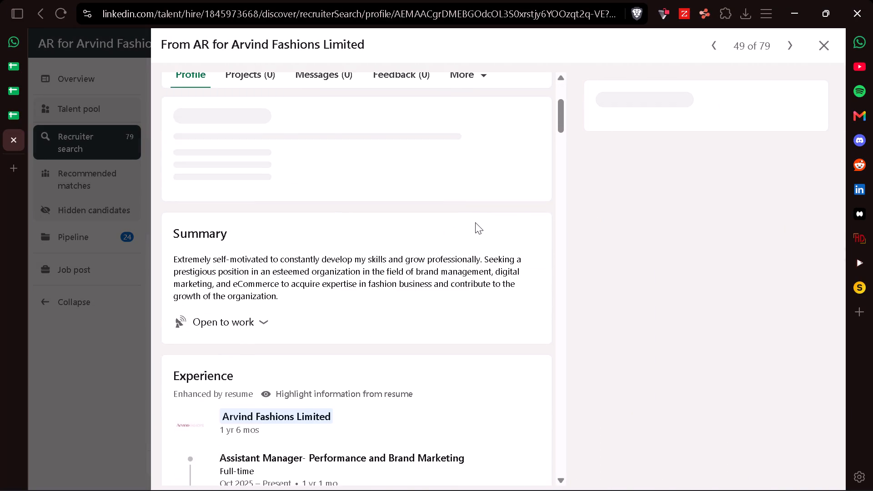
{"action": "scroll", "coordinate": [475, 222], "scroll_direction": "down", "scroll_amount": 1}
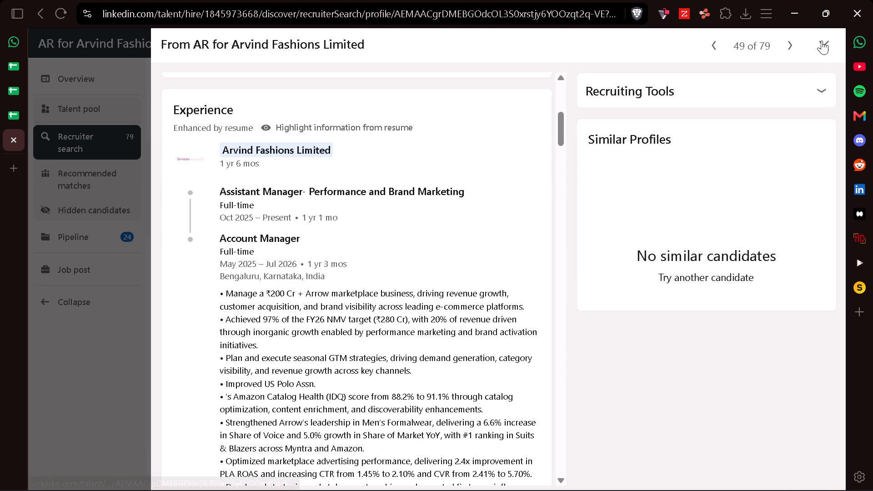
{"action": "left_click", "coordinate": [822, 40]}
{"action": "left_click", "coordinate": [417, 386]}
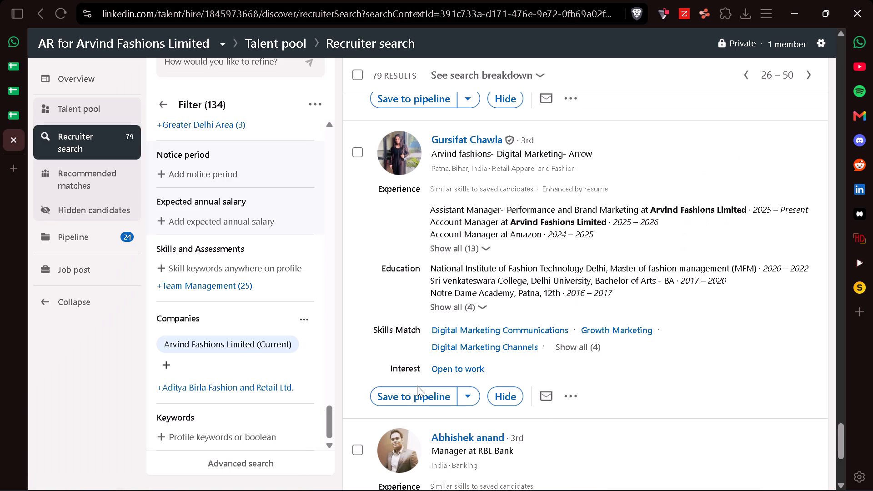
{"action": "left_click", "coordinate": [405, 395]}
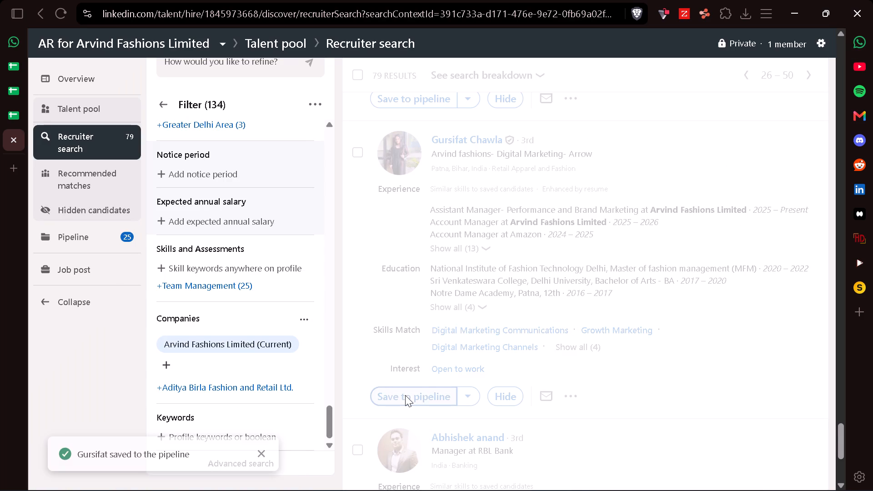
Go to page 3 of the search results and scan the candidates for current Arvind Fashions marketing, growth and e-commerce staff.
{"action": "scroll", "coordinate": [405, 395], "scroll_direction": "down", "scroll_amount": 6}
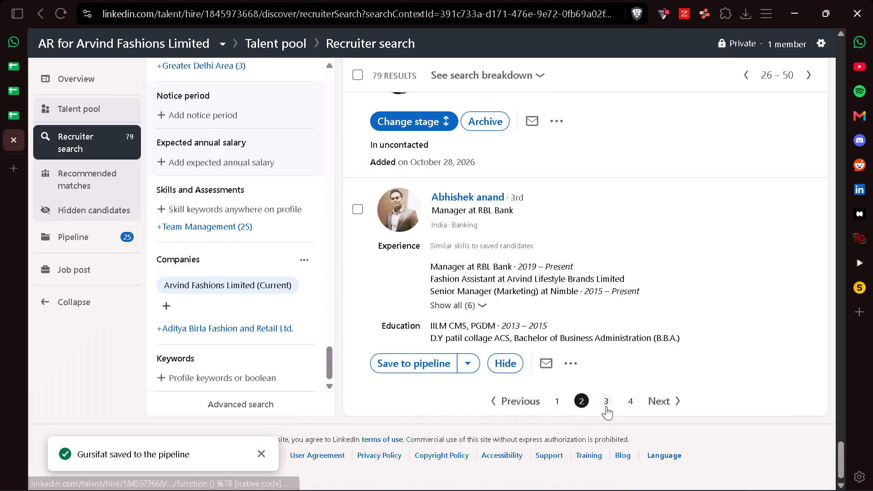
{"action": "left_click", "coordinate": [606, 406]}
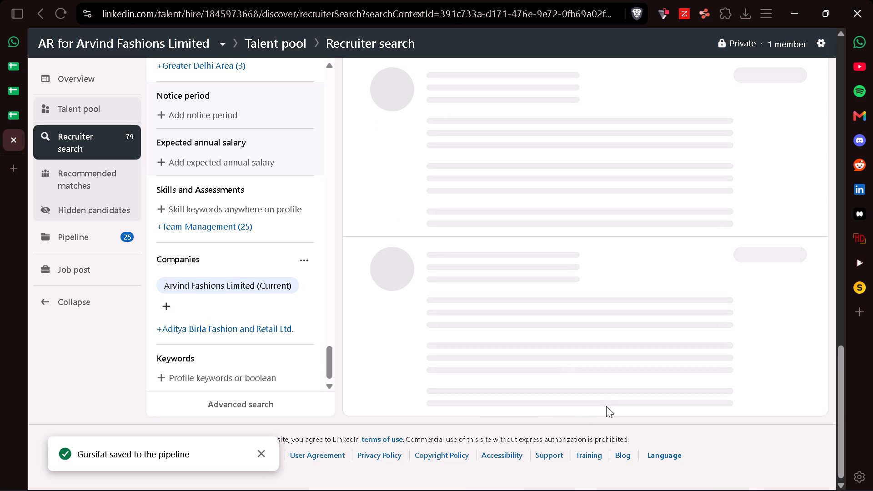
{"action": "scroll", "coordinate": [442, 246], "scroll_direction": "up", "scroll_amount": 14}
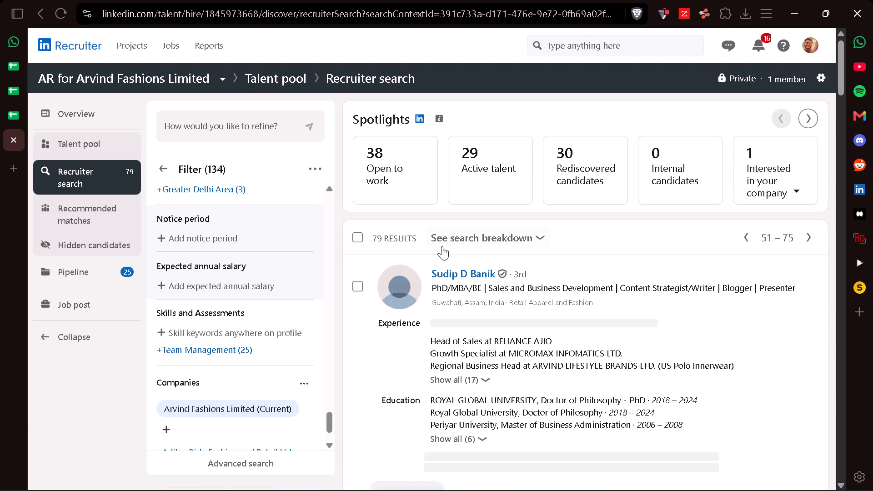
{"action": "scroll", "coordinate": [442, 246], "scroll_direction": "down", "scroll_amount": 2}
{"action": "scroll", "coordinate": [363, 270], "scroll_direction": "down", "scroll_amount": 2}
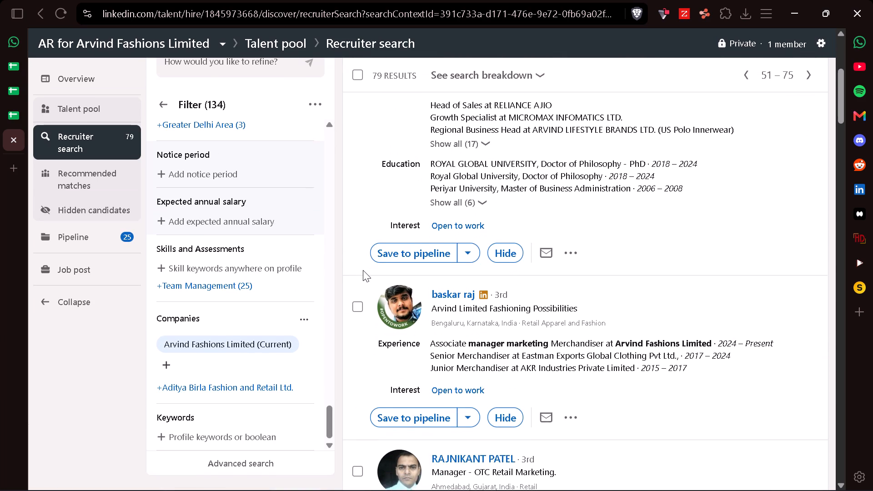
{"action": "scroll", "coordinate": [363, 270], "scroll_direction": "down", "scroll_amount": 4}
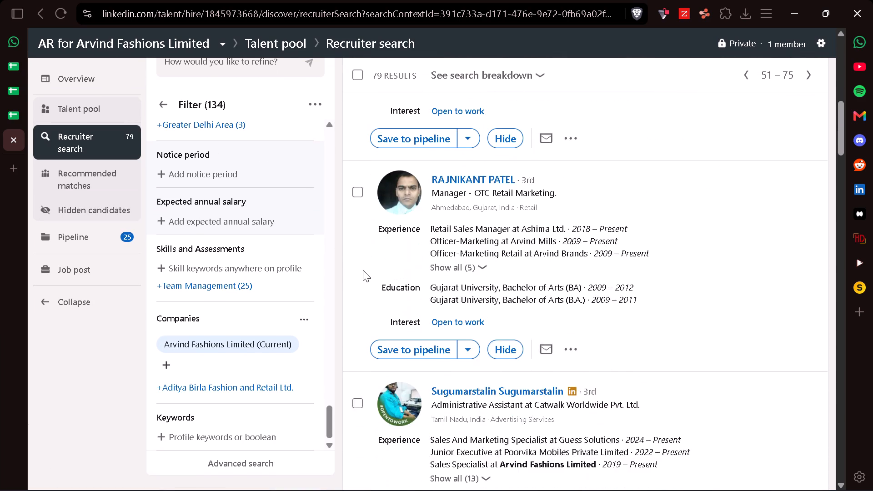
{"action": "scroll", "coordinate": [363, 270], "scroll_direction": "down", "scroll_amount": 8}
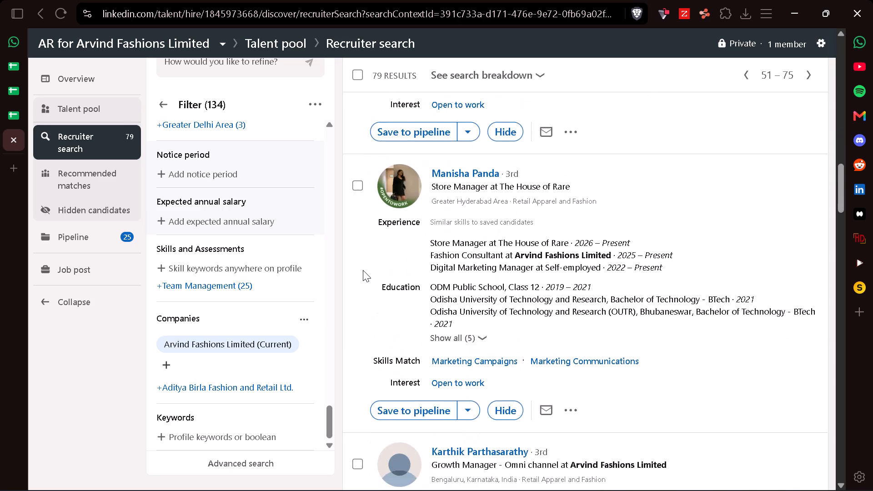
{"action": "scroll", "coordinate": [363, 270], "scroll_direction": "down", "scroll_amount": 5}
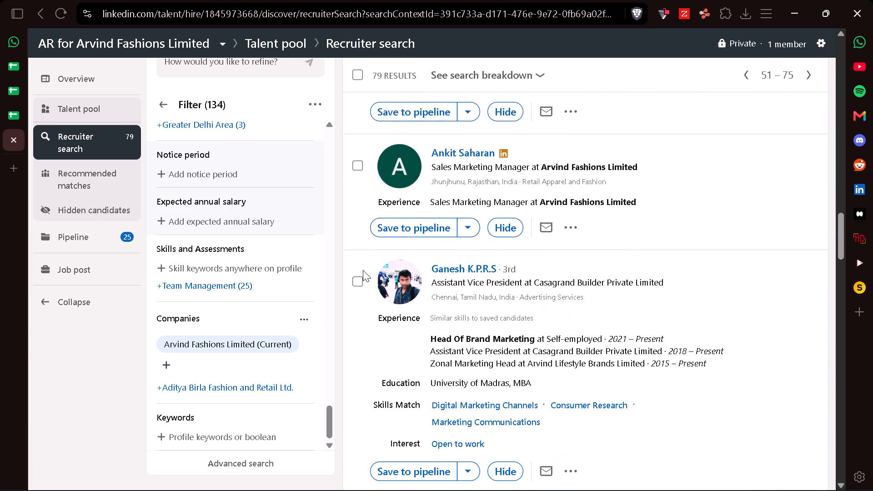
{"action": "scroll", "coordinate": [363, 270], "scroll_direction": "down", "scroll_amount": 4}
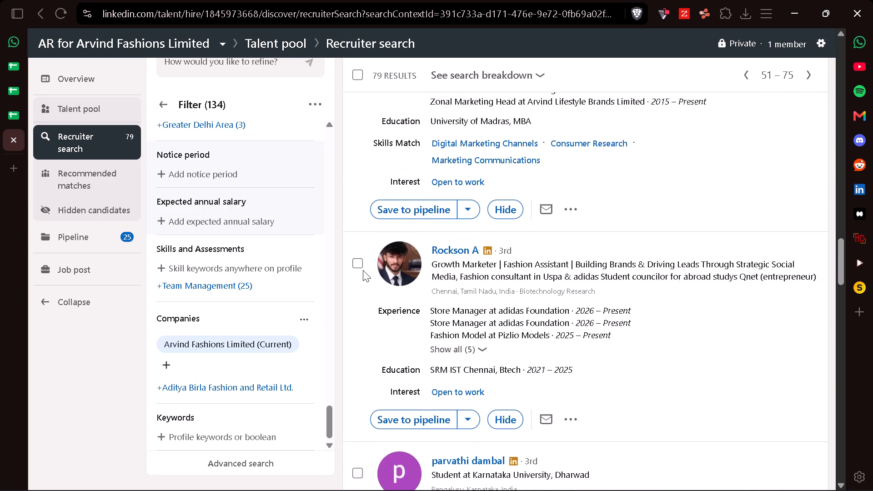
{"action": "scroll", "coordinate": [363, 270], "scroll_direction": "down", "scroll_amount": 6}
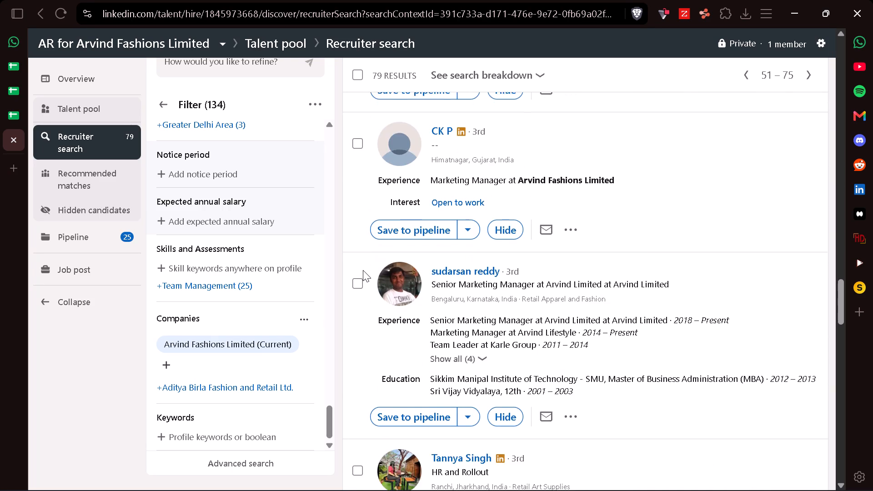
{"action": "scroll", "coordinate": [363, 270], "scroll_direction": "down", "scroll_amount": 5}
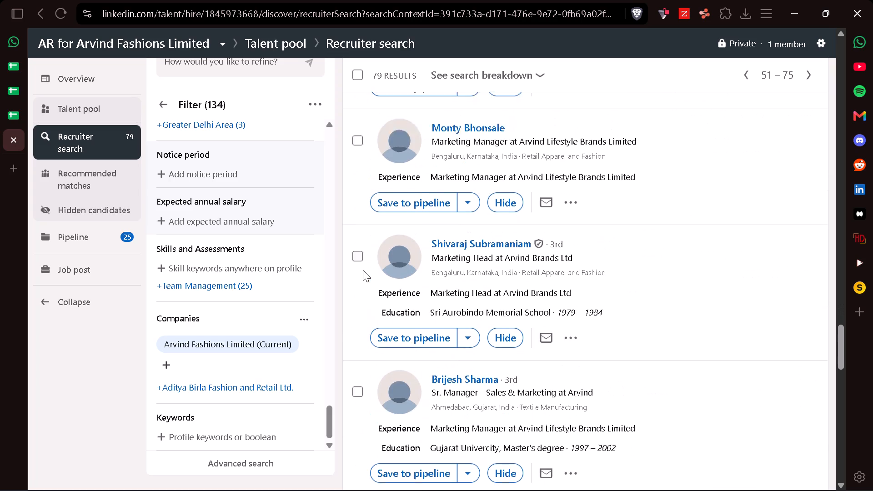
{"action": "scroll", "coordinate": [363, 270], "scroll_direction": "down", "scroll_amount": 6}
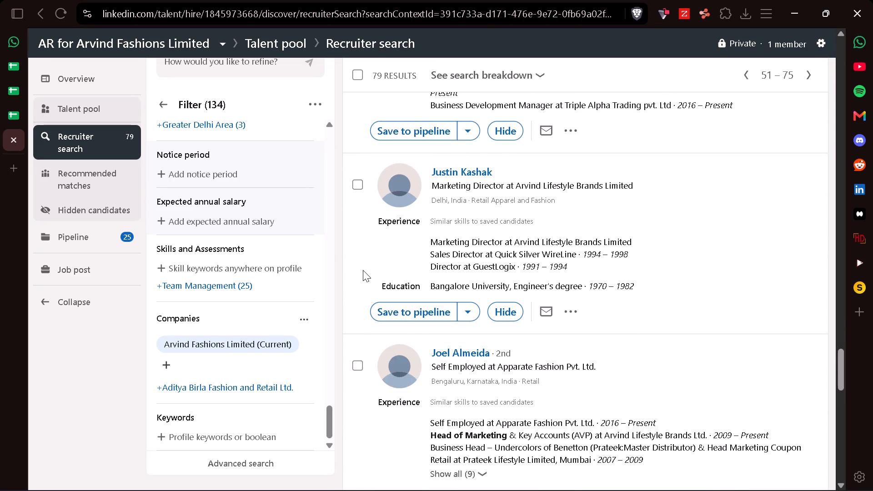
Check the profile of the Marketing Director at Arvind Lifestyle Brands Limited, and return to the results.
{"action": "scroll", "coordinate": [363, 270], "scroll_direction": "down", "scroll_amount": 1}
{"action": "left_click", "coordinate": [457, 147]}
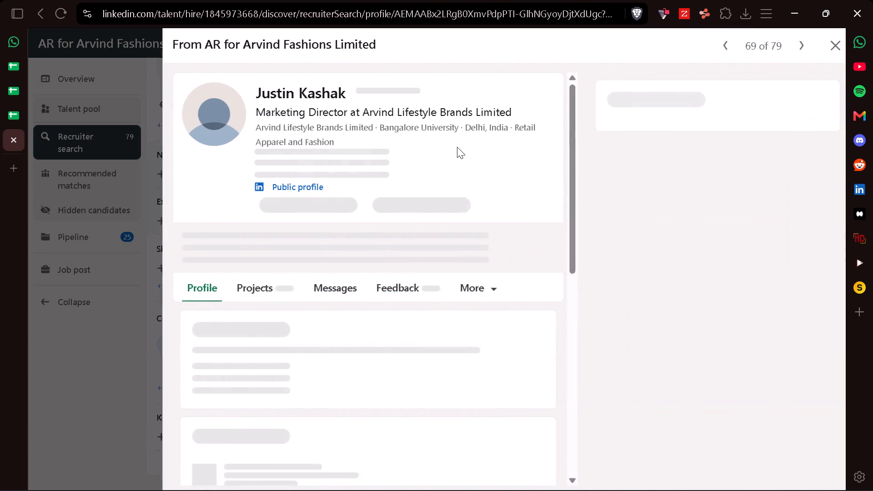
{"action": "left_click", "coordinate": [821, 48]}
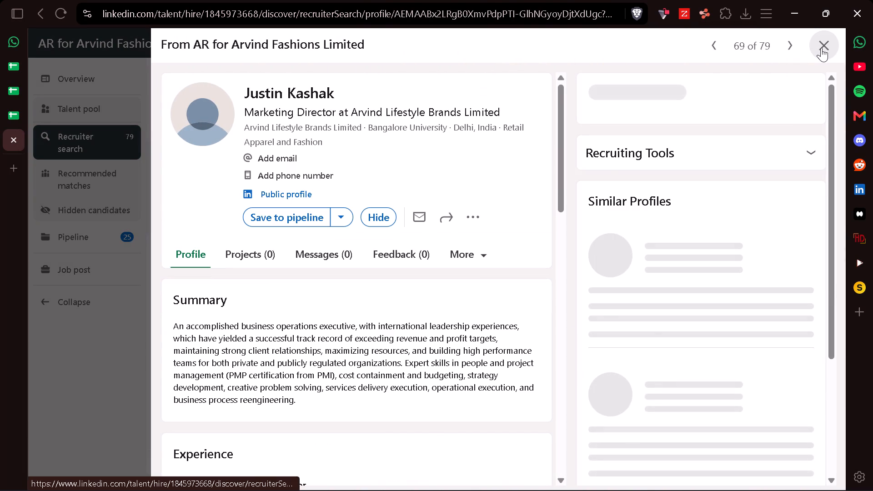
Pass over the former Head of Marketing & Key Accounts and examine the experience of the Manager E-commerce at Arvind Lifestyle Brand Limited.
{"action": "scroll", "coordinate": [505, 256], "scroll_direction": "down", "scroll_amount": 2}
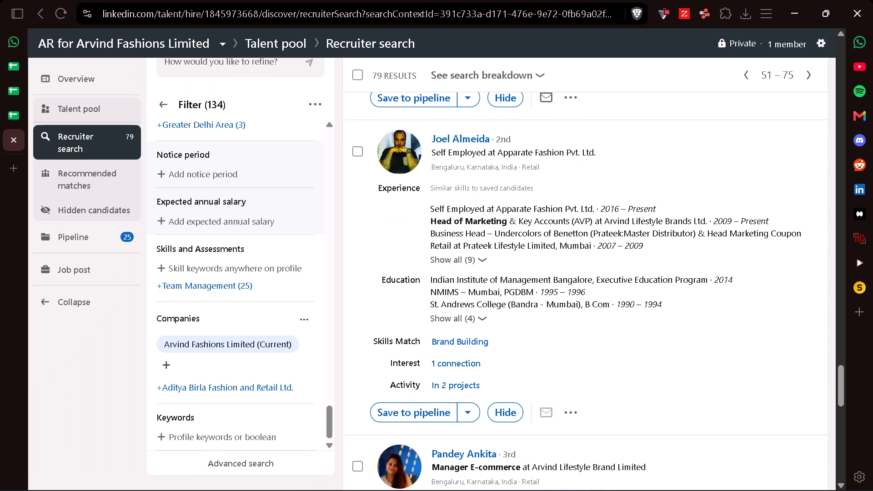
{"action": "scroll", "coordinate": [436, 282], "scroll_direction": "down", "scroll_amount": 3}
{"action": "scroll", "coordinate": [390, 315], "scroll_direction": "down", "scroll_amount": 1}
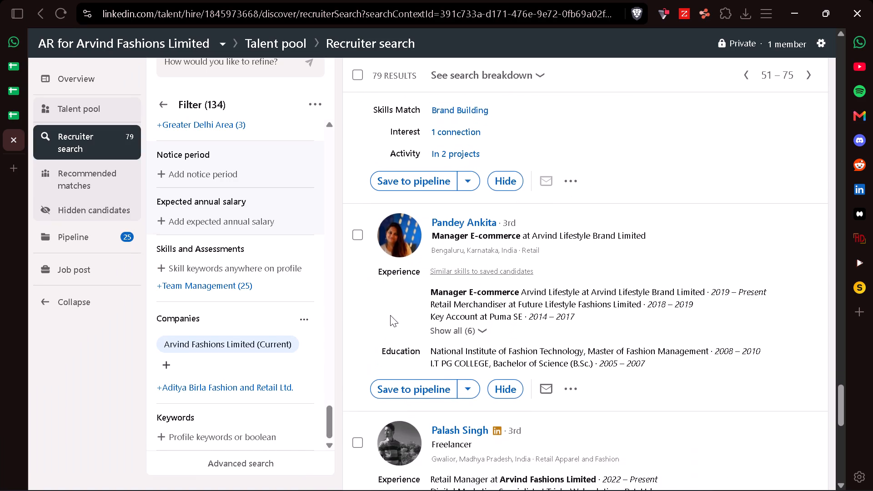
{"action": "scroll", "coordinate": [390, 315], "scroll_direction": "down", "scroll_amount": 1}
{"action": "left_click", "coordinate": [469, 178]}
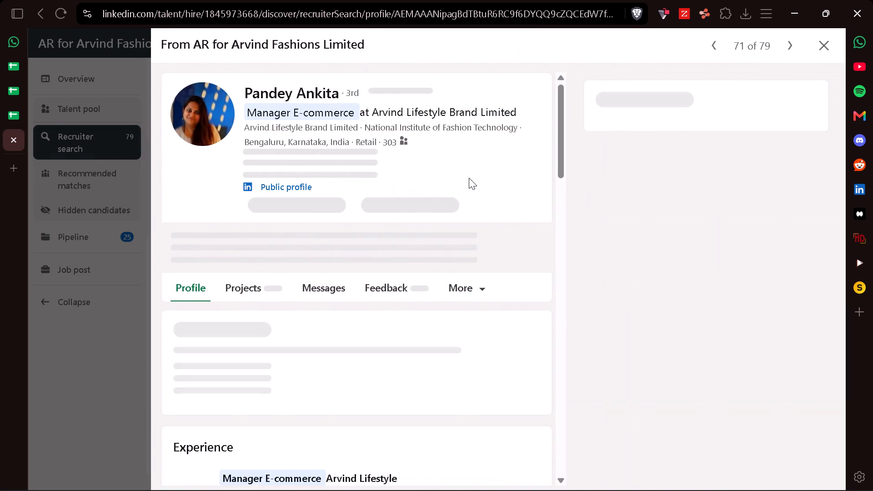
{"action": "scroll", "coordinate": [356, 348], "scroll_direction": "down", "scroll_amount": 2}
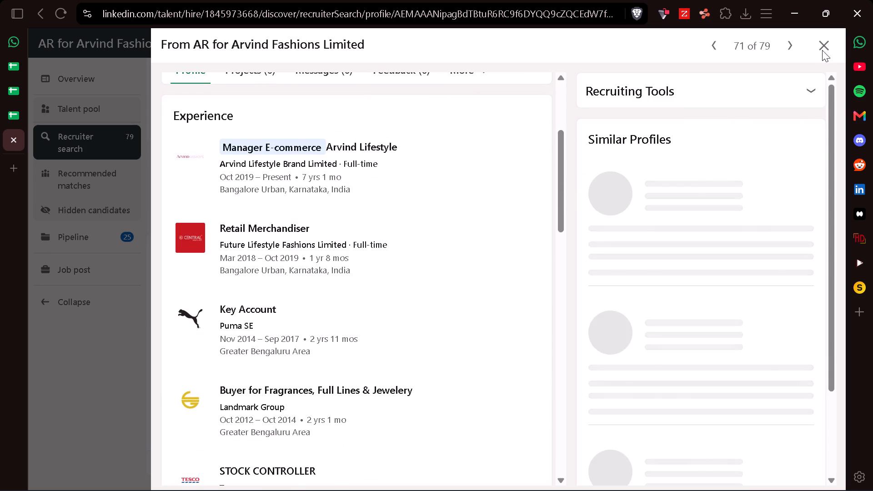
{"action": "left_click", "coordinate": [823, 45]}
Check the profile of the Export merchandiser at Welspun who is also listed as Marketing Manager at Arvind Lifestyle Brands Limited.
{"action": "scroll", "coordinate": [499, 282], "scroll_direction": "down", "scroll_amount": 1}
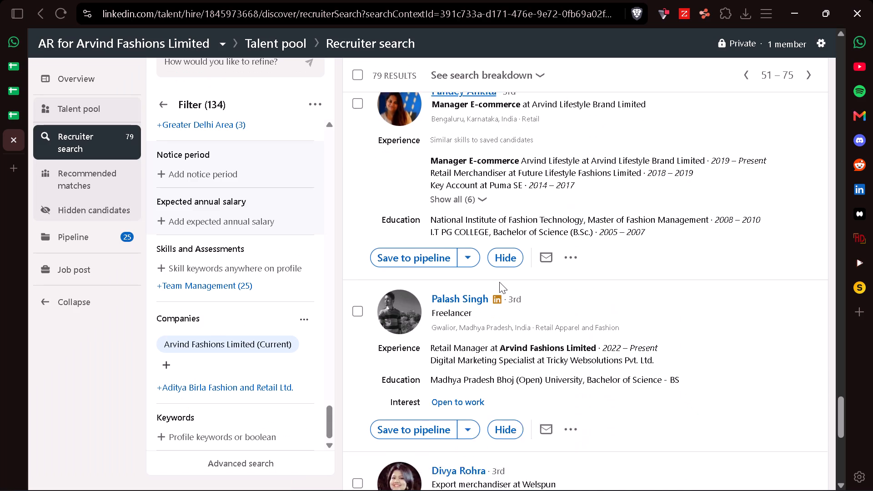
{"action": "scroll", "coordinate": [499, 282], "scroll_direction": "down", "scroll_amount": 1}
{"action": "scroll", "coordinate": [403, 316], "scroll_direction": "down", "scroll_amount": 3}
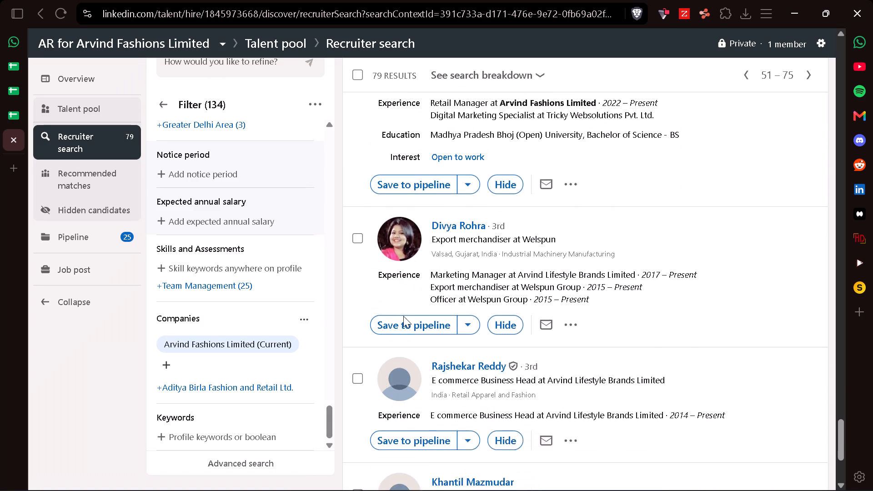
{"action": "scroll", "coordinate": [403, 316], "scroll_direction": "down", "scroll_amount": 1}
{"action": "left_click", "coordinate": [452, 187]}
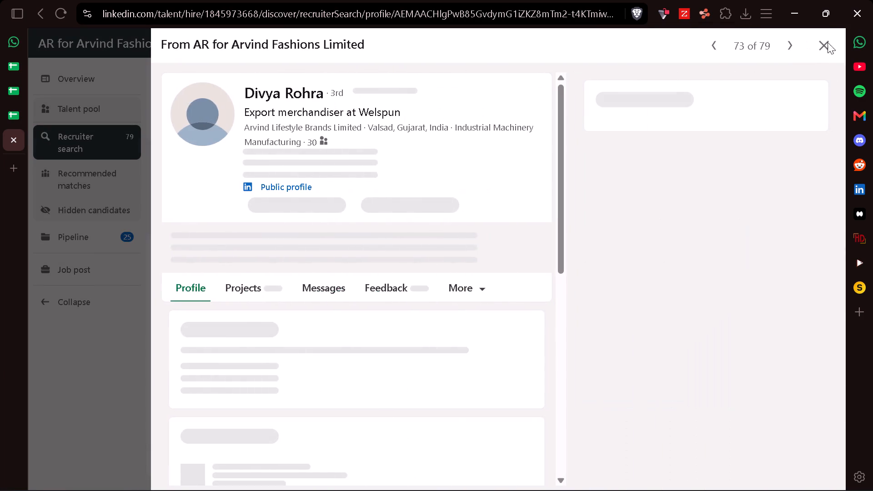
{"action": "left_click", "coordinate": [824, 42]}
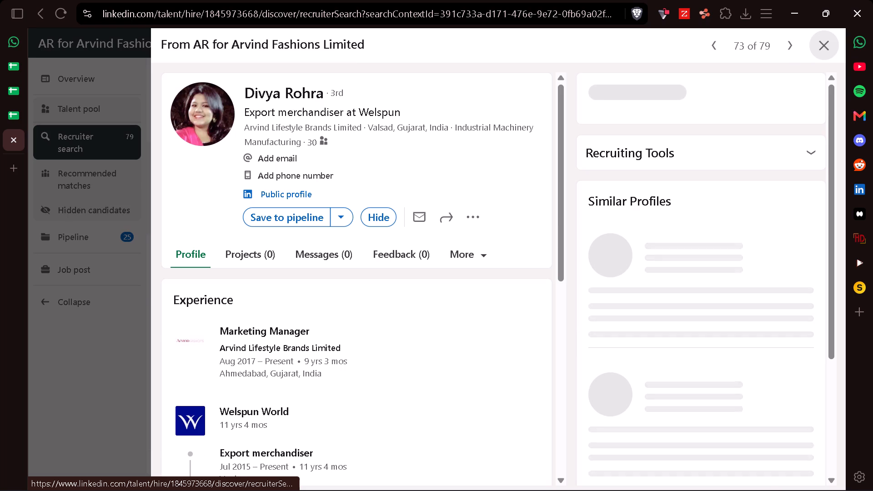
Go to page 4 of the search results and review the remaining candidates.
{"action": "scroll", "coordinate": [551, 233], "scroll_direction": "down", "scroll_amount": 2}
{"action": "scroll", "coordinate": [419, 278], "scroll_direction": "down", "scroll_amount": 1}
{"action": "left_click", "coordinate": [632, 407]}
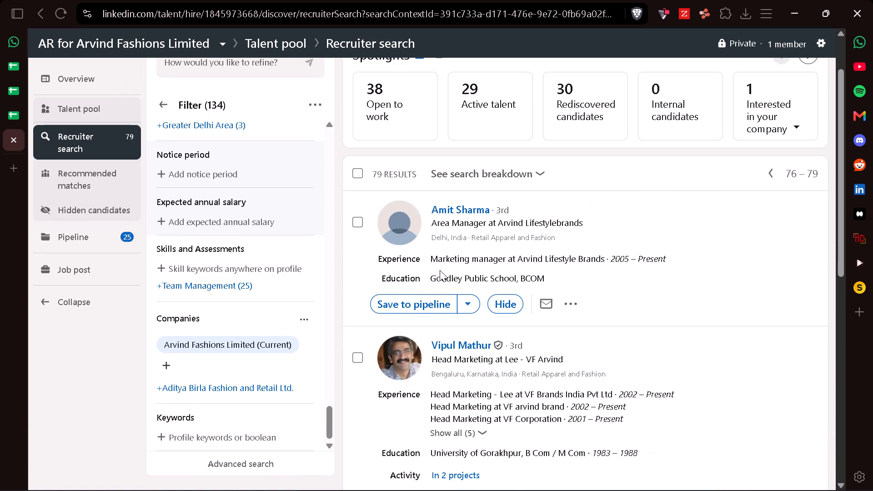
{"action": "scroll", "coordinate": [440, 270], "scroll_direction": "down", "scroll_amount": 1}
{"action": "scroll", "coordinate": [409, 308], "scroll_direction": "down", "scroll_amount": 2}
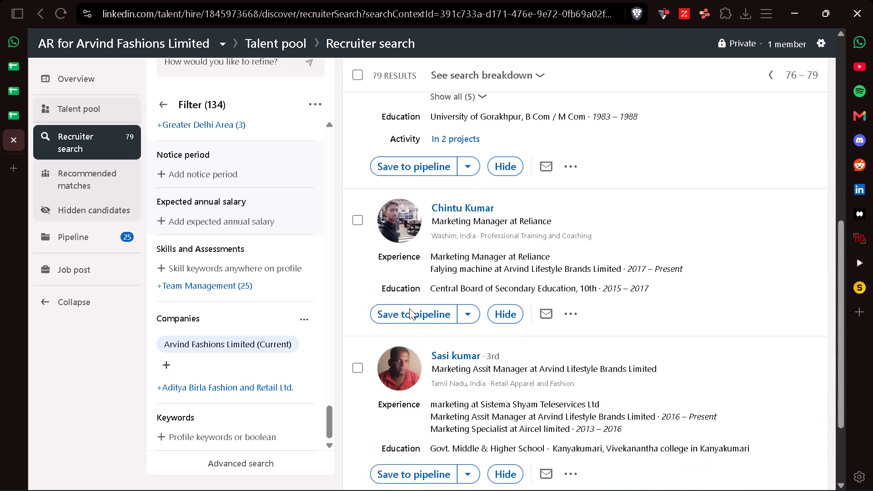
{"action": "scroll", "coordinate": [409, 308], "scroll_direction": "down", "scroll_amount": 2}
Open the project's pipeline, select all its candidates and export them to CSV.
{"action": "double_click", "coordinate": [60, 226]}
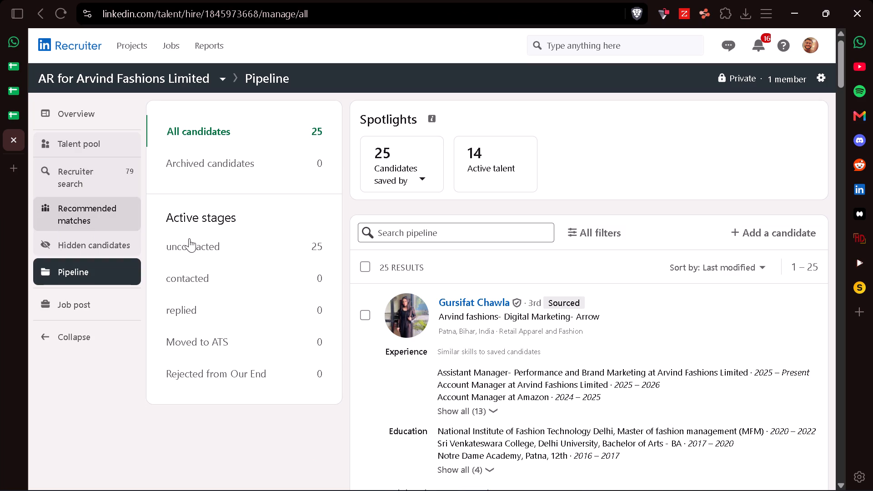
{"action": "left_click", "coordinate": [357, 266]}
{"action": "left_click", "coordinate": [365, 267]}
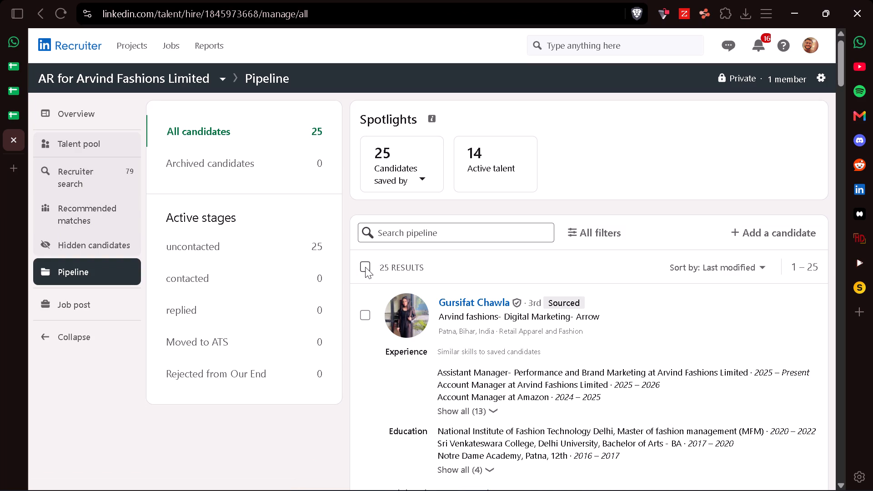
{"action": "left_click", "coordinate": [725, 267]}
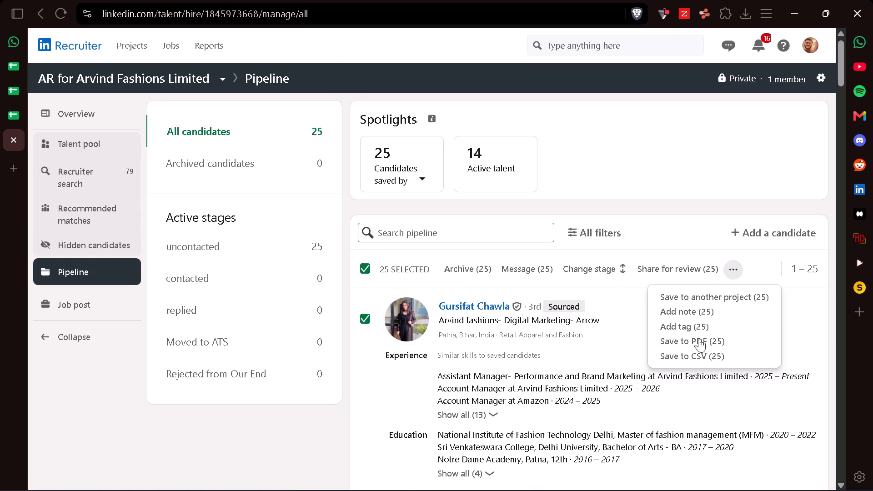
{"action": "left_click", "coordinate": [687, 356]}
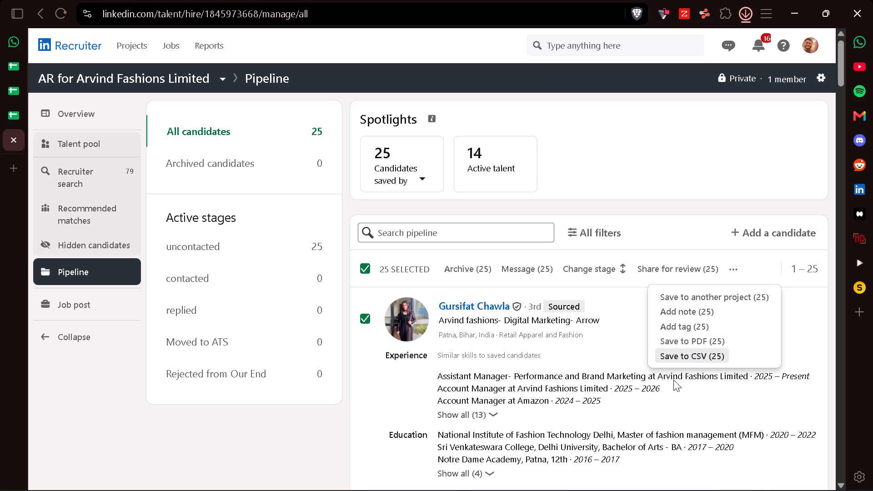
Close the LinkedIn Recruiter tab and switch to the exported pipeline file in Excel.
{"action": "left_click", "coordinate": [11, 142]}
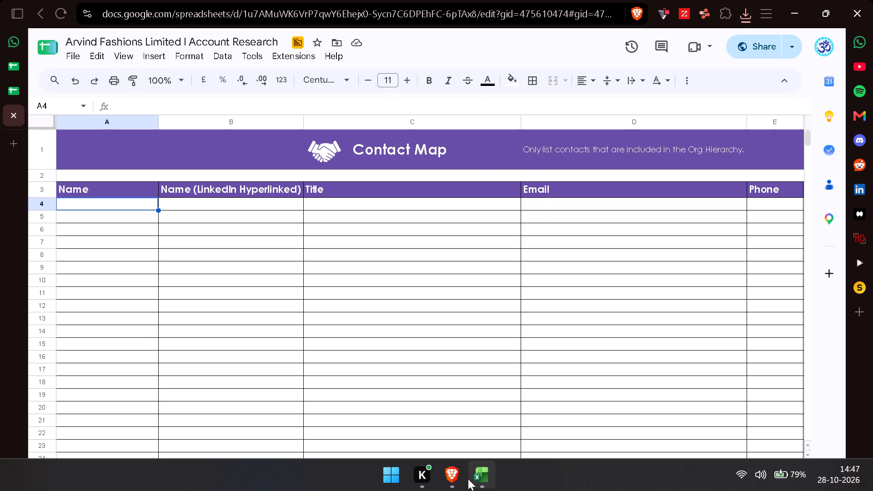
{"action": "left_click", "coordinate": [468, 479]}
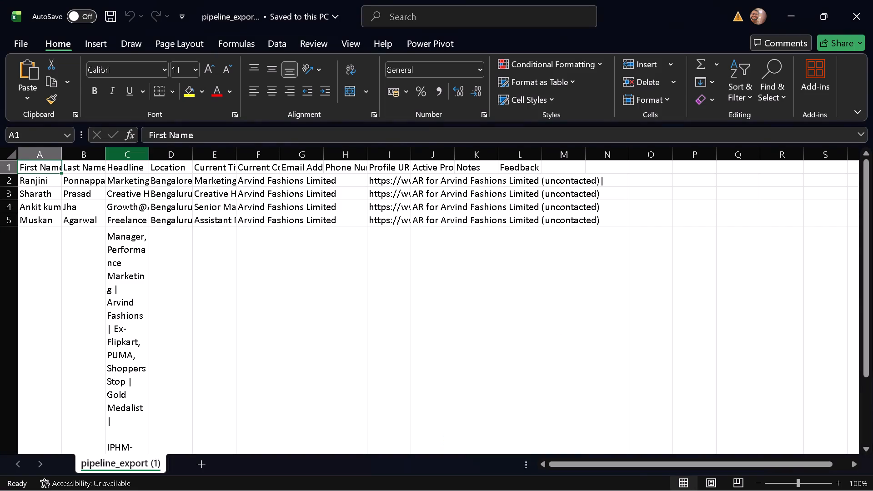
Delete the Headline column from the pipeline export.
{"action": "left_click", "coordinate": [125, 157]}
{"action": "right_click", "coordinate": [125, 157]}
{"action": "left_click", "coordinate": [161, 308]}
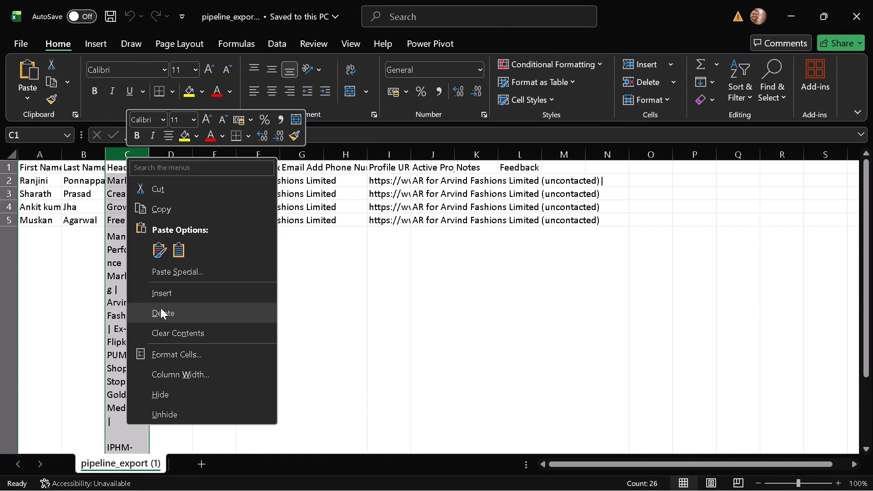
Insert an empty column between the Last Name and Location columns.
{"action": "right_click", "coordinate": [127, 157]}
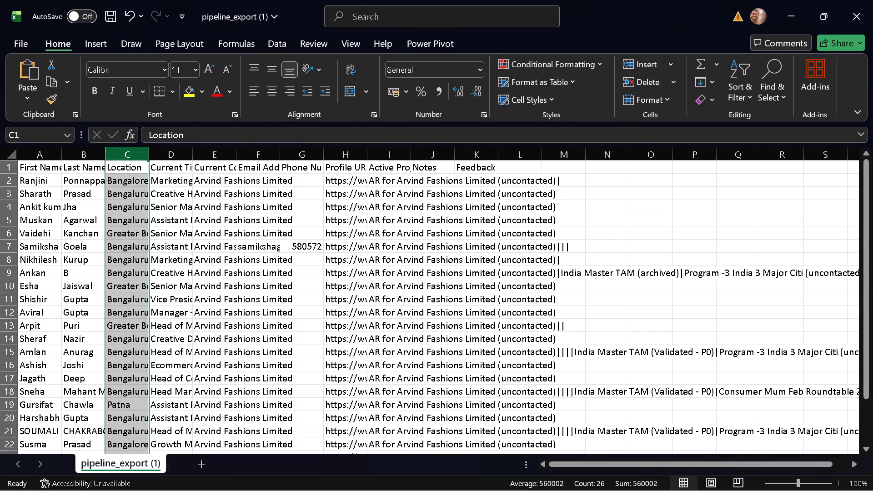
{"action": "left_click", "coordinate": [164, 293]}
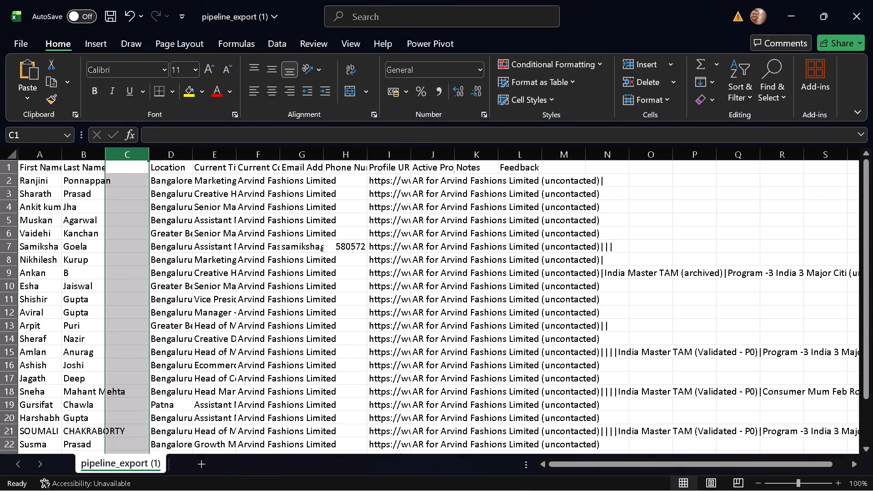
Enter =CONCATENATE(A2," ",B2) in cell C2 to join the first candidate's first and last names with a space.
{"action": "left_click", "coordinate": [127, 181]}
{"action": "type", "text": "=conc"}
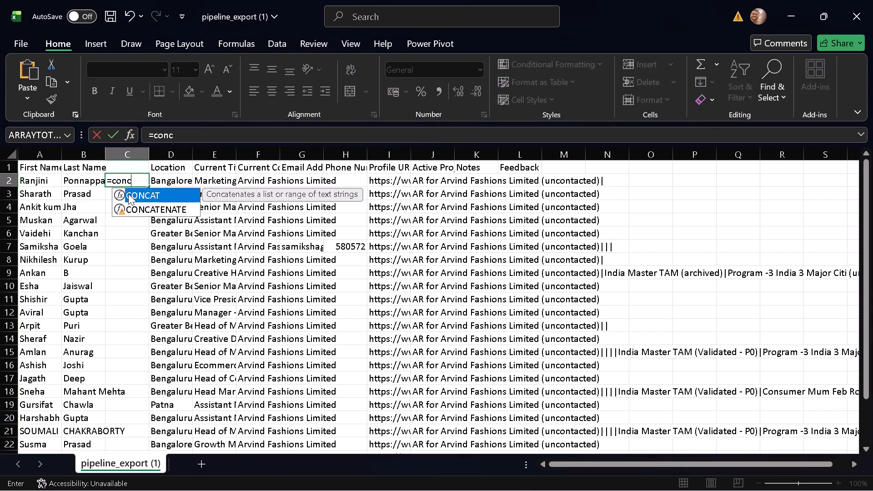
{"action": "double_click", "coordinate": [140, 210]}
{"action": "left_click", "coordinate": [36, 184]}
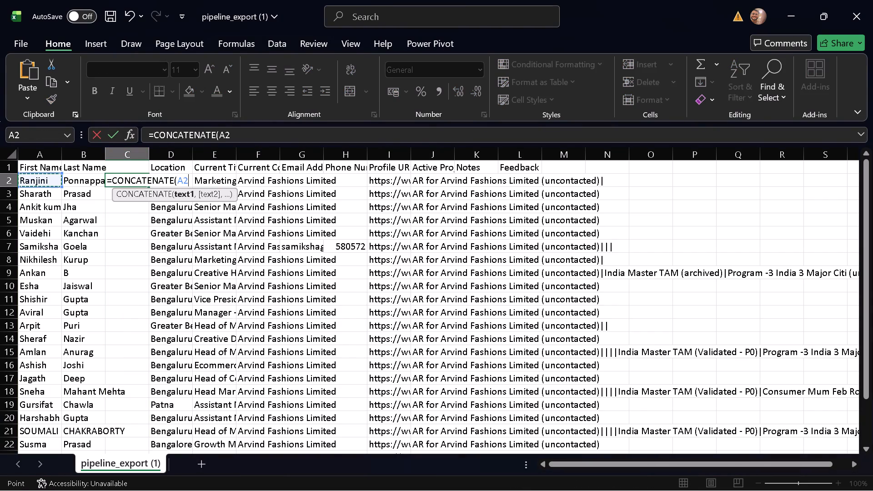
{"action": "type", "text": ",\""}
{"action": "key", "text": "space"}
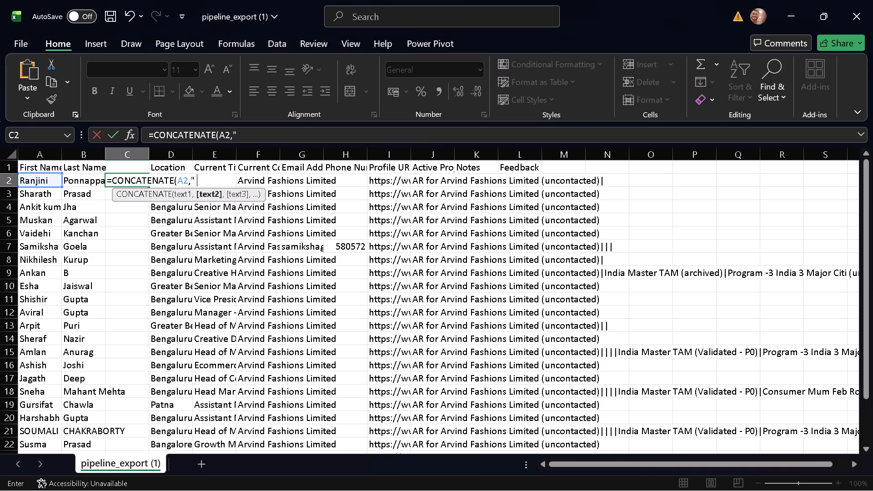
{"action": "key", "text": "shift+quotedbl"}
{"action": "key", "text": "comma"}
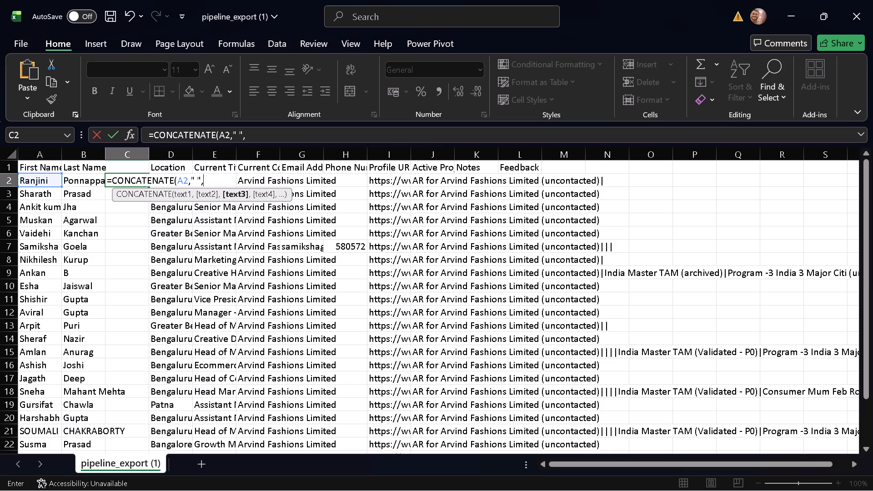
{"action": "left_click", "coordinate": [81, 185]}
{"action": "key", "text": "Return"}
Fill the full-name formula from C2 down through row 26.
{"action": "key", "text": "Up"}
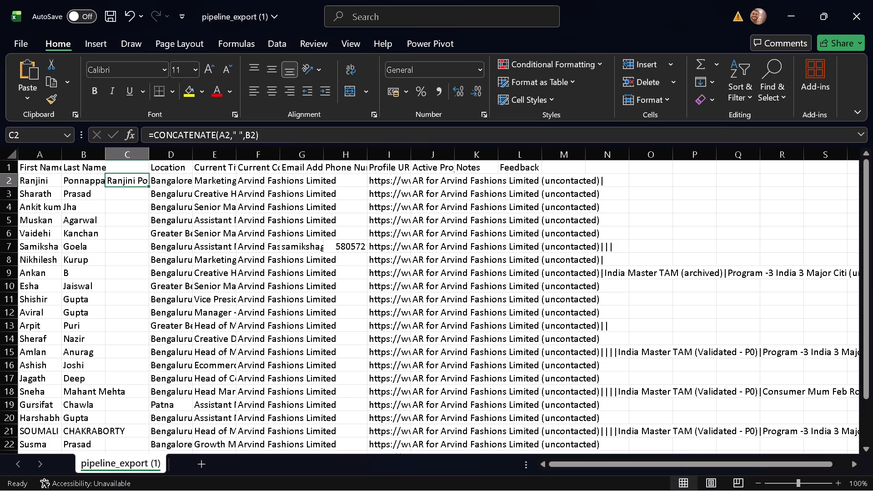
{"action": "left_click_drag", "start_coordinate": [150, 186], "coordinate": [123, 490]}
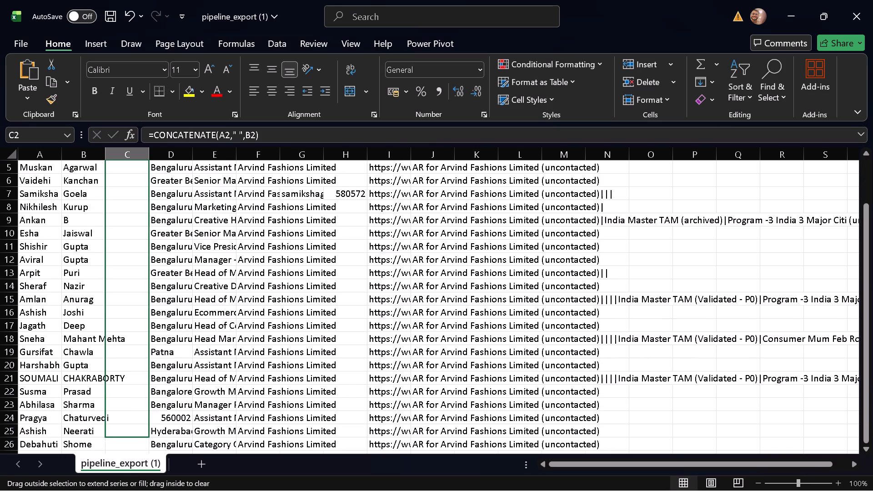
{"action": "left_click_drag", "start_coordinate": [123, 490], "coordinate": [124, 405]}
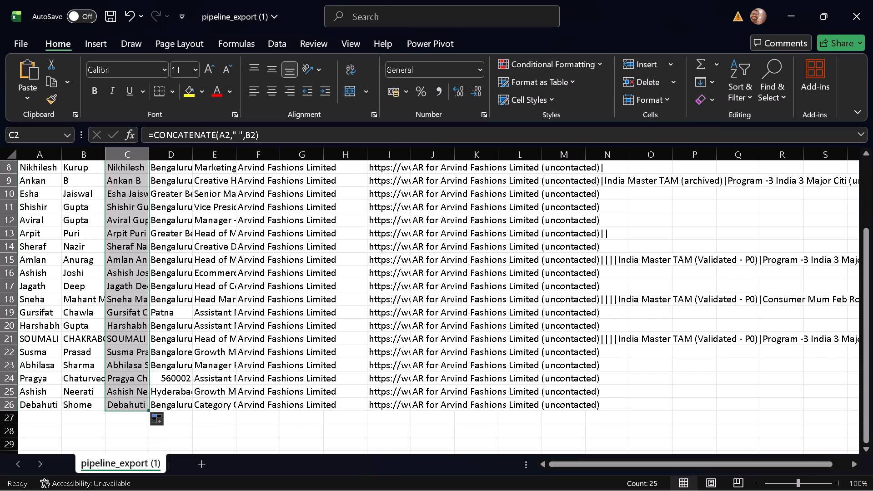
Copy the combined full names in C2:C26 into the Contact Map's Name column in the browser, starting at A4.
{"action": "key", "text": "ctrl+c"}
{"action": "scroll", "coordinate": [124, 405], "scroll_direction": "up", "scroll_amount": 5}
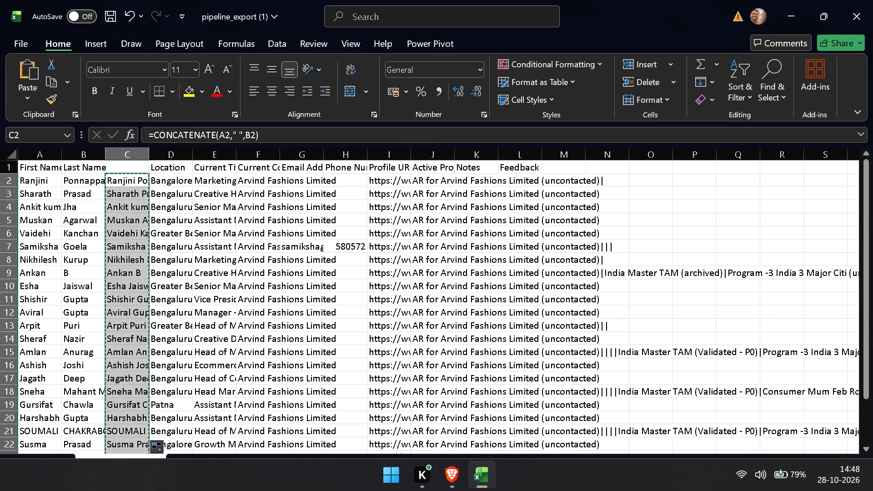
{"action": "left_click", "coordinate": [448, 490]}
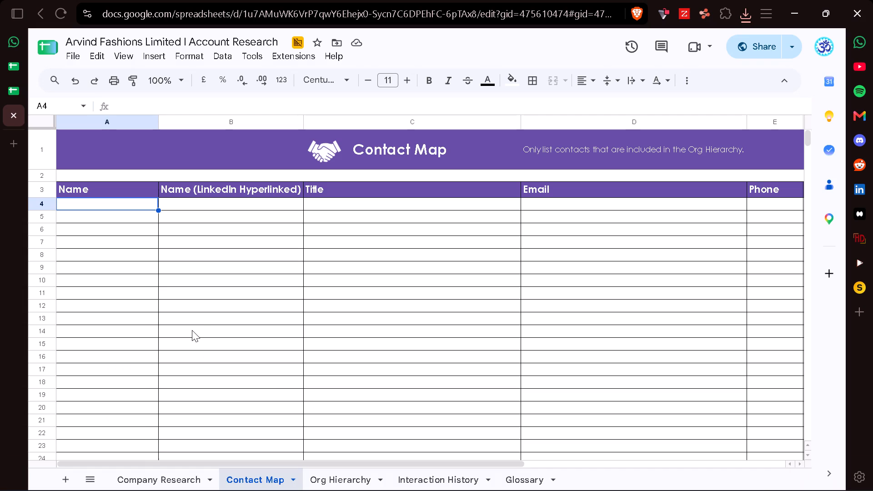
{"action": "key", "text": "ctrl+v"}
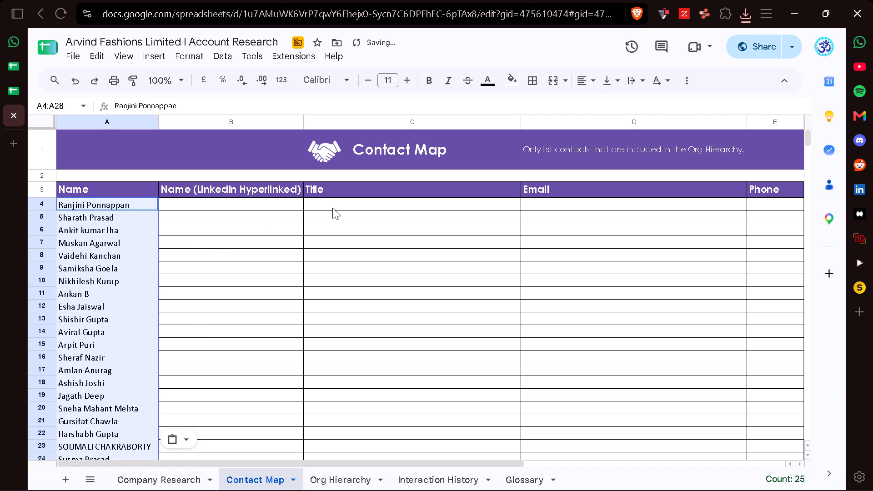
Copy the current titles from the Excel pipeline export into the Contact Map's Title column, starting at C4.
{"action": "left_click", "coordinate": [332, 208]}
{"action": "left_click", "coordinate": [484, 475]}
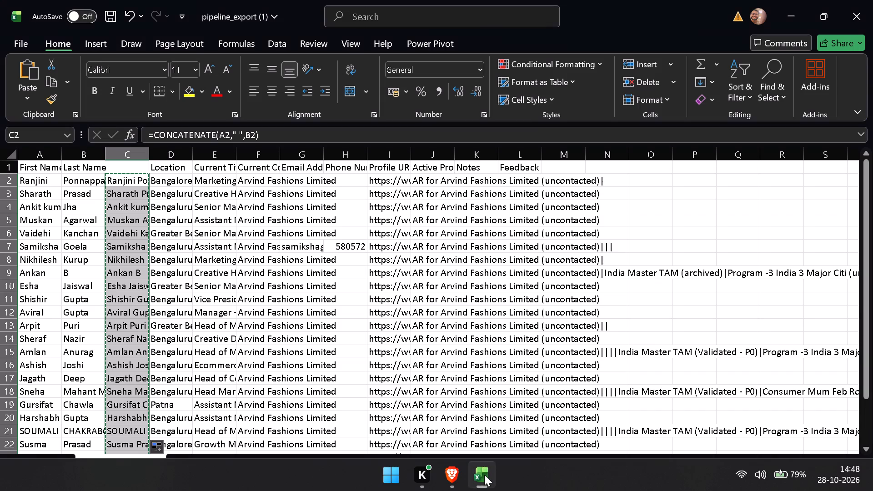
{"action": "left_click", "coordinate": [206, 185]}
{"action": "key", "text": "ctrl+shift+Down"}
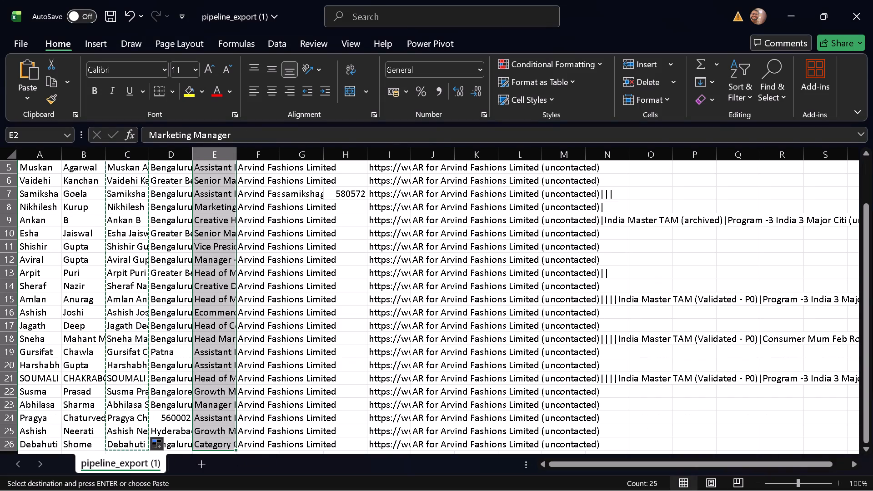
{"action": "key", "text": "ctrl+c"}
{"action": "scroll", "coordinate": [206, 185], "scroll_direction": "down", "scroll_amount": 1}
{"action": "scroll", "coordinate": [206, 185], "scroll_direction": "up", "scroll_amount": 5}
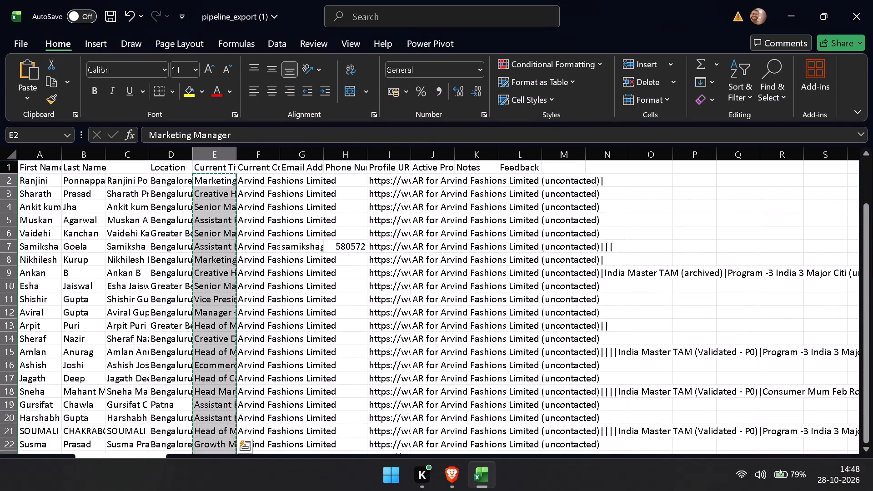
{"action": "left_click", "coordinate": [452, 473]}
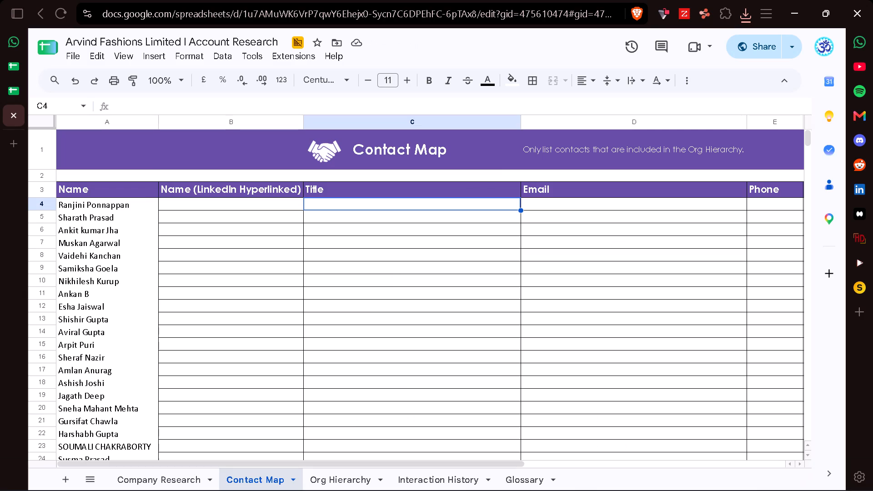
{"action": "key", "text": "ctrl+v"}
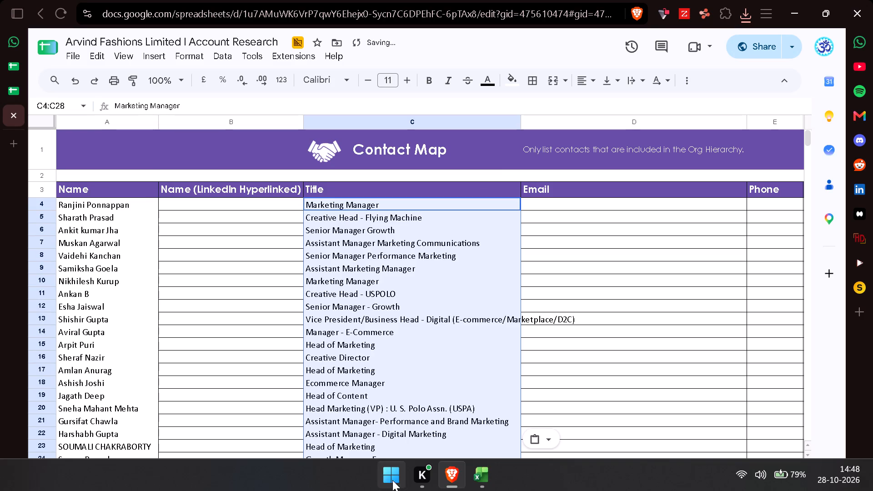
Copy the Location values from the Excel pipeline export into the Contact Map's Location column, starting at G4.
{"action": "left_click", "coordinate": [484, 469]}
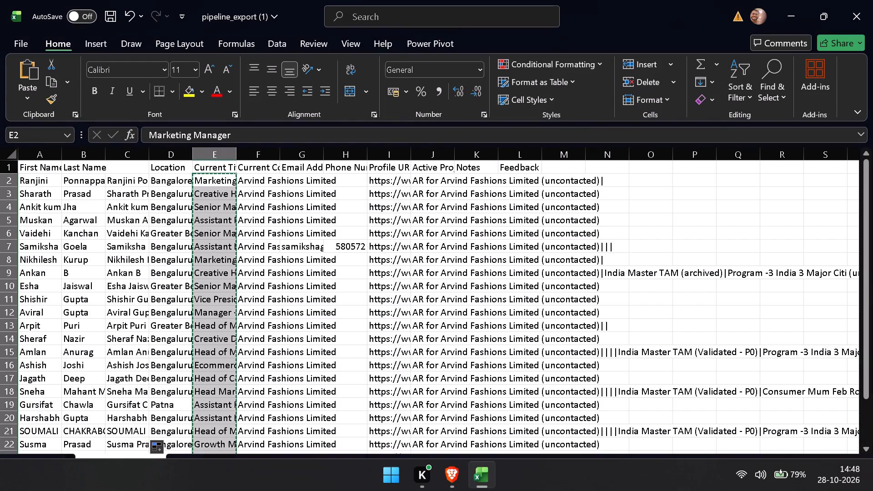
{"action": "left_click", "coordinate": [175, 181]}
{"action": "key", "text": "ctrl+shift+Down"}
{"action": "key", "text": "ctrl+c"}
{"action": "scroll", "coordinate": [175, 181], "scroll_direction": "down", "scroll_amount": 1}
{"action": "scroll", "coordinate": [175, 181], "scroll_direction": "up", "scroll_amount": 5}
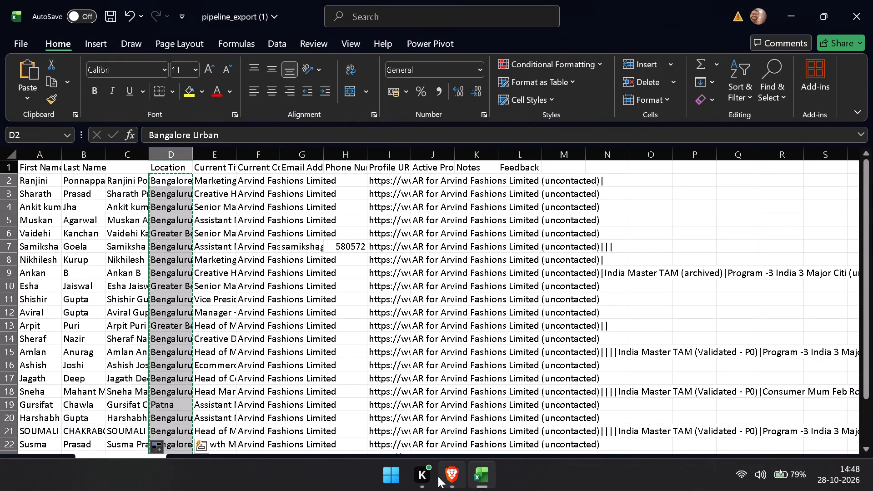
{"action": "left_click", "coordinate": [438, 476]}
{"action": "scroll", "coordinate": [635, 242], "scroll_direction": "left", "scroll_amount": 2}
{"action": "scroll", "coordinate": [696, 201], "scroll_direction": "left", "scroll_amount": 6}
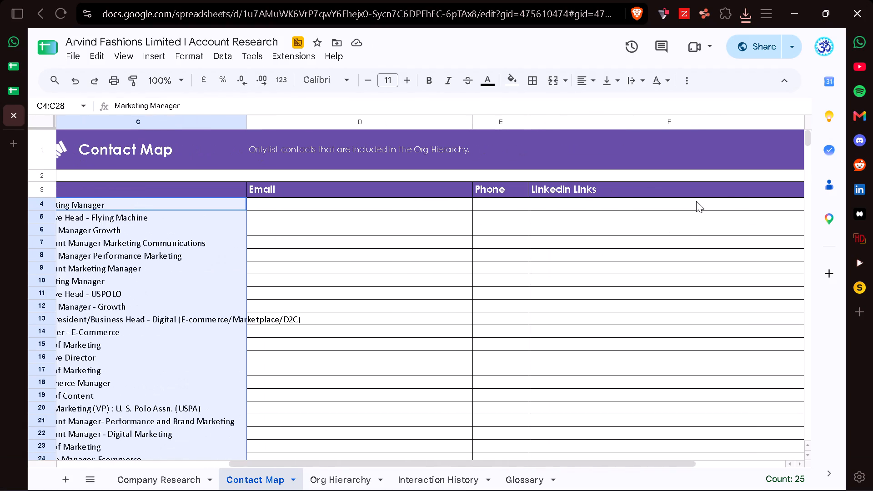
{"action": "left_click", "coordinate": [708, 203]}
{"action": "key", "text": "ctrl+v"}
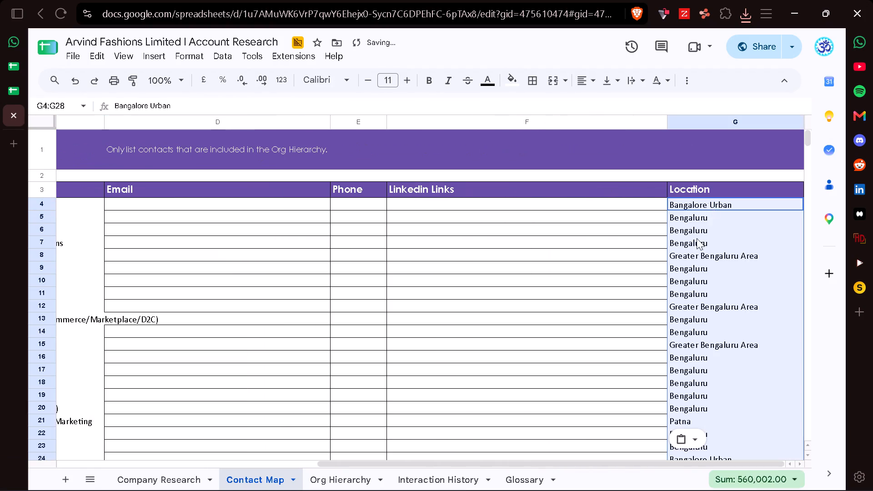
Replace the numeric location in cell G26 of the Contact Map with India.
{"action": "scroll", "coordinate": [681, 349], "scroll_direction": "down", "scroll_amount": 3}
{"action": "left_click", "coordinate": [707, 331]}
{"action": "key", "text": "BackSpace"}
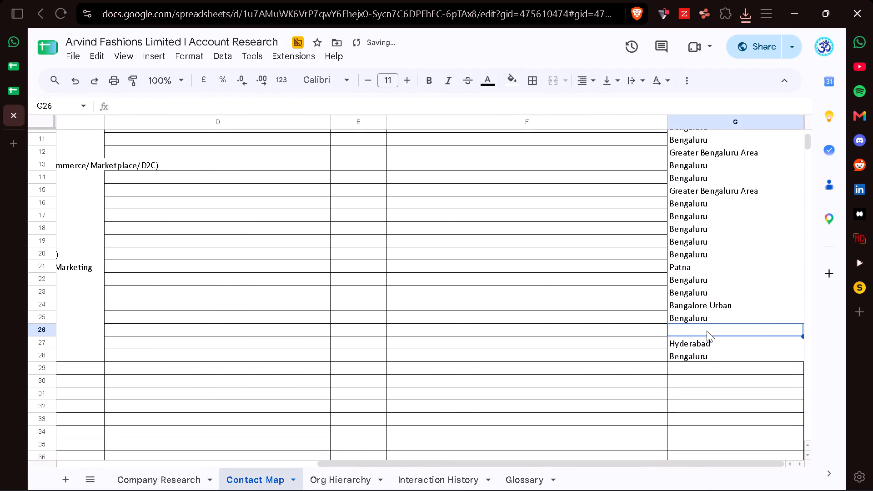
{"action": "type", "text": "OIn"}
{"action": "key", "text": "BackSpace"}
{"action": "key", "text": "BackSpace"}
{"action": "key", "text": "BackSpace"}
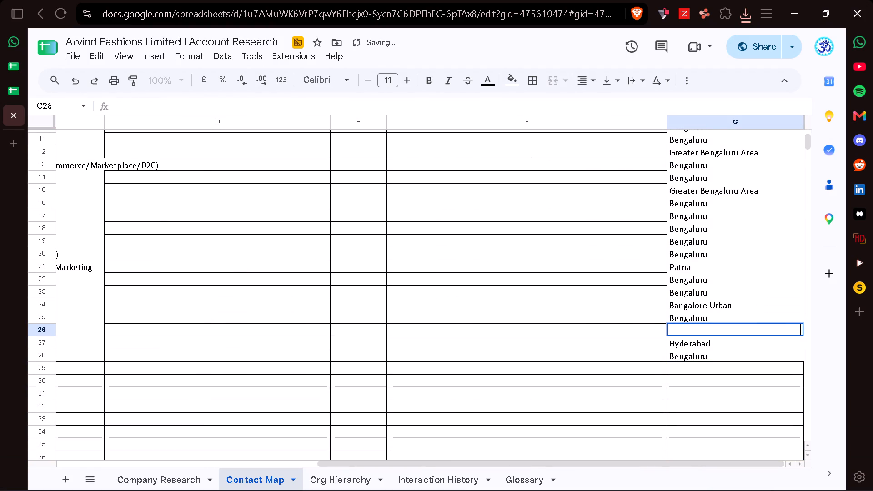
{"action": "type", "text": "India"}
{"action": "key", "text": "Return"}
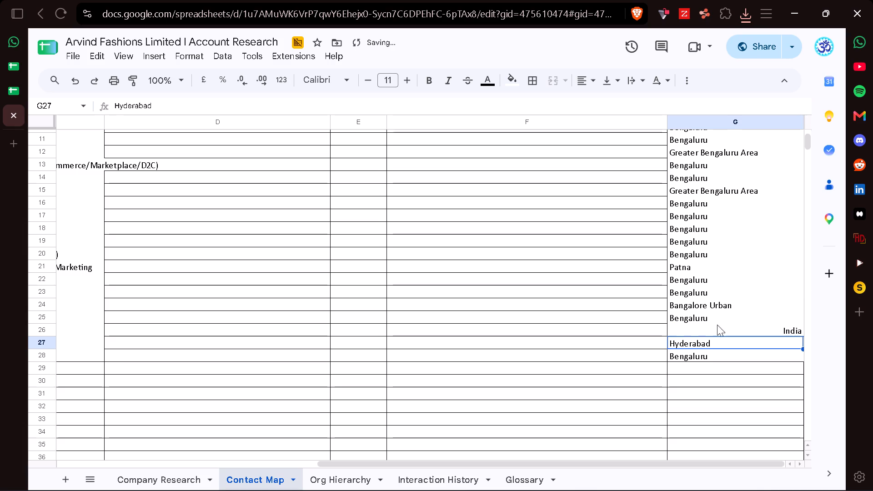
Left-align the India entry in cell G26.
{"action": "key", "text": "Up"}
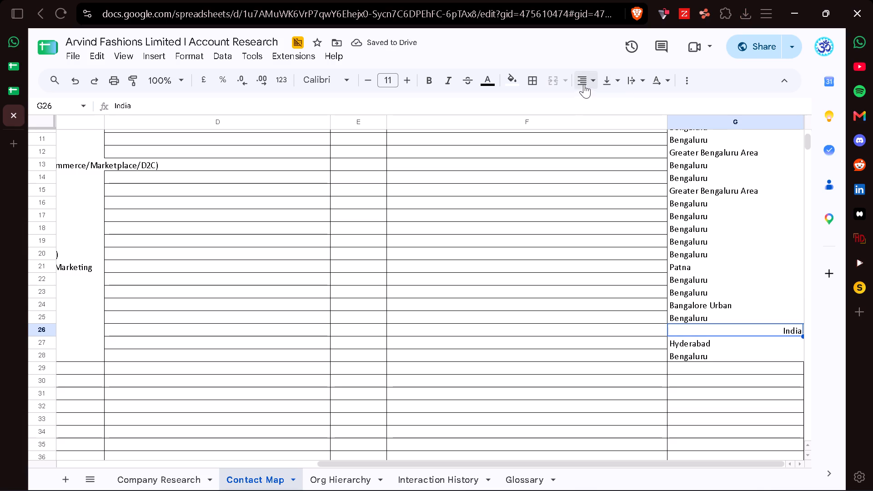
{"action": "left_click", "coordinate": [584, 84]}
{"action": "left_click", "coordinate": [585, 102]}
Copy the profile URLs from the Excel pipeline export into the Contact Map's Linkedin Links column, starting at F4.
{"action": "scroll", "coordinate": [334, 320], "scroll_direction": "right", "scroll_amount": 3}
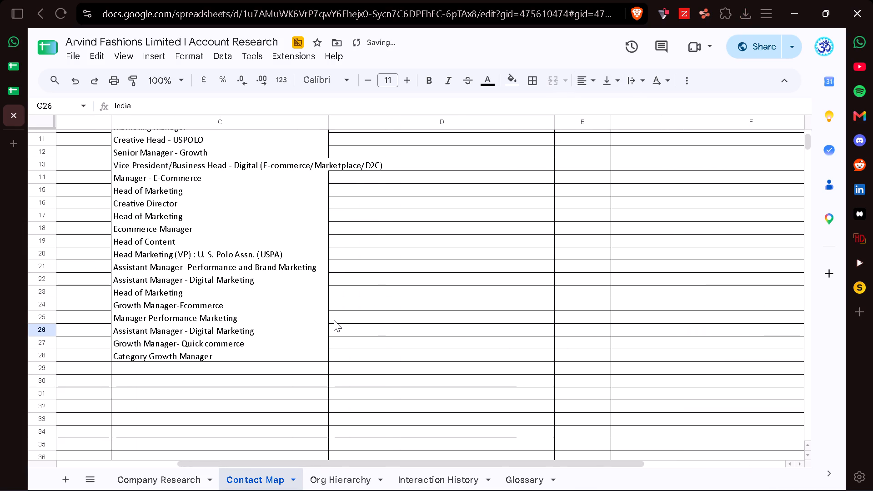
{"action": "scroll", "coordinate": [377, 326], "scroll_direction": "up", "scroll_amount": 4}
{"action": "left_click", "coordinate": [630, 200]}
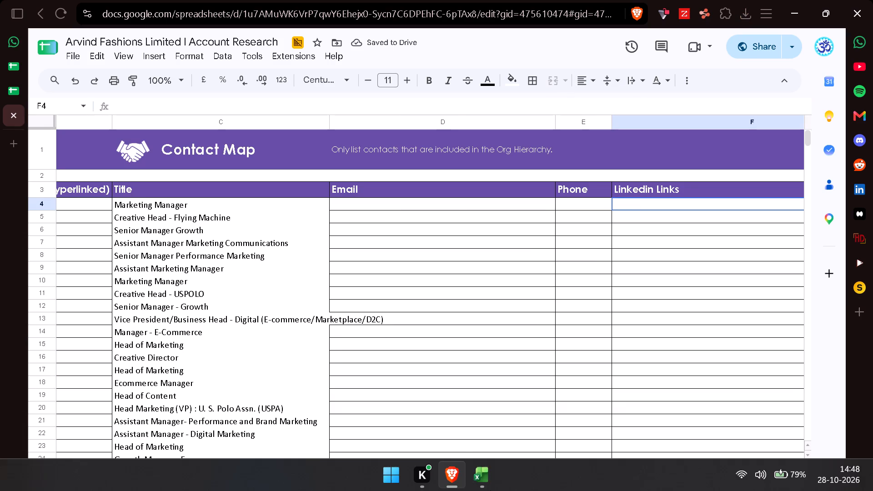
{"action": "left_click", "coordinate": [481, 471]}
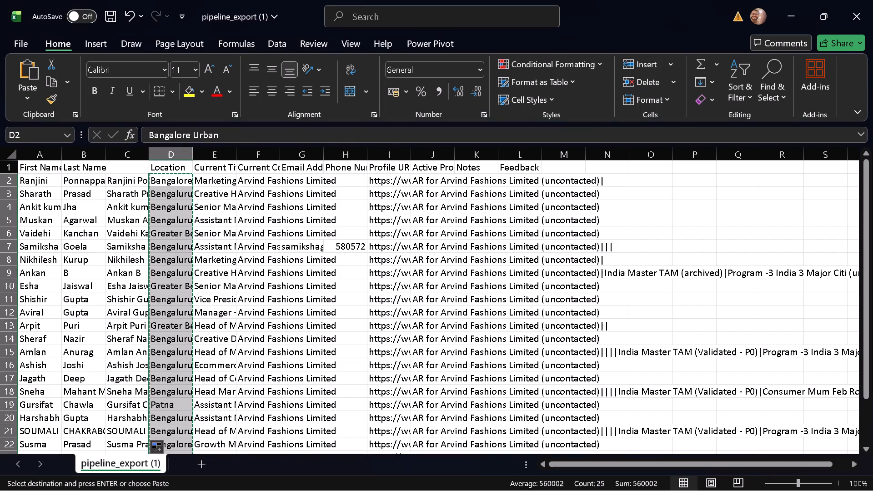
{"action": "left_click", "coordinate": [390, 187]}
{"action": "key", "text": "Up"}
{"action": "key", "text": "ctrl+shift+Down"}
{"action": "key", "text": "ctrl+c"}
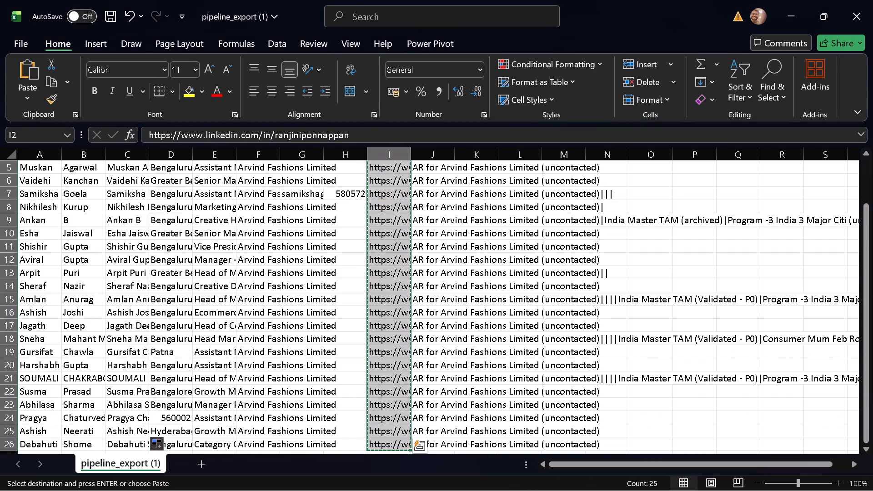
{"action": "scroll", "coordinate": [390, 187], "scroll_direction": "up", "scroll_amount": 5}
{"action": "scroll", "coordinate": [493, 282], "scroll_direction": "right", "scroll_amount": 4}
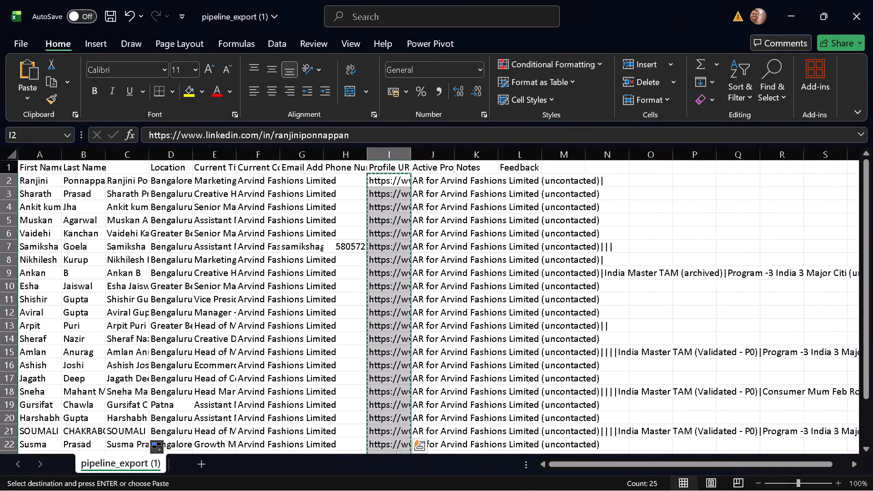
{"action": "left_click", "coordinate": [872, 0]}
{"action": "left_click", "coordinate": [456, 271]}
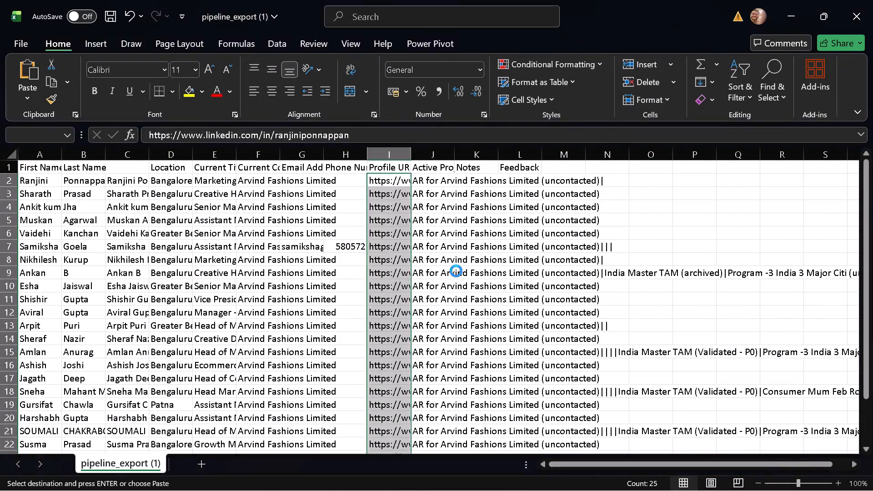
{"action": "key", "text": "ctrl+v"}
{"action": "scroll", "coordinate": [613, 210], "scroll_direction": "left", "scroll_amount": 4}
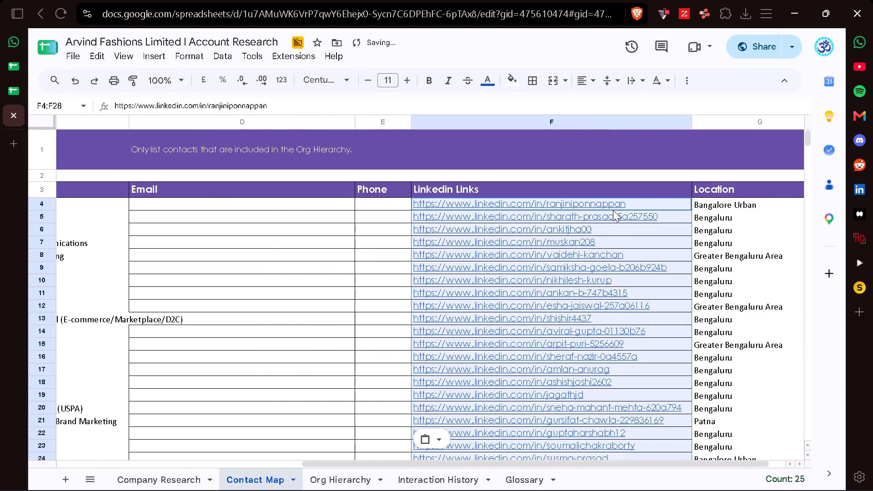
Enter a HYPERLINK formula in B4 of the Contact Map, using F4 as the link and A4 as the label.
{"action": "scroll", "coordinate": [613, 210], "scroll_direction": "down", "scroll_amount": 3}
{"action": "scroll", "coordinate": [613, 210], "scroll_direction": "right", "scroll_amount": 5}
{"action": "scroll", "coordinate": [613, 210], "scroll_direction": "up", "scroll_amount": 5}
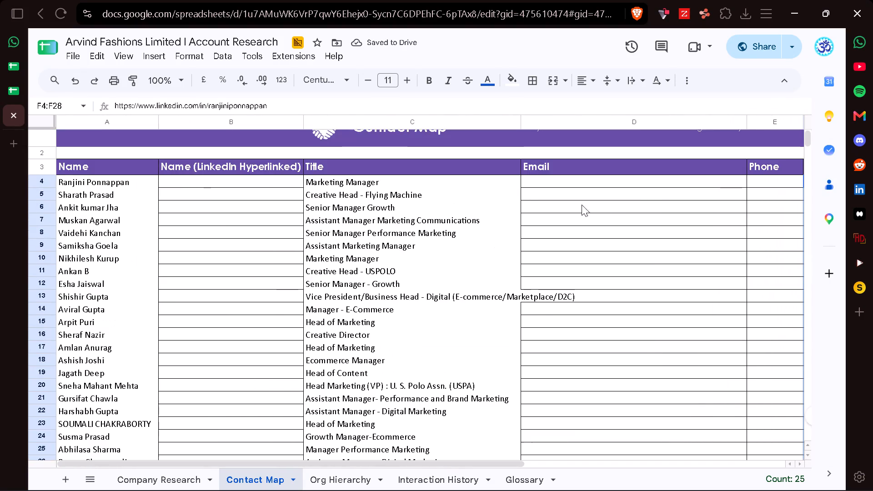
{"action": "left_click", "coordinate": [224, 210]}
{"action": "type", "text": "=hyp"}
{"action": "left_click", "coordinate": [231, 225]}
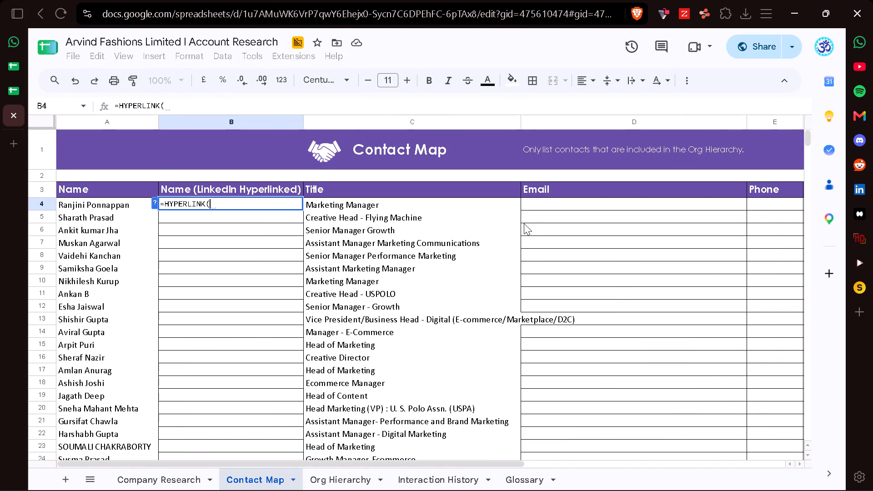
{"action": "scroll", "coordinate": [524, 223], "scroll_direction": "left", "scroll_amount": 6}
{"action": "left_click", "coordinate": [618, 202]}
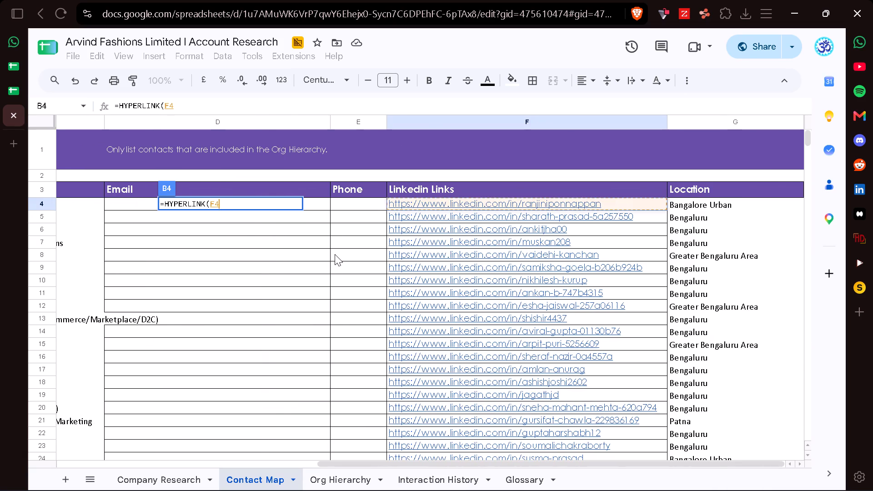
{"action": "scroll", "coordinate": [335, 254], "scroll_direction": "right", "scroll_amount": 7}
{"action": "key", "text": "comma"}
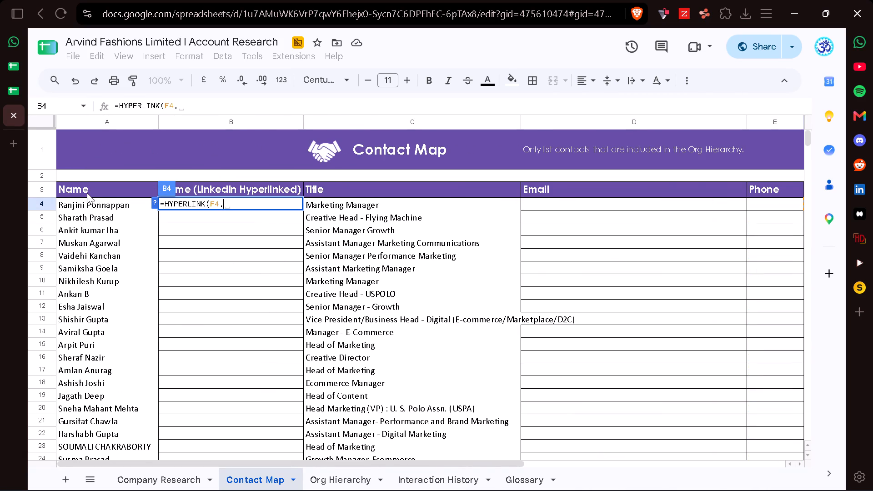
{"action": "left_click", "coordinate": [110, 208]}
{"action": "key", "text": "Return"}
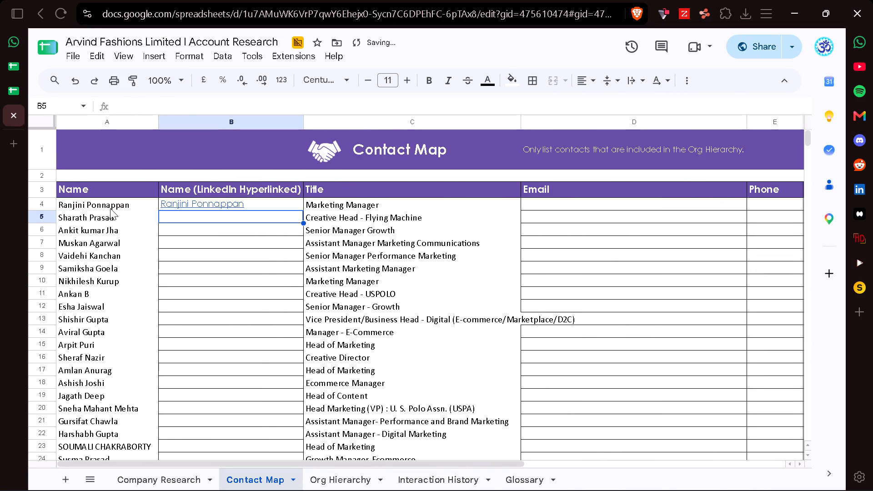
Fill the HYPERLINK formula from B4 down through B28 in the Name (LinkedIn Hyperlinked) column.
{"action": "key", "text": "Up"}
{"action": "left_click", "coordinate": [303, 211]}
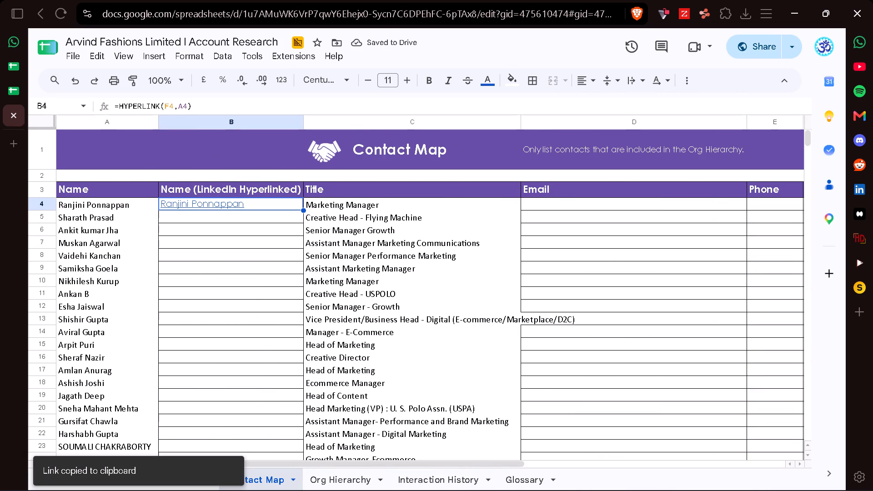
{"action": "left_click_drag", "start_coordinate": [303, 210], "coordinate": [224, 377]}
Sort the contact range A4:G28 by Column A in A to Z order.
{"action": "scroll", "coordinate": [231, 272], "scroll_direction": "up", "scroll_amount": 6}
{"action": "left_click", "coordinate": [120, 211]}
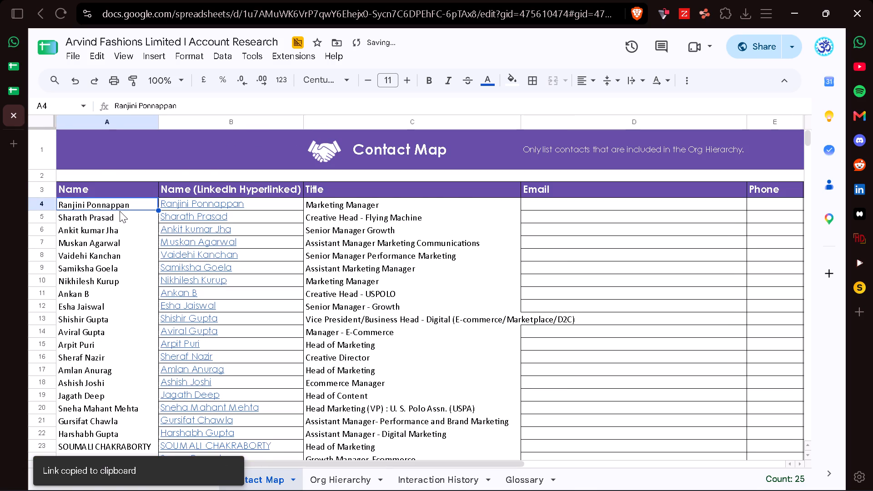
{"action": "key", "text": "ctrl+shift+Down"}
{"action": "key", "text": "ctrl+shift+Right"}
{"action": "key", "text": "ctrl+shift+Right"}
{"action": "key", "text": "ctrl+shift+Right"}
{"action": "key", "text": "ctrl+shift+Right"}
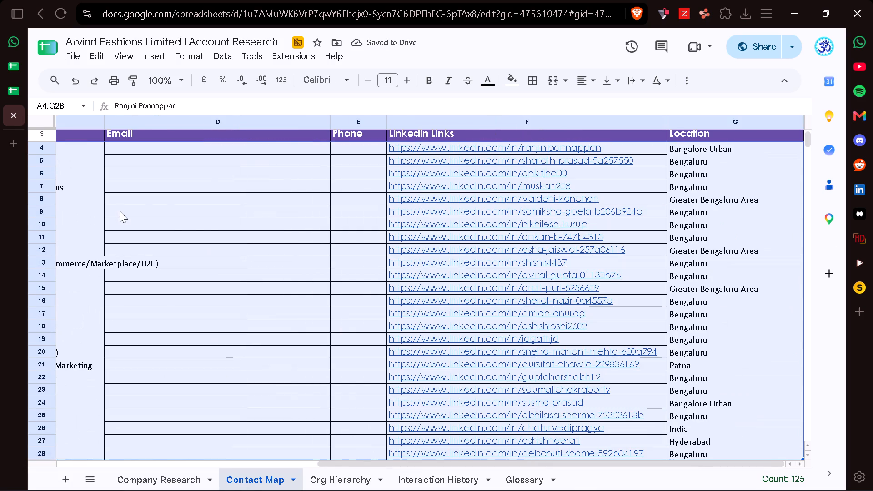
{"action": "right_click", "coordinate": [120, 211]}
{"action": "scroll", "coordinate": [181, 320], "scroll_direction": "down", "scroll_amount": 5}
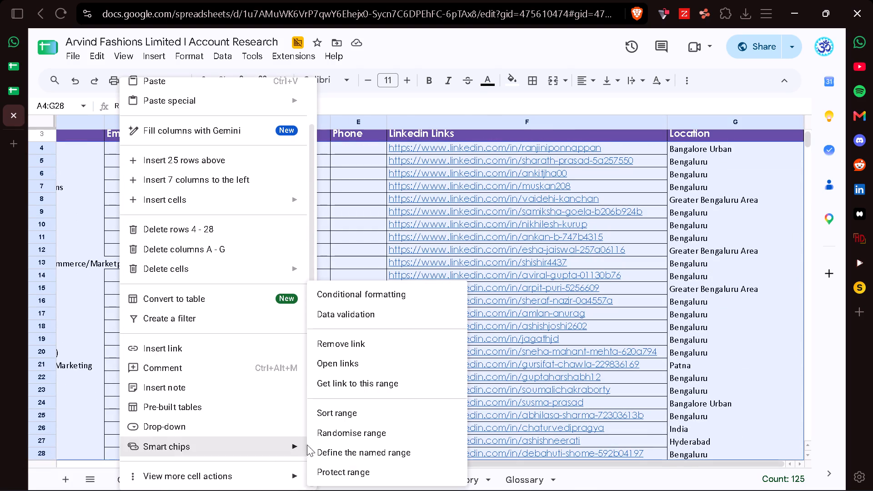
{"action": "left_click", "coordinate": [325, 418]}
{"action": "left_click", "coordinate": [541, 328]}
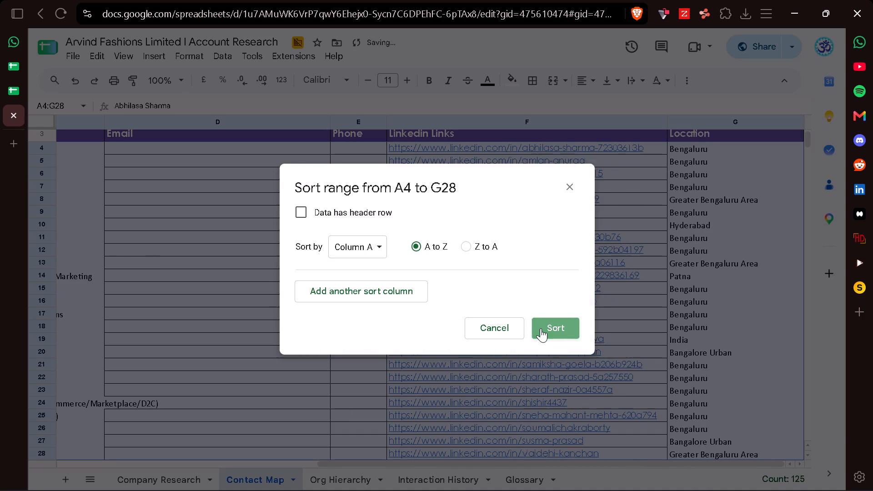
Change the font of A4:G28 to the Century-style font used by the hyperlinked names.
{"action": "left_click", "coordinate": [325, 72]}
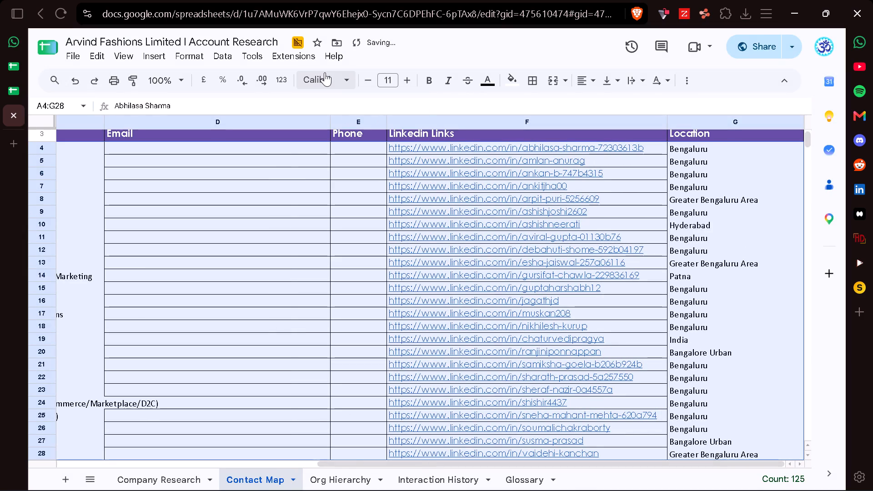
{"action": "left_click", "coordinate": [324, 208]}
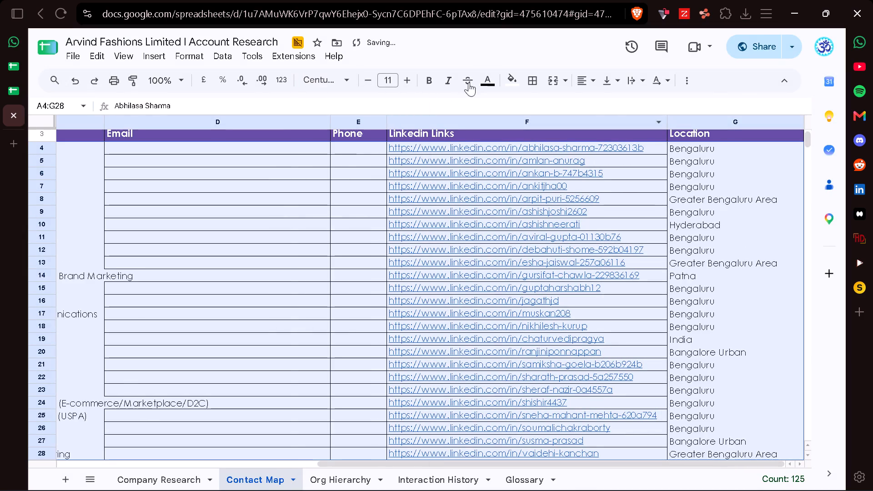
Apply all borders to A4:G28 and align its contents vertically to the middle.
{"action": "left_click", "coordinate": [534, 80]}
{"action": "left_click", "coordinate": [537, 99]}
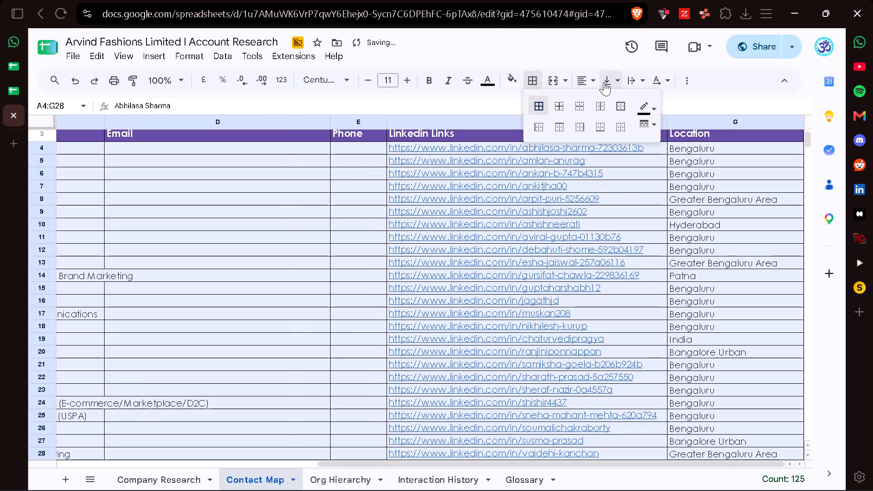
{"action": "left_click_drag", "start_coordinate": [617, 80], "coordinate": [630, 102]}
{"action": "left_click", "coordinate": [630, 102]}
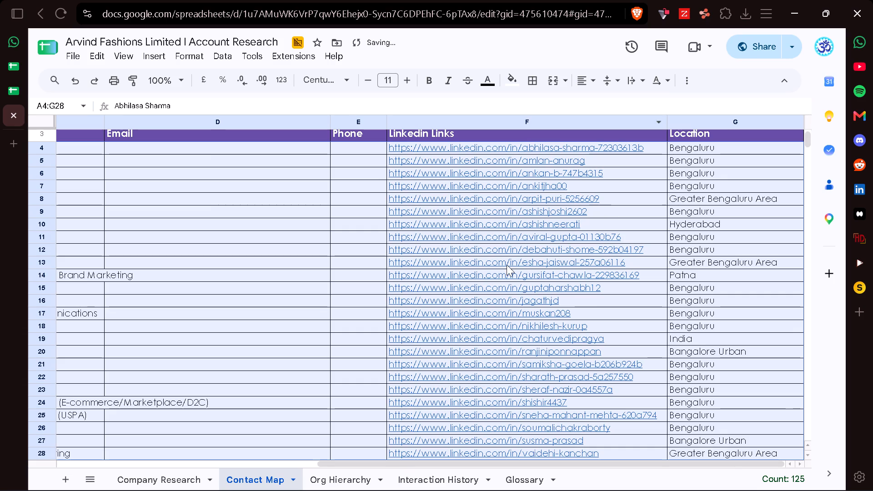
With D4 selected for the email, open the LinkedIn profile linked in F4 and look it up in ZoomInfo.
{"action": "scroll", "coordinate": [507, 265], "scroll_direction": "right", "scroll_amount": 7}
{"action": "scroll", "coordinate": [507, 265], "scroll_direction": "up", "scroll_amount": 1}
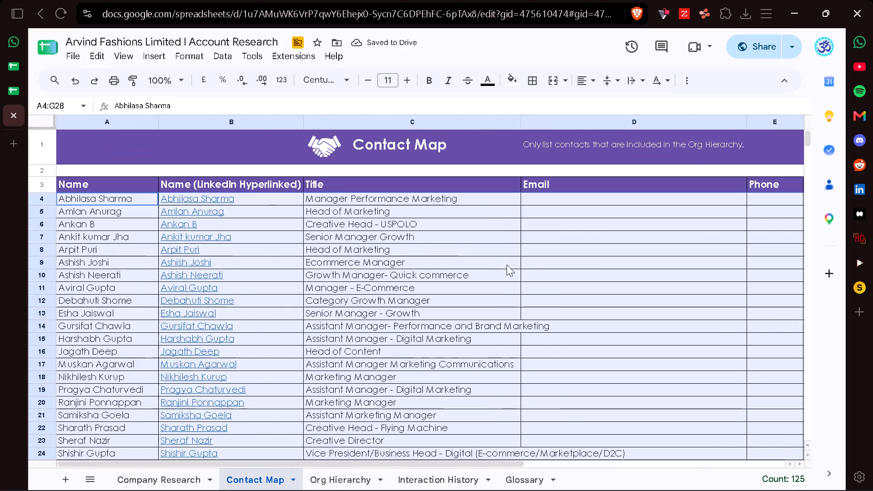
{"action": "scroll", "coordinate": [507, 265], "scroll_direction": "up", "scroll_amount": 1}
{"action": "left_click", "coordinate": [543, 212]}
{"action": "key", "text": "Up"}
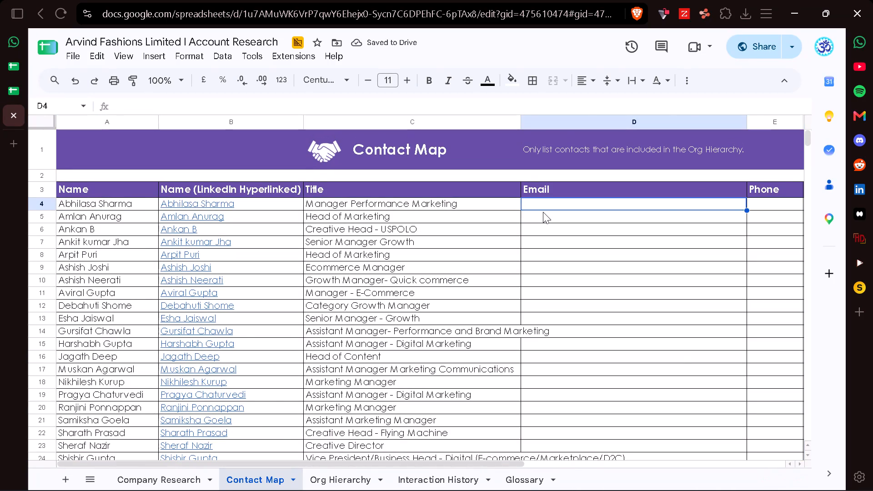
{"action": "scroll", "coordinate": [543, 212], "scroll_direction": "left", "scroll_amount": 4}
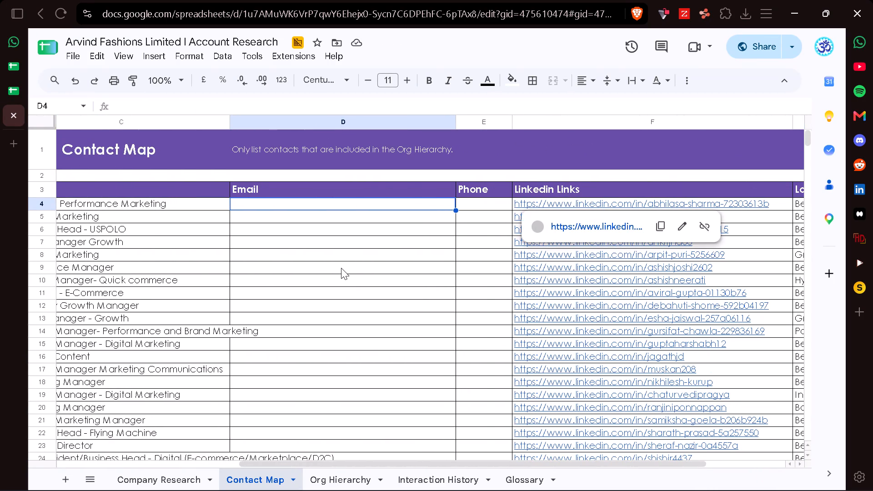
{"action": "scroll", "coordinate": [341, 268], "scroll_direction": "left", "scroll_amount": 1}
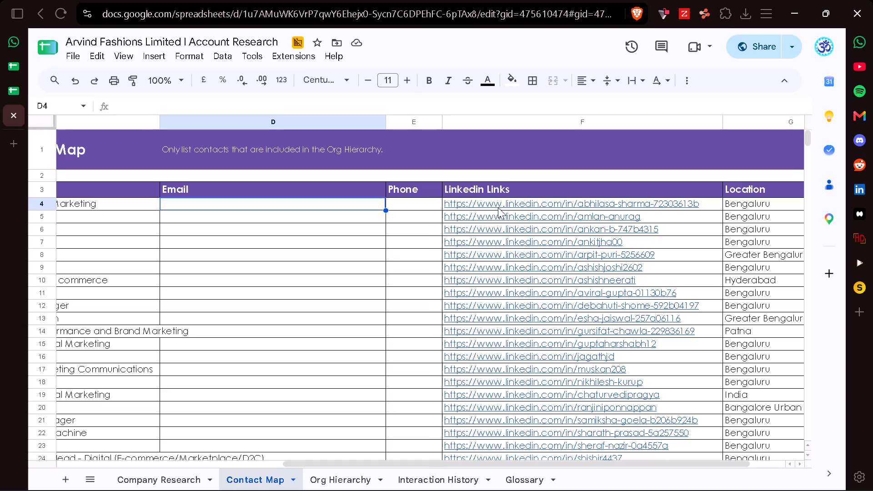
{"action": "left_click", "coordinate": [524, 228]}
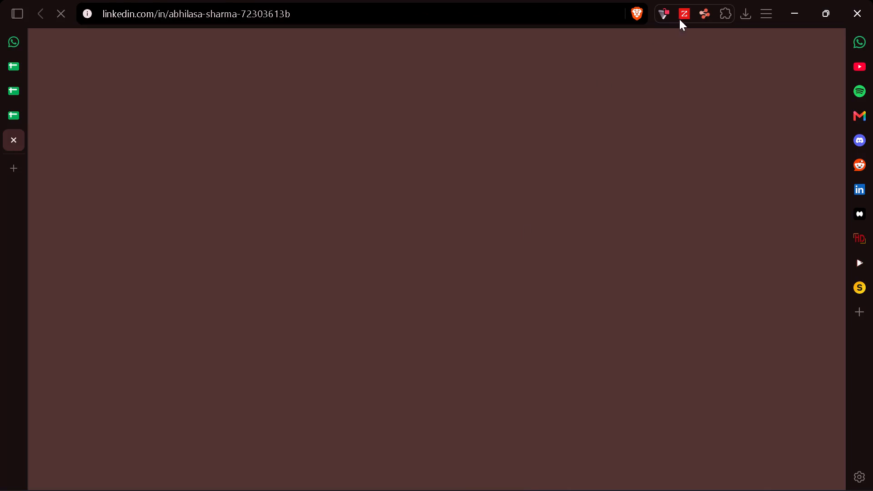
{"action": "left_click", "coordinate": [683, 18]}
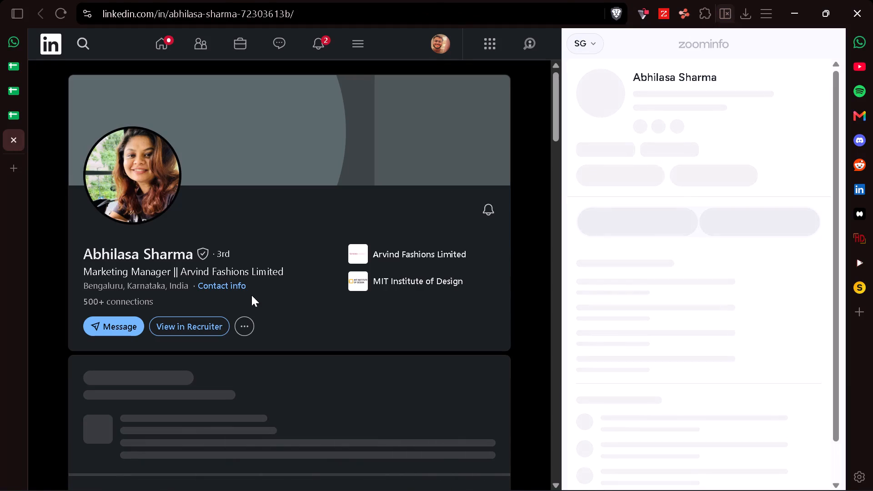
Copy the contact's business email from ZoomInfo into D4 of the Contact Map, launching the SMARTe extension on the profile.
{"action": "left_click", "coordinate": [748, 247]}
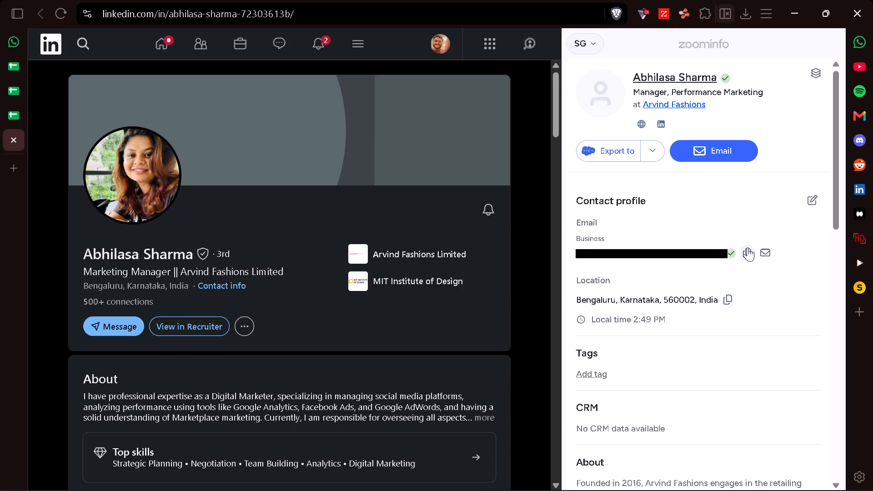
{"action": "left_click", "coordinate": [668, 14]}
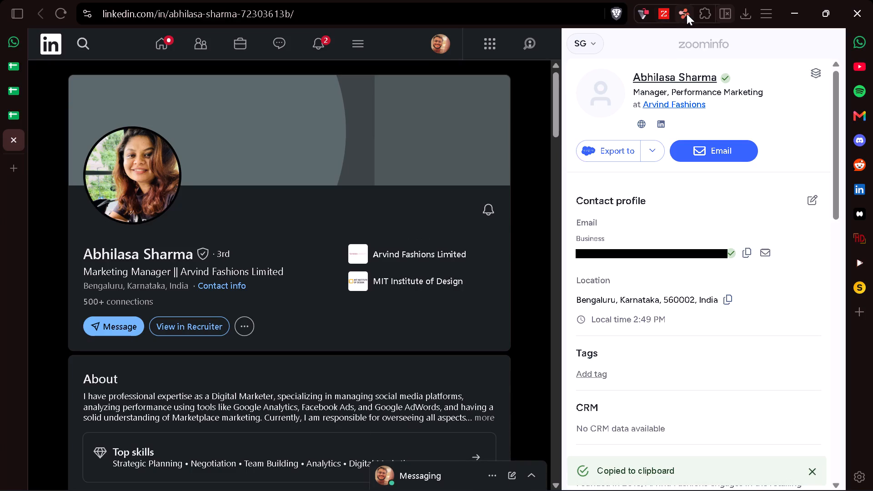
{"action": "left_click", "coordinate": [689, 14]}
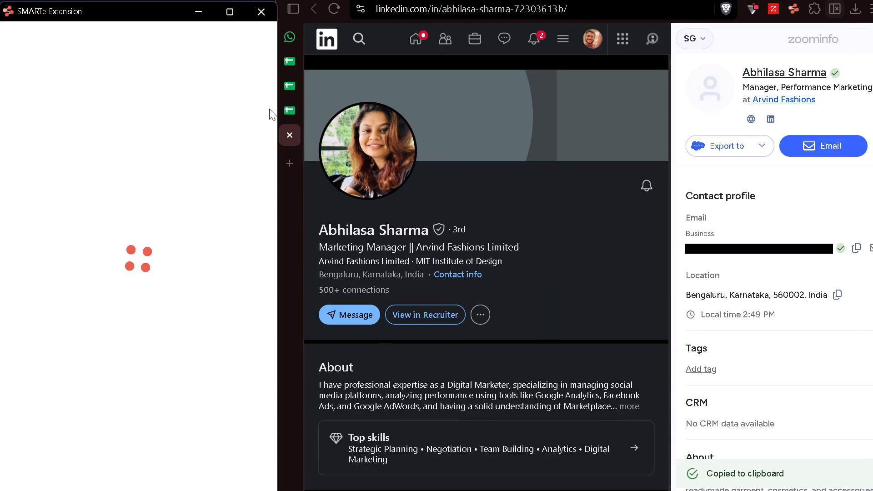
{"action": "left_click", "coordinate": [294, 110]}
{"action": "key", "text": "ctrl+v"}
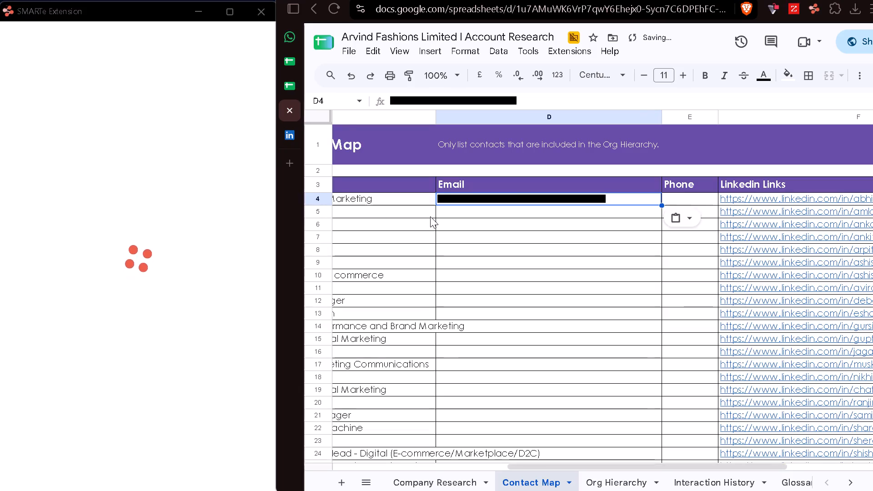
Close ZoomInfo, reveal the first contact's mobile number and email in SMARTe, and close the LinkedIn profile.
{"action": "key", "text": "Right"}
{"action": "left_click", "coordinate": [294, 135]}
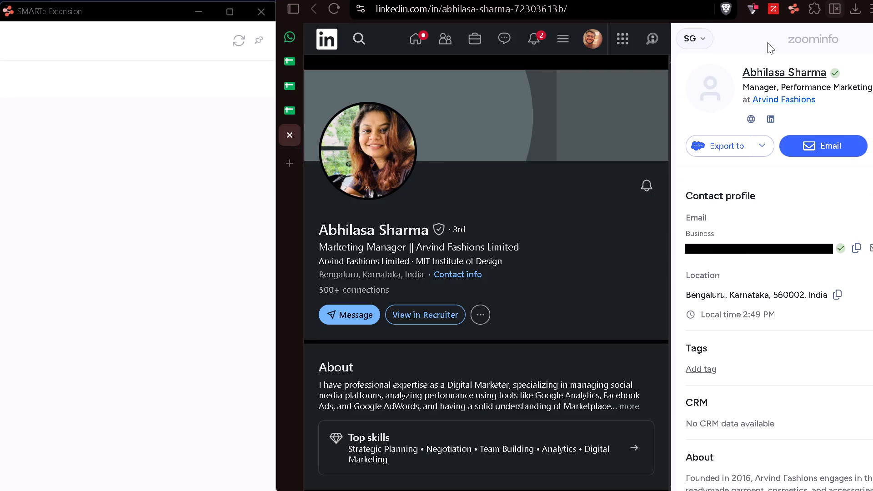
{"action": "left_click", "coordinate": [844, 8]}
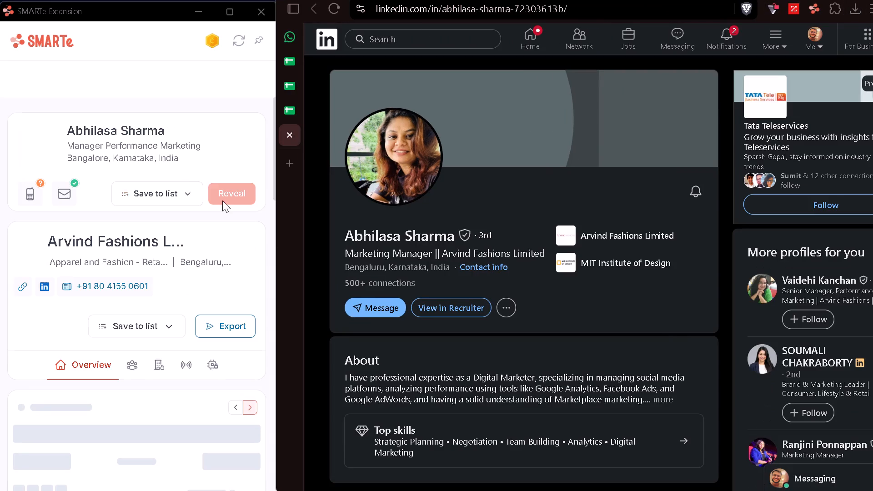
{"action": "left_click", "coordinate": [215, 190]}
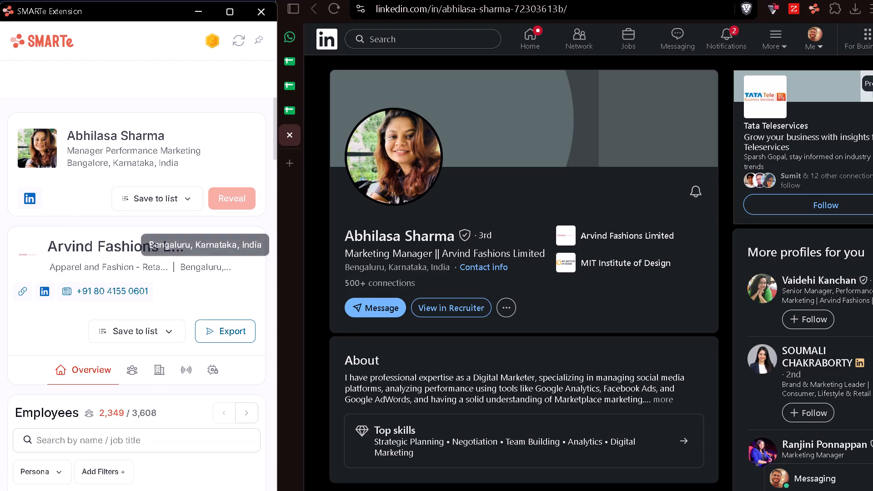
{"action": "scroll", "coordinate": [209, 267], "scroll_direction": "down", "scroll_amount": 1}
{"action": "scroll", "coordinate": [209, 267], "scroll_direction": "up", "scroll_amount": 2}
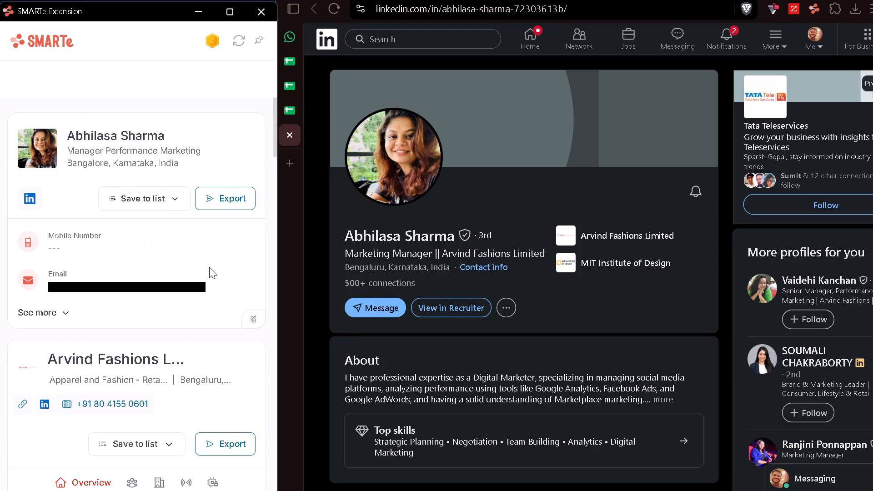
{"action": "left_click", "coordinate": [290, 137]}
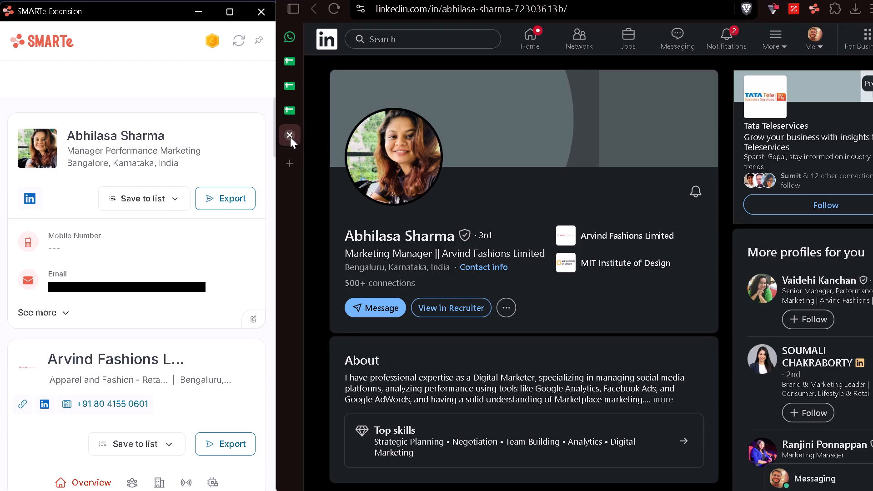
Enter nf as the first contact's phone in E4 of the Contact Map.
{"action": "left_click", "coordinate": [486, 209]}
{"action": "key", "text": "Up"}
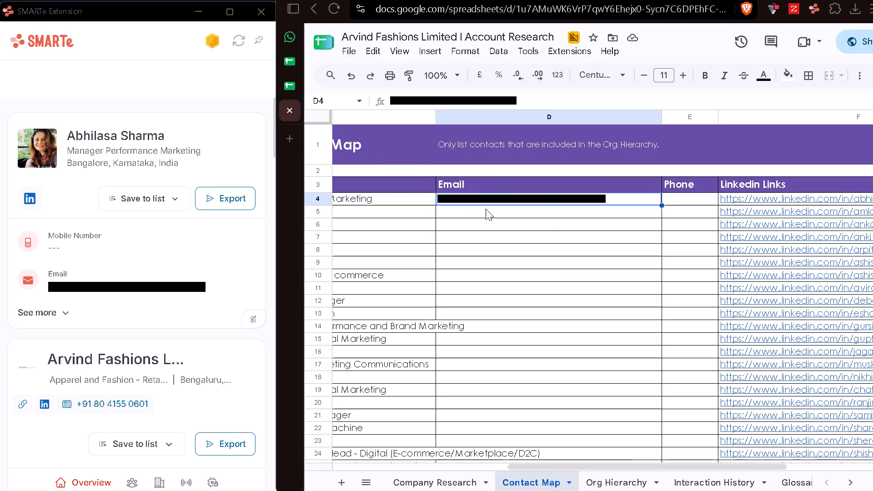
{"action": "key", "text": "Right"}
{"action": "type", "text": "nf"}
{"action": "key", "text": "Down"}
{"action": "key", "text": "Left"}
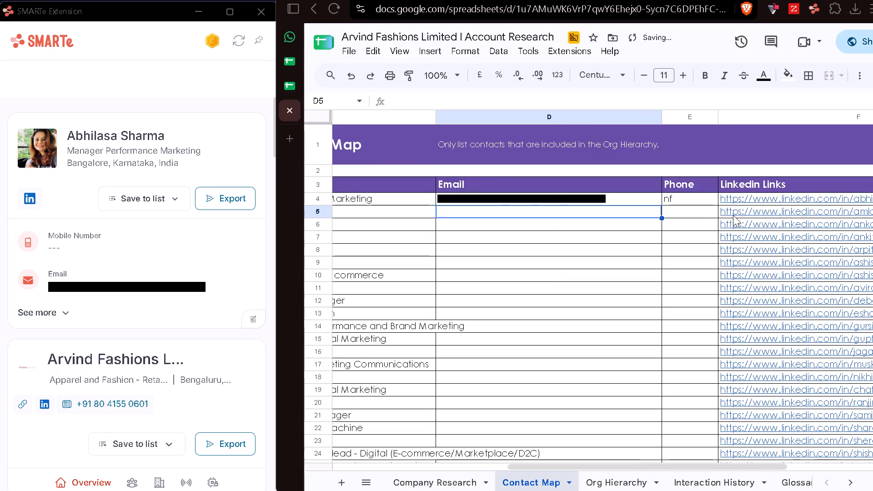
Open the LinkedIn profile linked in F5 and look it up in ZoomInfo.
{"action": "left_click", "coordinate": [822, 230]}
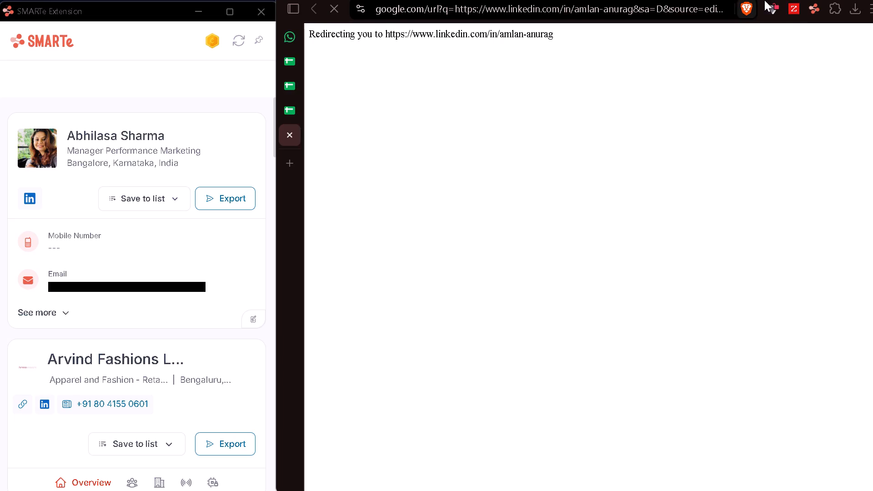
{"action": "left_click", "coordinate": [793, 7]}
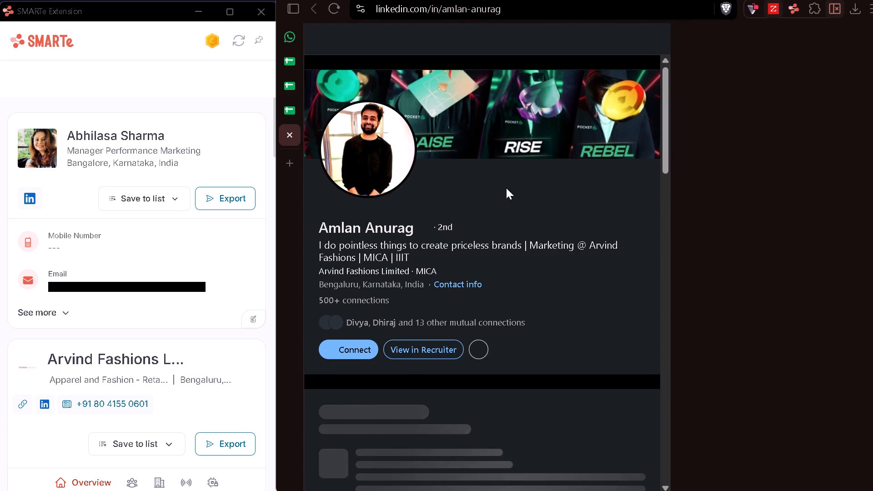
Send the second contact a LinkedIn connection request without a note.
{"action": "left_click", "coordinate": [362, 339]}
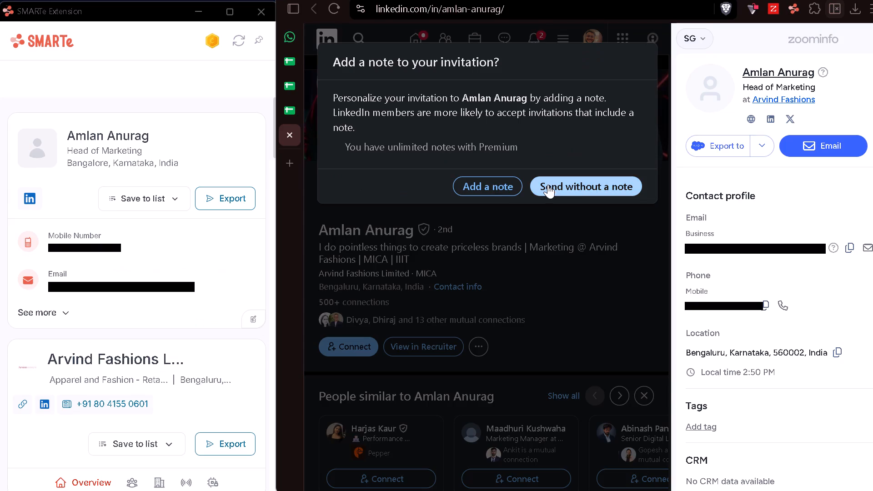
{"action": "left_click", "coordinate": [581, 183]}
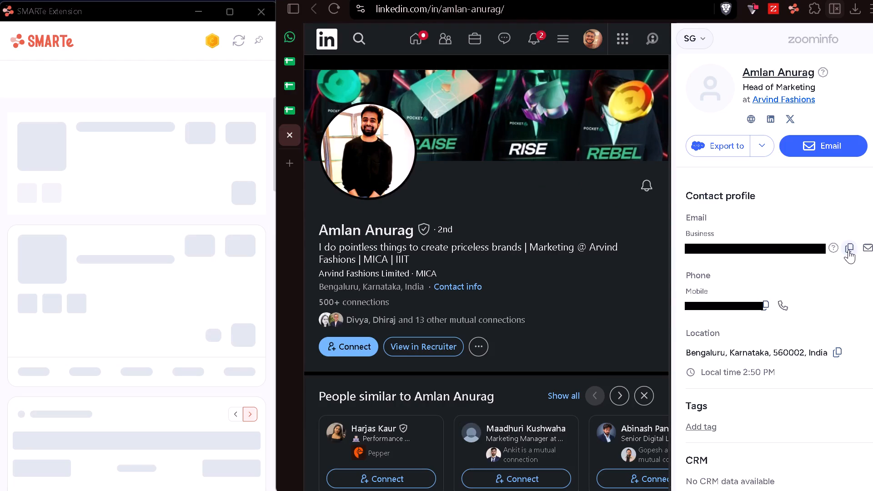
Copy the second contact's business email from ZoomInfo into D5 of the Contact Map.
{"action": "left_click", "coordinate": [848, 250]}
{"action": "left_click", "coordinate": [293, 111]}
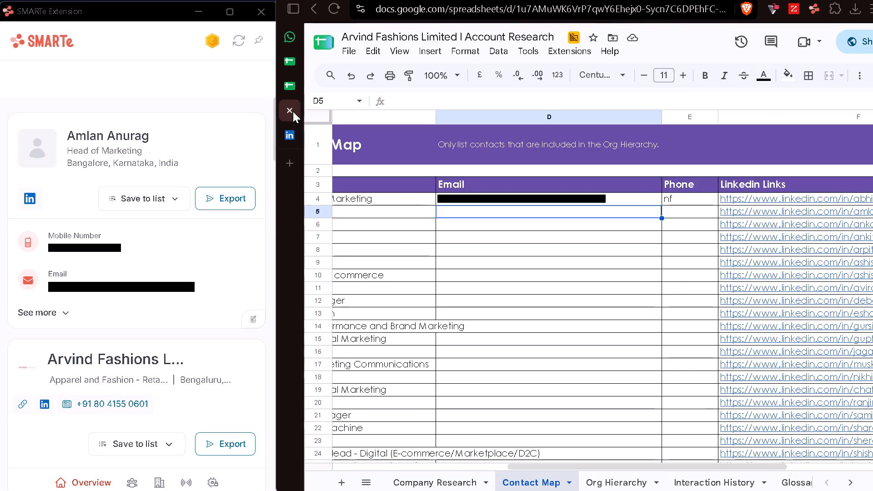
{"action": "key", "text": "ctrl+v"}
Copy the second contact's mobile number from ZoomInfo into E5 of the Contact Map and close the LinkedIn profile.
{"action": "key", "text": "Right"}
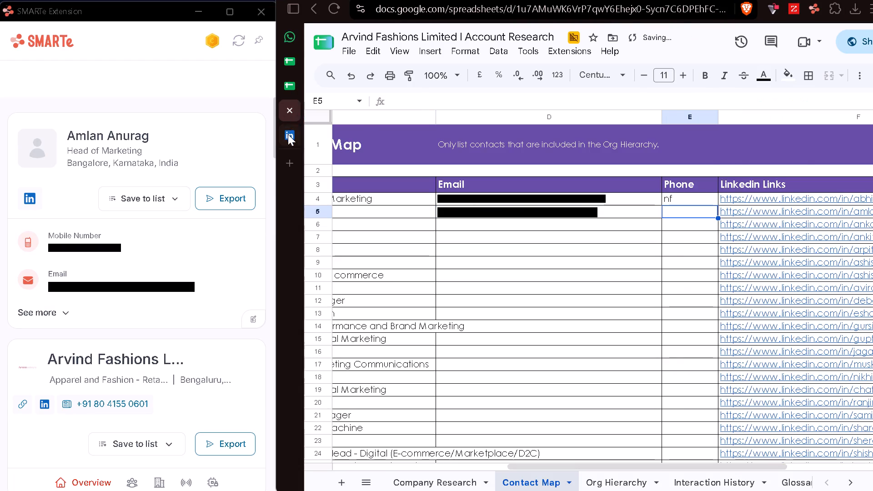
{"action": "left_click", "coordinate": [288, 134]}
{"action": "left_click", "coordinate": [770, 304]}
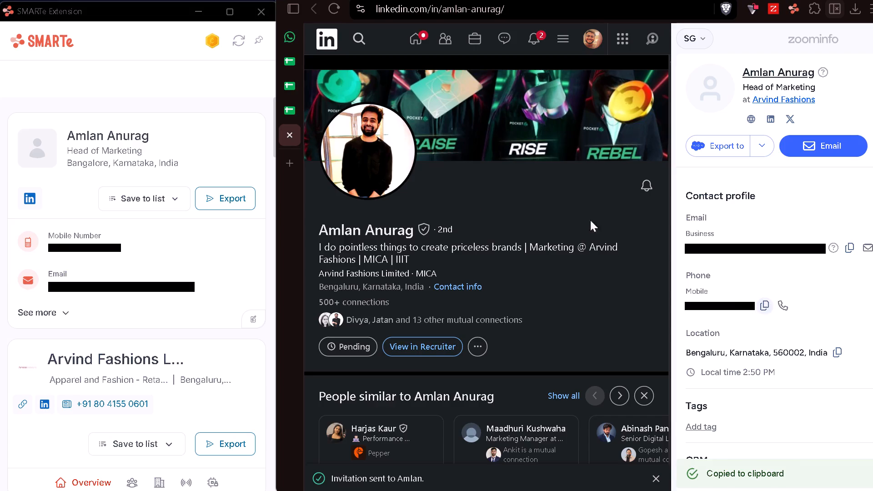
{"action": "left_click", "coordinate": [291, 134]}
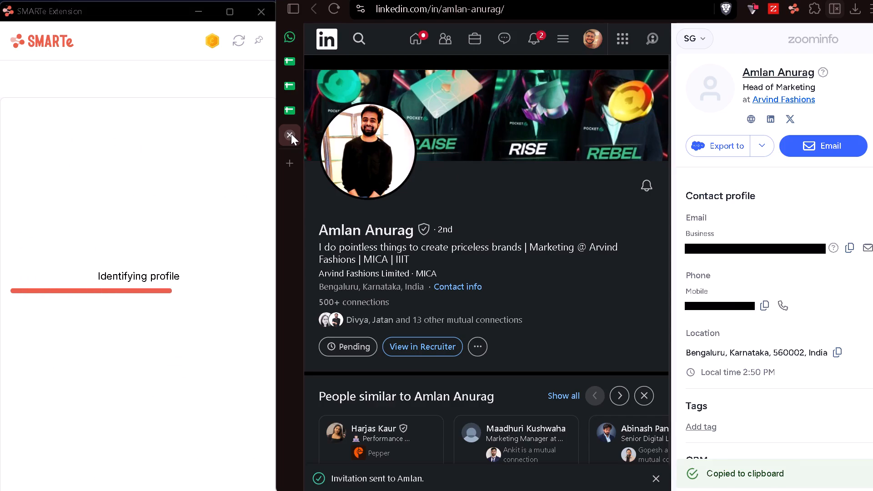
{"action": "key", "text": "ctrl+v"}
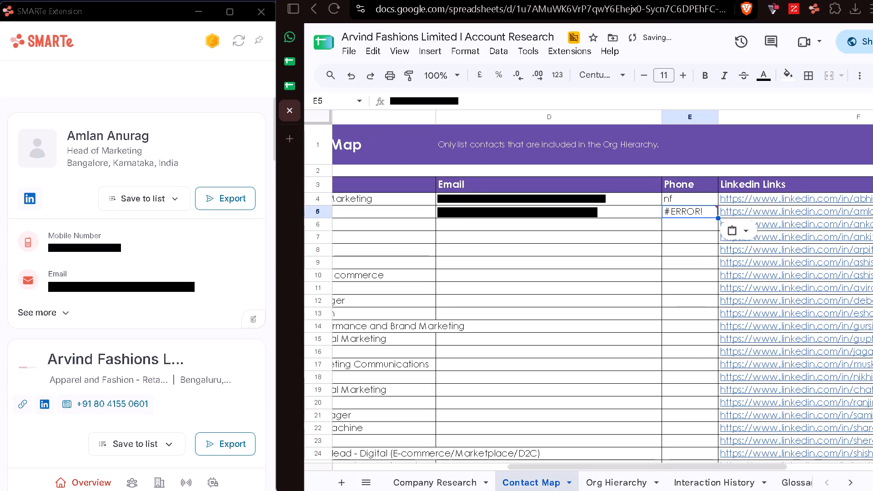
Remove the leading prefix characters from the second contact's phone number in E5 of the Contact Map.
{"action": "left_click", "coordinate": [409, 96]}
{"action": "key", "text": "BackSpace"}
{"action": "key", "text": "BackSpace"}
{"action": "key", "text": "BackSpace"}
{"action": "key", "text": "BackSpace"}
{"action": "key", "text": "BackSpace"}
{"action": "key", "text": "BackSpace"}
{"action": "key", "text": "BackSpace"}
{"action": "key", "text": "BackSpace"}
{"action": "key", "text": "BackSpace"}
{"action": "key", "text": "BackSpace"}
{"action": "key", "text": "BackSpace"}
{"action": "key", "text": "BackSpace"}
{"action": "left_click", "coordinate": [477, 229]}
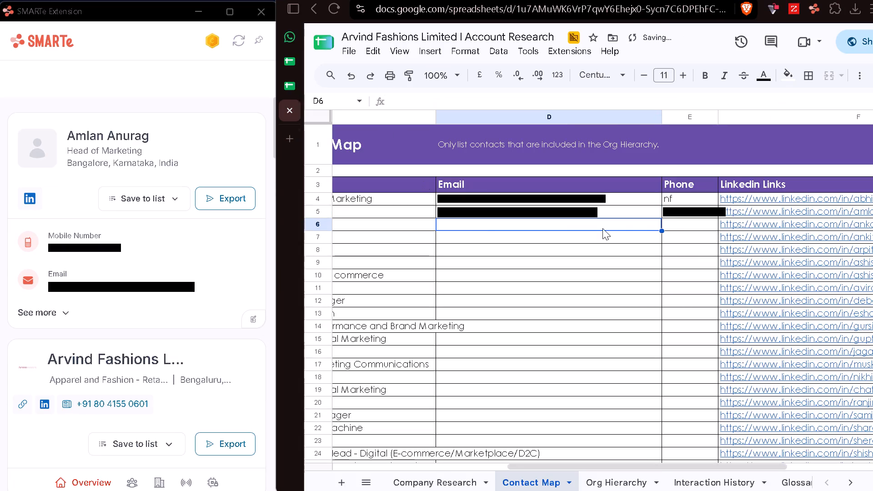
Open the LinkedIn profile linked in F6 and look it up in ZoomInfo.
{"action": "left_click", "coordinate": [835, 243]}
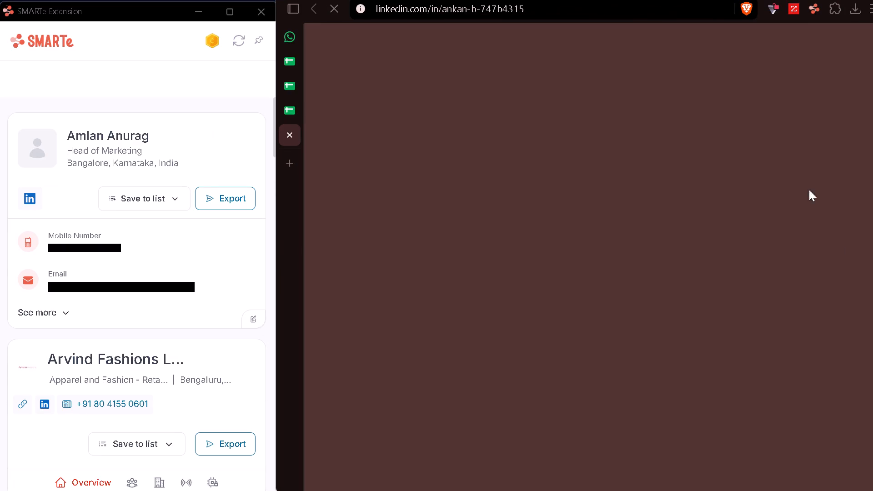
{"action": "left_click", "coordinate": [795, 9]}
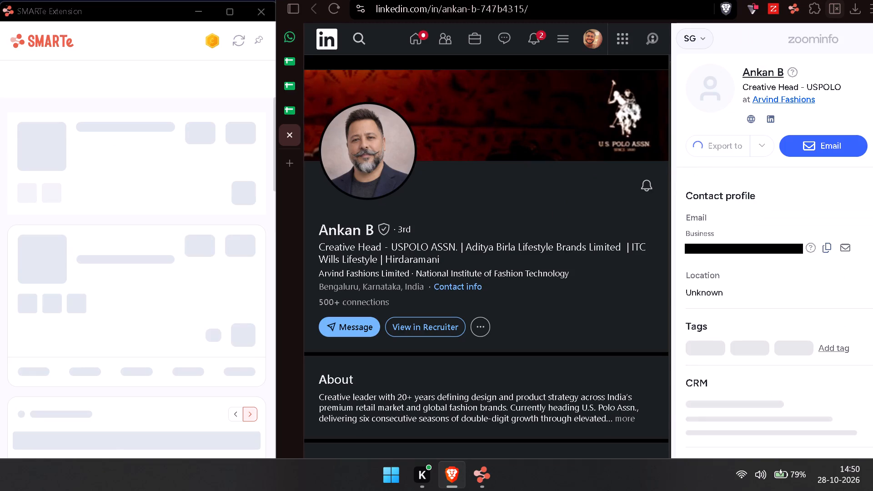
Copy the third contact's business email from ZoomInfo into D6, also revealing their contact details in SMARTe.
{"action": "left_click", "coordinate": [822, 249]}
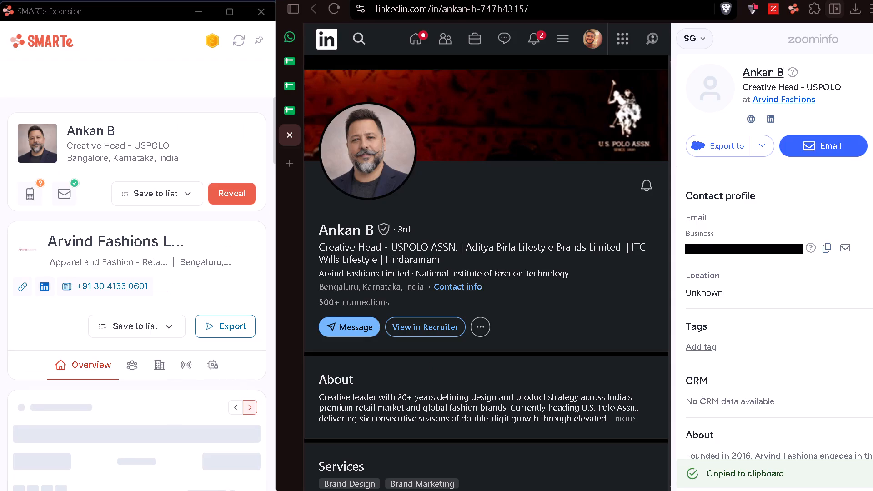
{"action": "left_click", "coordinate": [231, 195]}
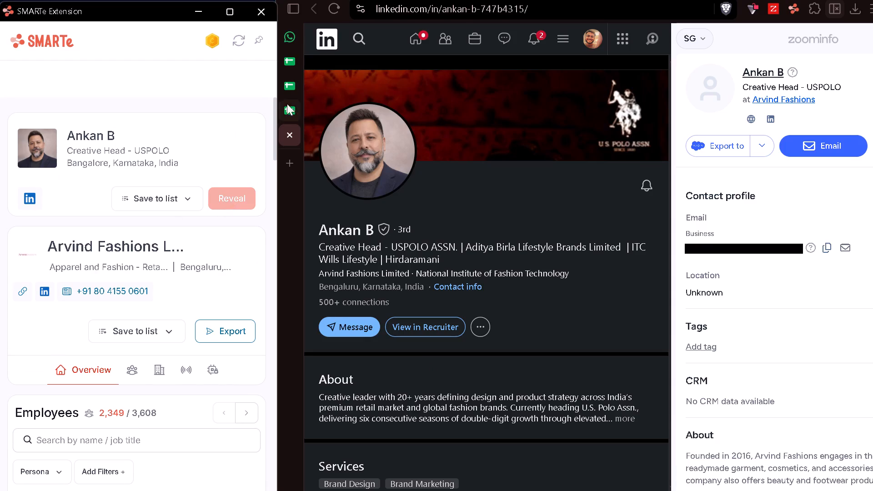
{"action": "left_click", "coordinate": [294, 115]}
{"action": "key", "text": "ctrl+v"}
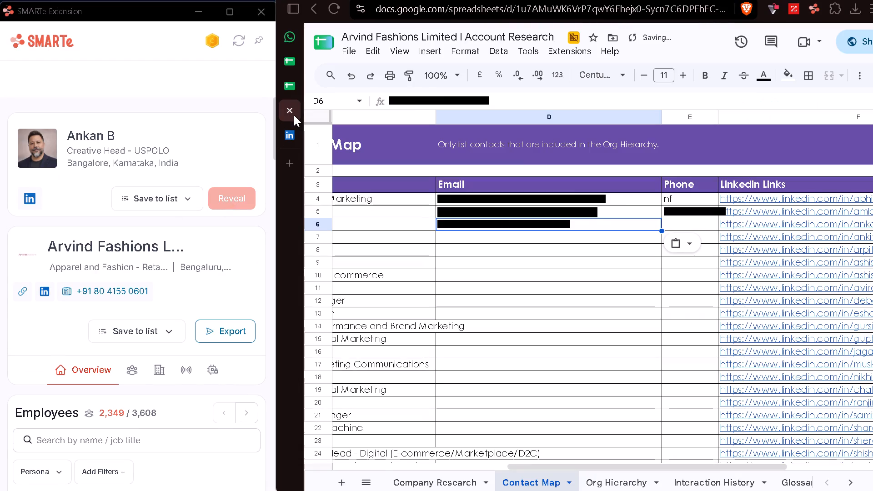
Copy the third contact's mobile number from SMARTe into E6 of the Contact Map and close the LinkedIn profile.
{"action": "key", "text": "Right"}
{"action": "left_click", "coordinate": [291, 130]}
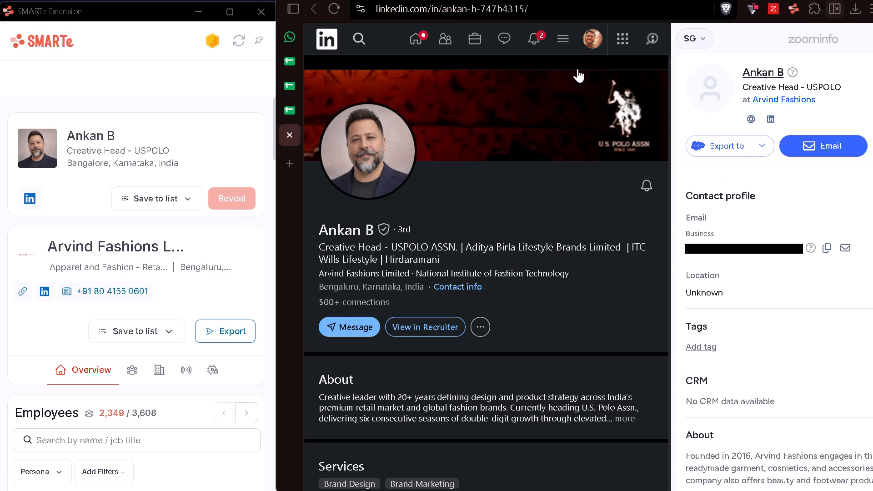
{"action": "left_click", "coordinate": [831, 15]}
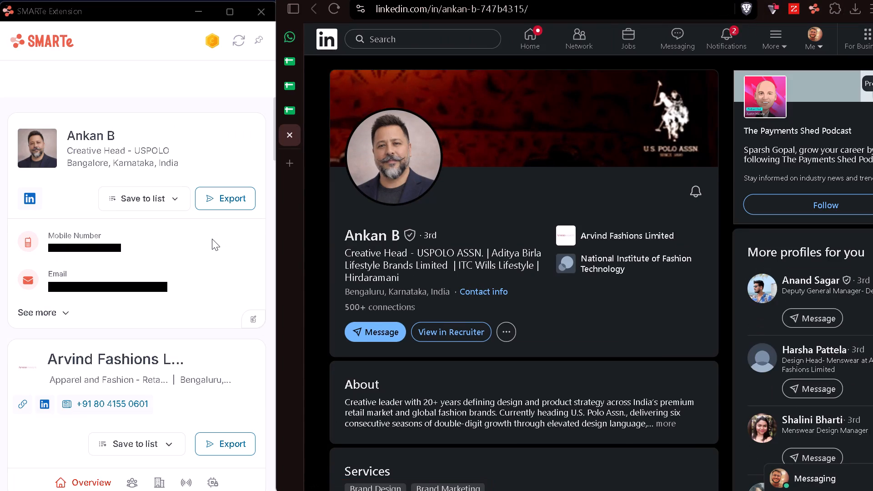
{"action": "left_click", "coordinate": [132, 249]}
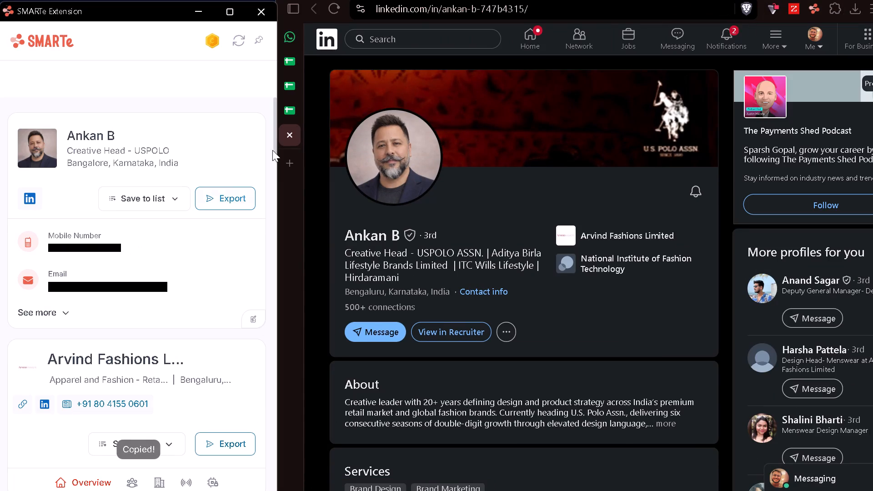
{"action": "left_click", "coordinate": [296, 136]}
{"action": "left_click", "coordinate": [291, 135]}
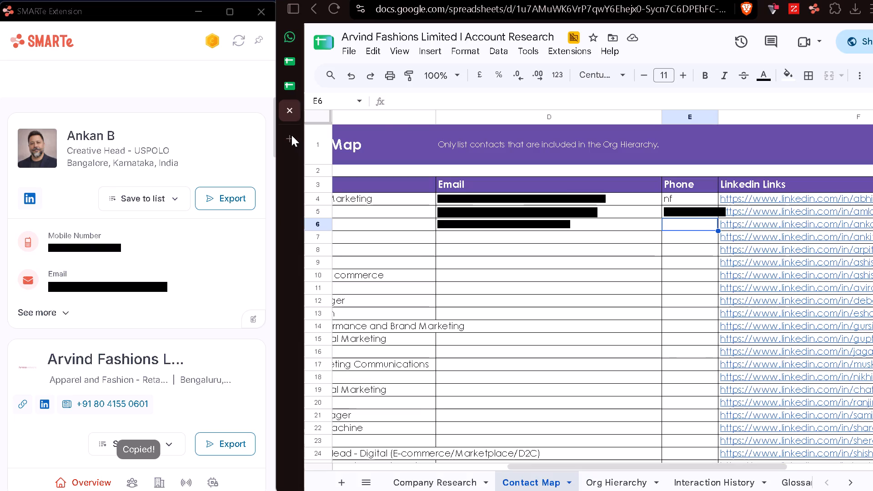
{"action": "key", "text": "ctrl+v"}
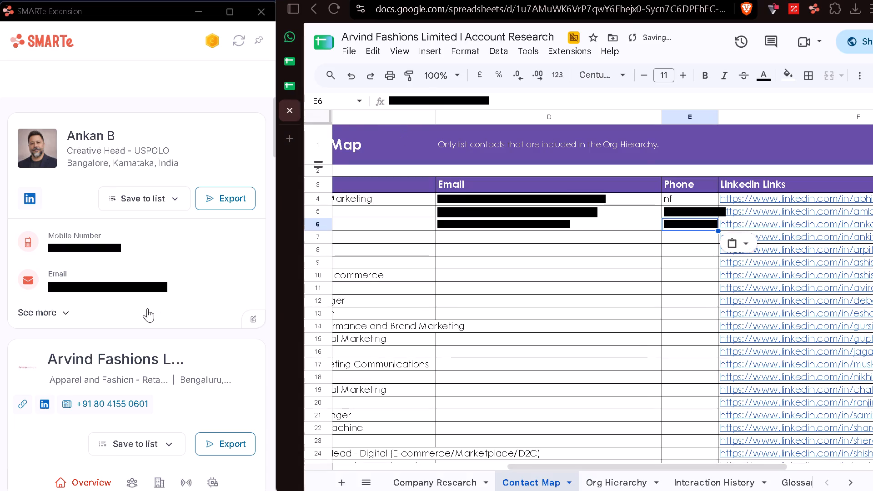
{"action": "left_click", "coordinate": [135, 247]}
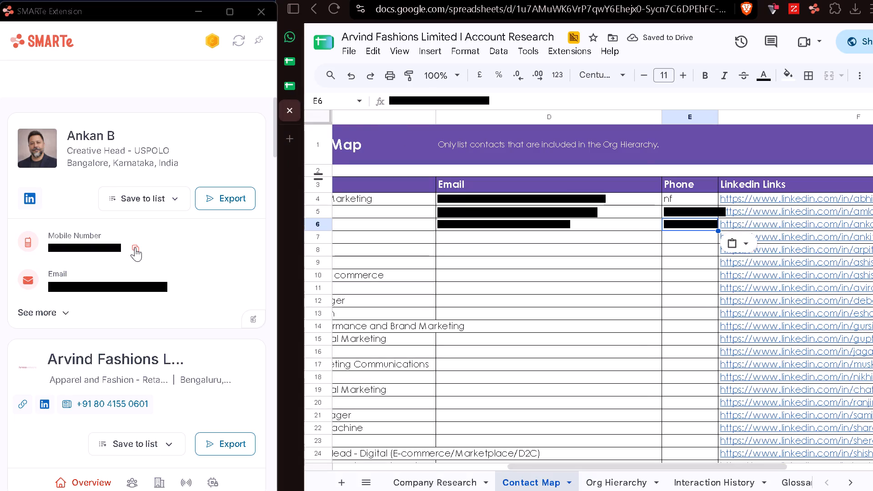
{"action": "left_click", "coordinate": [682, 228]}
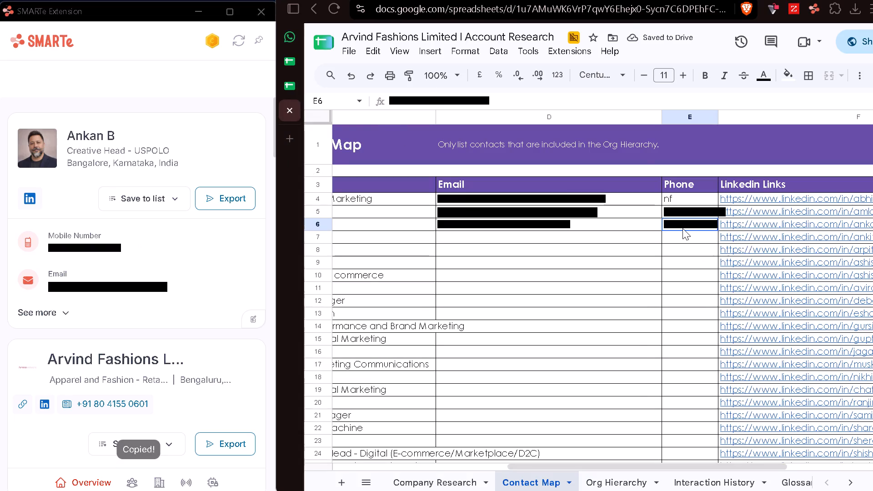
{"action": "key", "text": "ctrl+v"}
{"action": "key", "text": "Down"}
{"action": "key", "text": "Left"}
{"action": "key", "text": "Up"}
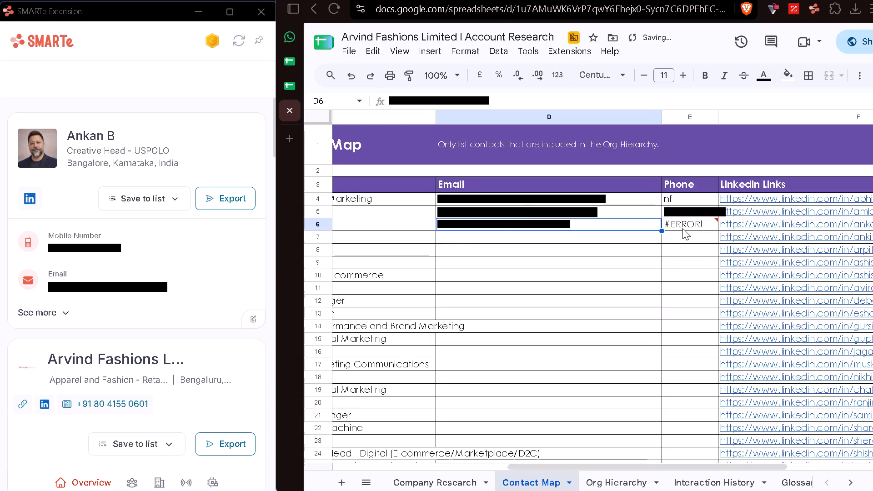
Remove the leading prefix characters from the third contact's phone number in E6.
{"action": "key", "text": "Right"}
{"action": "left_click", "coordinate": [408, 97]}
{"action": "key", "text": "BackSpace"}
{"action": "key", "text": "BackSpace"}
{"action": "key", "text": "BackSpace"}
{"action": "key", "text": "BackSpace"}
{"action": "key", "text": "BackSpace"}
{"action": "key", "text": "BackSpace"}
{"action": "key", "text": "BackSpace"}
{"action": "key", "text": "BackSpace"}
{"action": "key", "text": "BackSpace"}
{"action": "key", "text": "BackSpace"}
{"action": "key", "text": "BackSpace"}
{"action": "key", "text": "BackSpace"}
{"action": "key", "text": "BackSpace"}
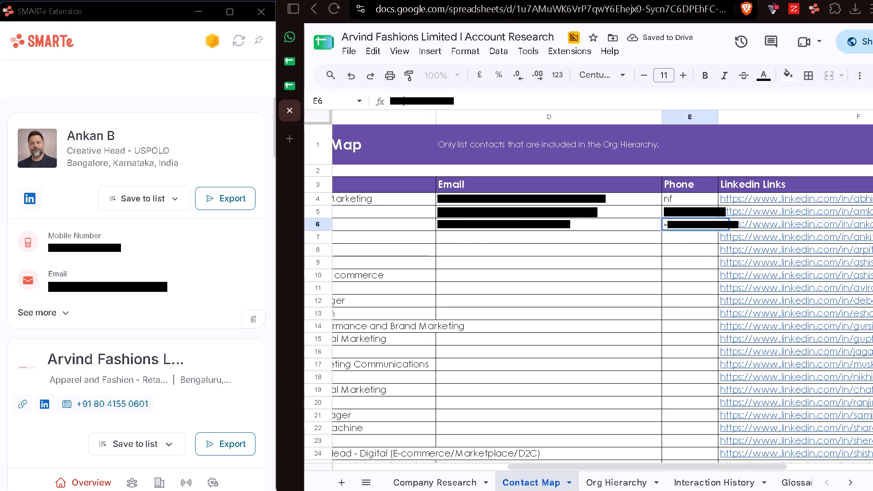
{"action": "left_click", "coordinate": [472, 240]}
Open the LinkedIn profile linked in F7 and look it up in ZoomInfo.
{"action": "scroll", "coordinate": [472, 240], "scroll_direction": "left", "scroll_amount": 1}
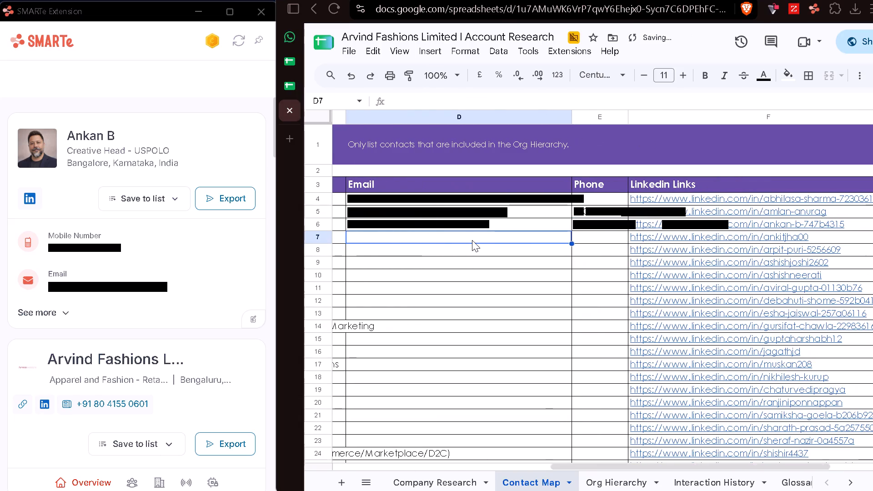
{"action": "scroll", "coordinate": [472, 240], "scroll_direction": "left", "scroll_amount": 1}
{"action": "left_click", "coordinate": [698, 257]}
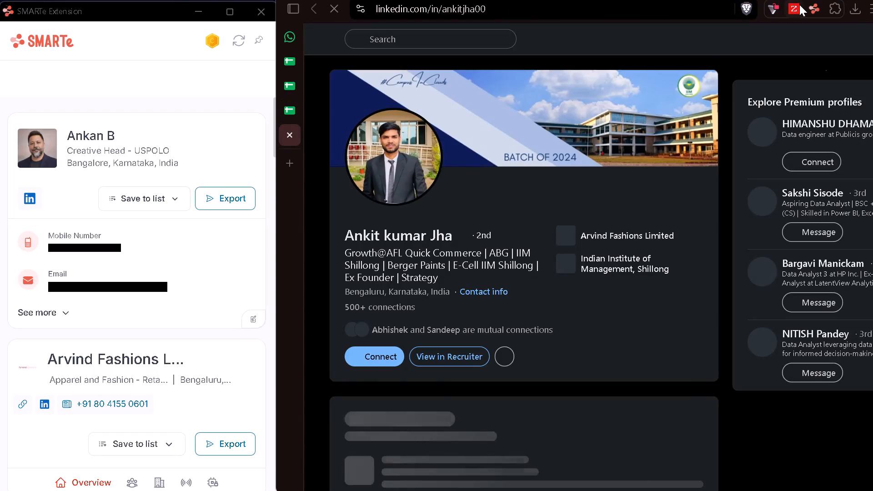
{"action": "left_click", "coordinate": [795, 6]}
Send the fourth contact a LinkedIn connection request without a note.
{"action": "left_click", "coordinate": [357, 342]}
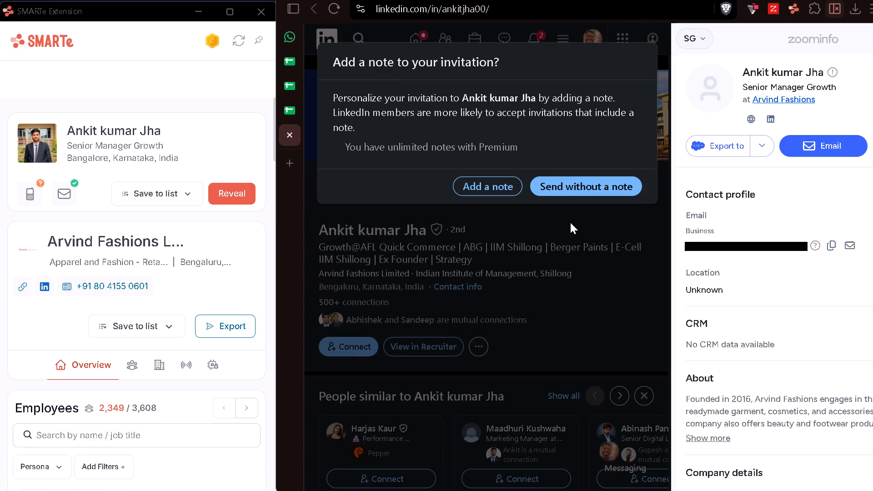
{"action": "left_click", "coordinate": [559, 183]}
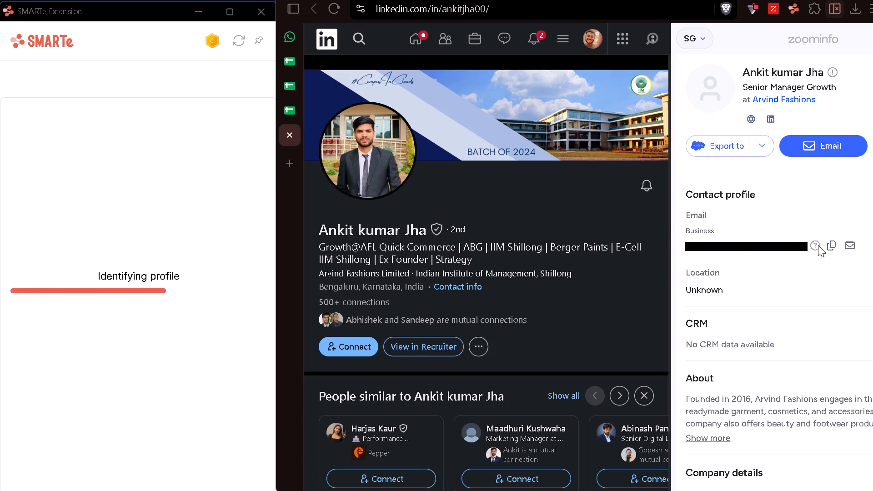
Copy the fourth contact's business email from ZoomInfo into D7, also revealing their contact details in SMARTe.
{"action": "left_click", "coordinate": [827, 245]}
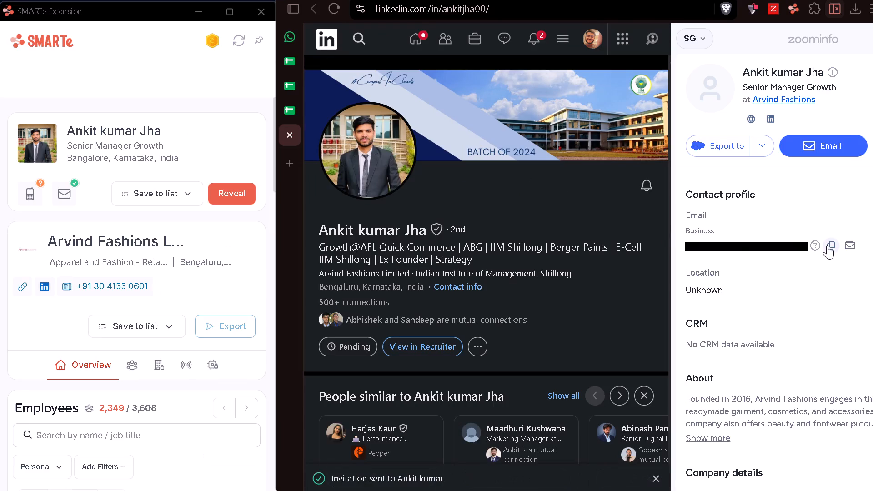
{"action": "left_click", "coordinate": [233, 200]}
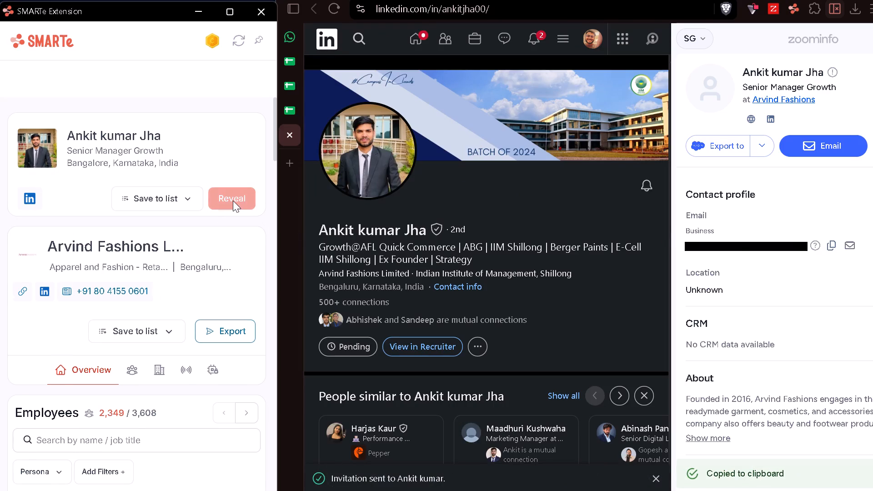
{"action": "left_click", "coordinate": [291, 113]}
{"action": "key", "text": "ctrl+v"}
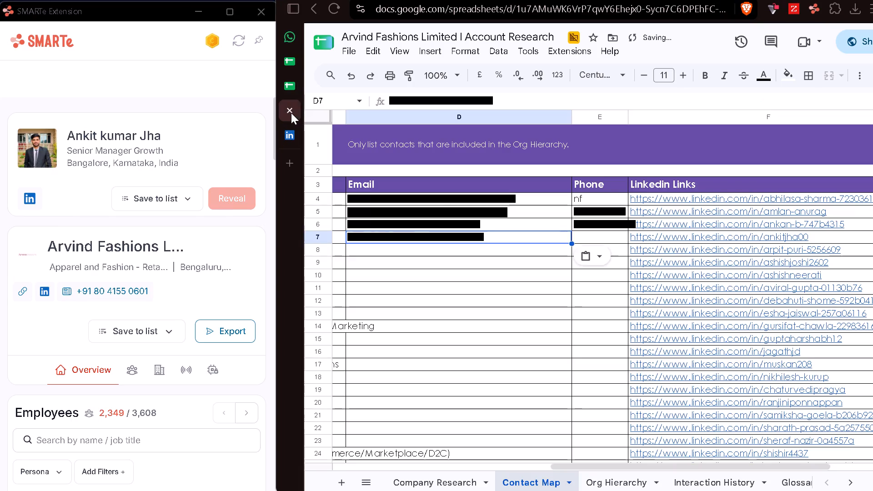
Copy the fourth contact's mobile number from SMARTe into E7 of the Contact Map and close the LinkedIn profile.
{"action": "key", "text": "Right"}
{"action": "left_click", "coordinate": [290, 132]}
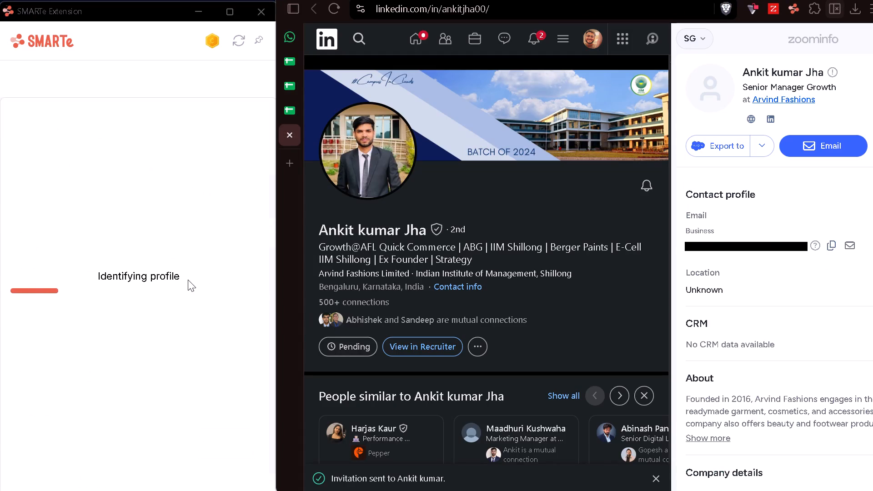
{"action": "left_click", "coordinate": [836, 5]}
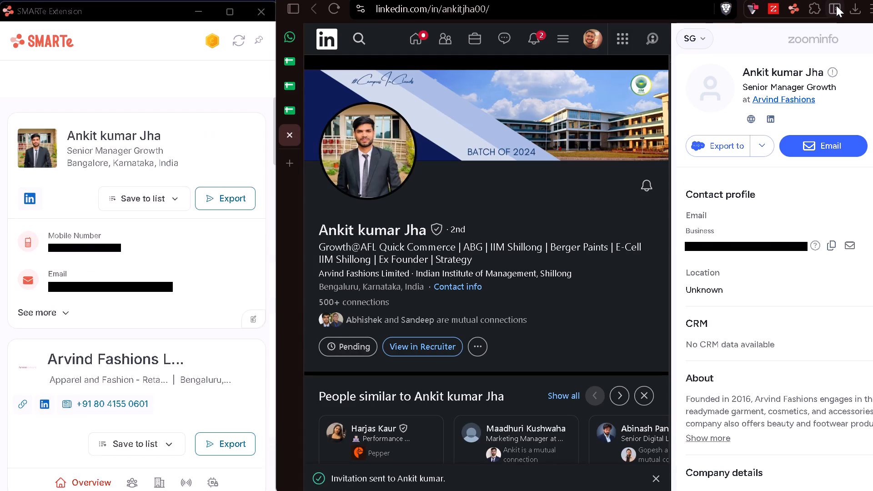
{"action": "left_click", "coordinate": [133, 250]}
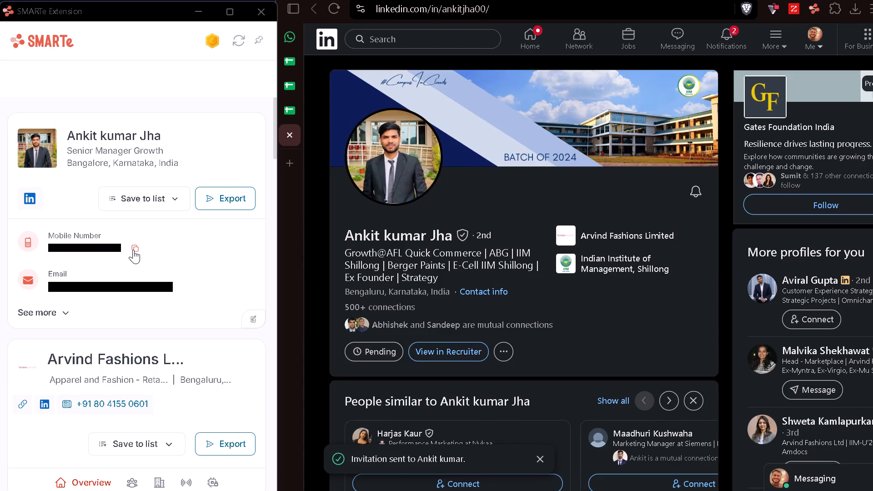
{"action": "left_click", "coordinate": [291, 137]}
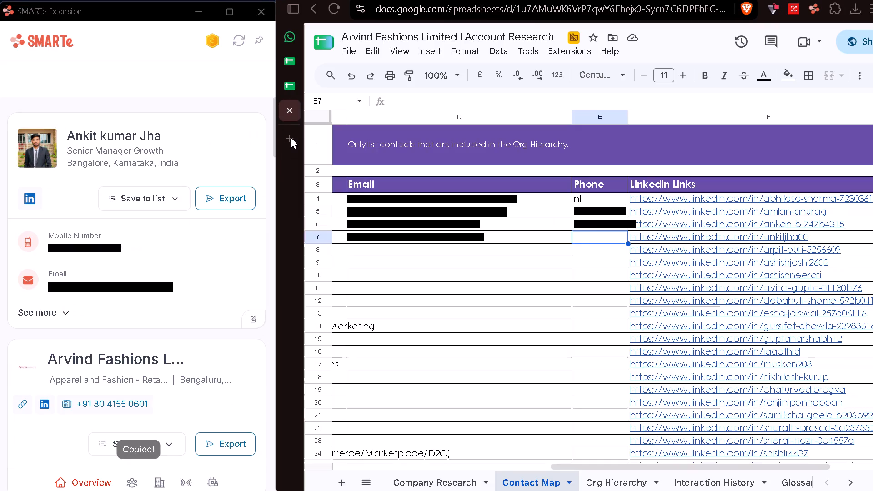
{"action": "key", "text": "ctrl+v"}
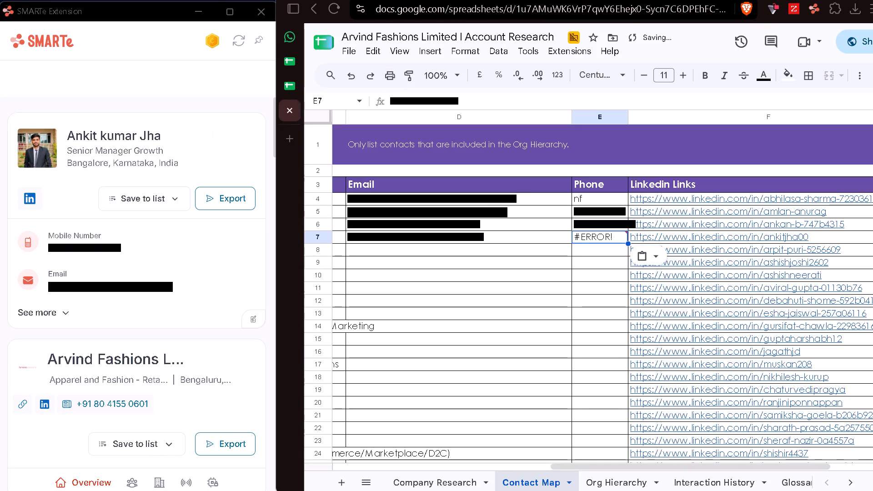
Remove the leading prefix characters from the fourth contact's phone number in E7.
{"action": "left_click", "coordinate": [407, 102]}
{"action": "key", "text": "BackSpace"}
{"action": "key", "text": "BackSpace"}
{"action": "key", "text": "BackSpace"}
{"action": "key", "text": "BackSpace"}
{"action": "key", "text": "BackSpace"}
{"action": "key", "text": "BackSpace"}
{"action": "key", "text": "BackSpace"}
{"action": "key", "text": "BackSpace"}
{"action": "key", "text": "BackSpace"}
{"action": "left_click", "coordinate": [388, 254]}
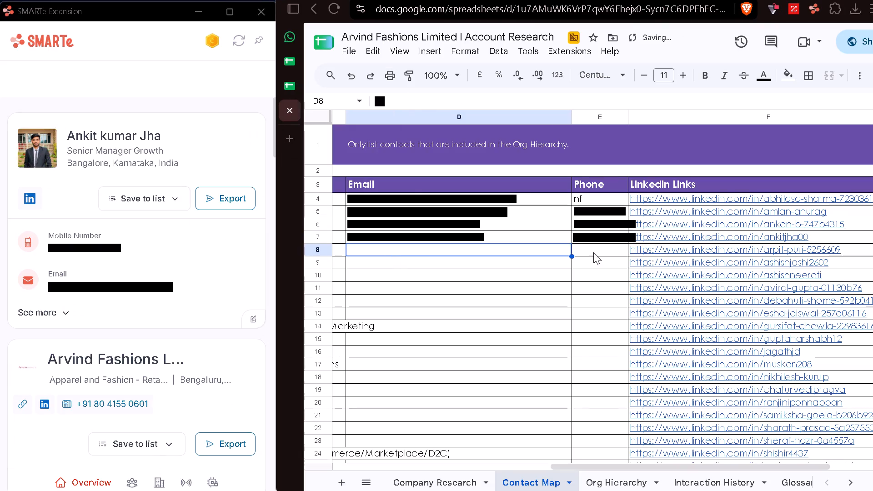
Open the LinkedIn profile linked in F8 and look it up in ZoomInfo.
{"action": "left_click", "coordinate": [714, 279]}
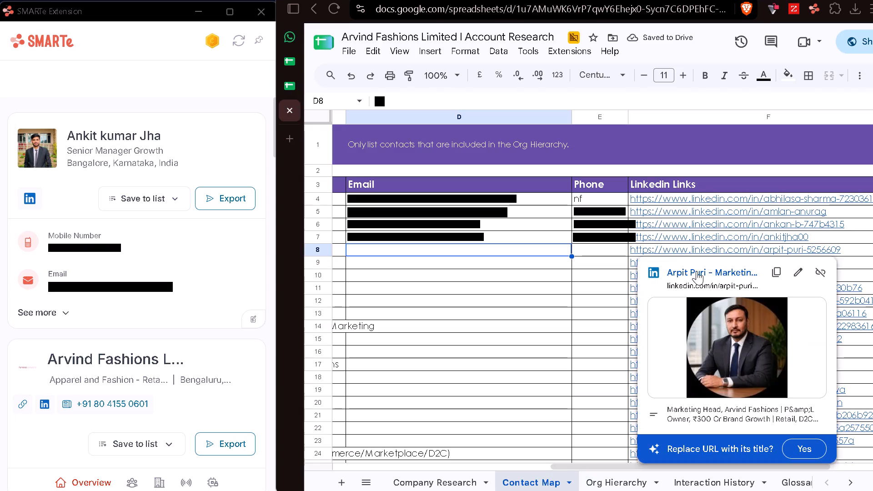
{"action": "left_click", "coordinate": [697, 271]}
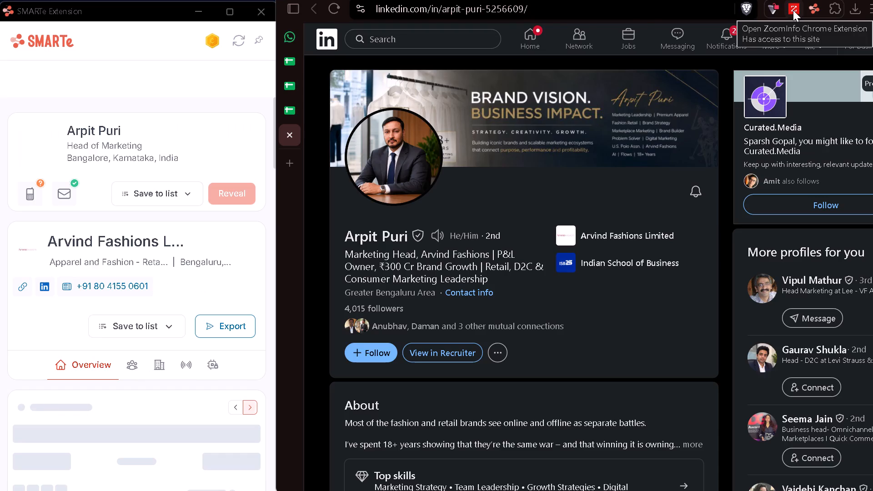
{"action": "left_click", "coordinate": [793, 10]}
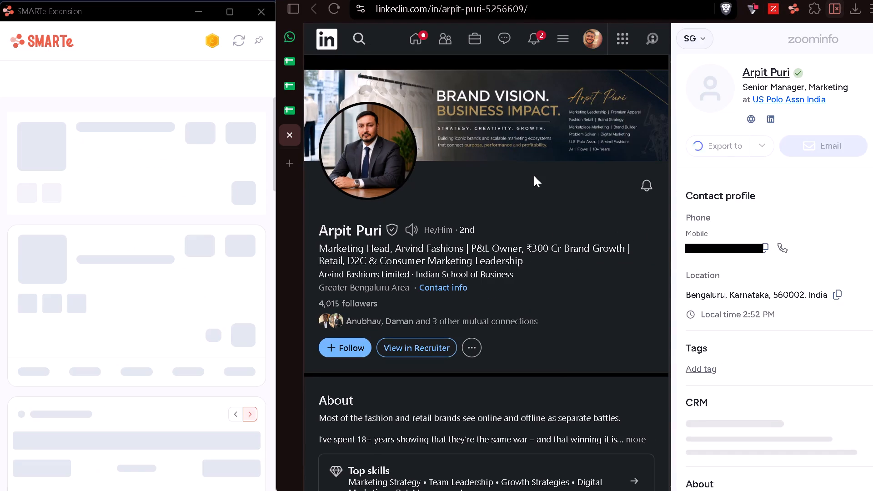
Copy the fifth contact's mobile number from ZoomInfo into E8 of the Contact Map.
{"action": "left_click", "coordinate": [762, 248]}
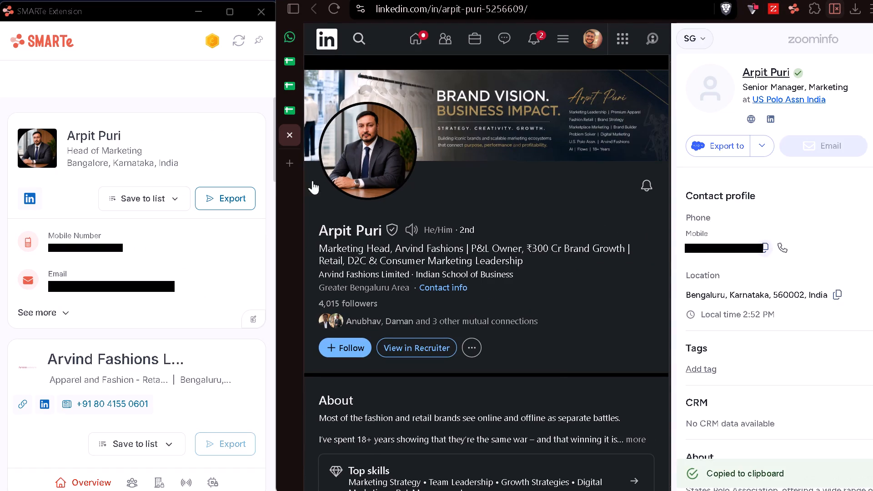
{"action": "left_click", "coordinate": [291, 109]}
{"action": "key", "text": "Right"}
{"action": "key", "text": "ctrl+v"}
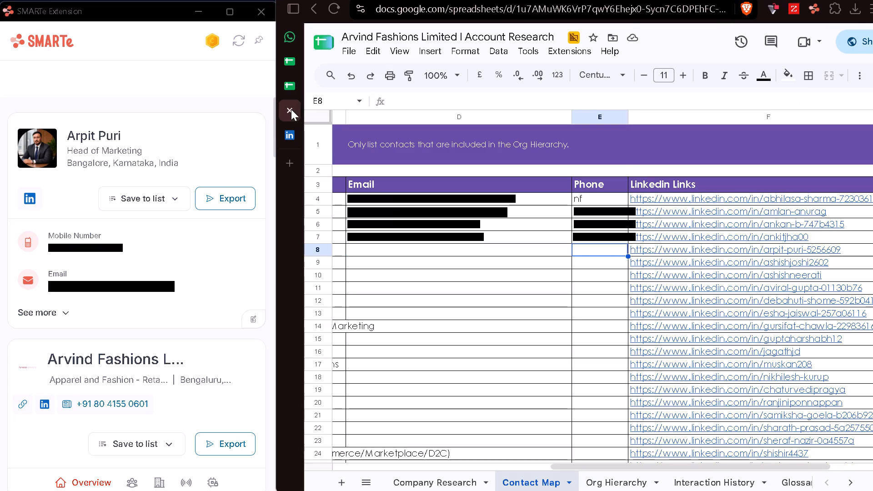
Remove the leading prefix characters from the fifth contact's phone number in E8.
{"action": "left_click", "coordinate": [409, 101]}
{"action": "key", "text": "BackSpace"}
{"action": "key", "text": "BackSpace"}
{"action": "key", "text": "BackSpace"}
{"action": "key", "text": "BackSpace"}
{"action": "key", "text": "BackSpace"}
{"action": "key", "text": "BackSpace"}
{"action": "key", "text": "BackSpace"}
{"action": "key", "text": "BackSpace"}
{"action": "key", "text": "BackSpace"}
{"action": "key", "text": "BackSpace"}
{"action": "key", "text": "BackSpace"}
{"action": "key", "text": "BackSpace"}
{"action": "key", "text": "BackSpace"}
{"action": "key", "text": "BackSpace"}
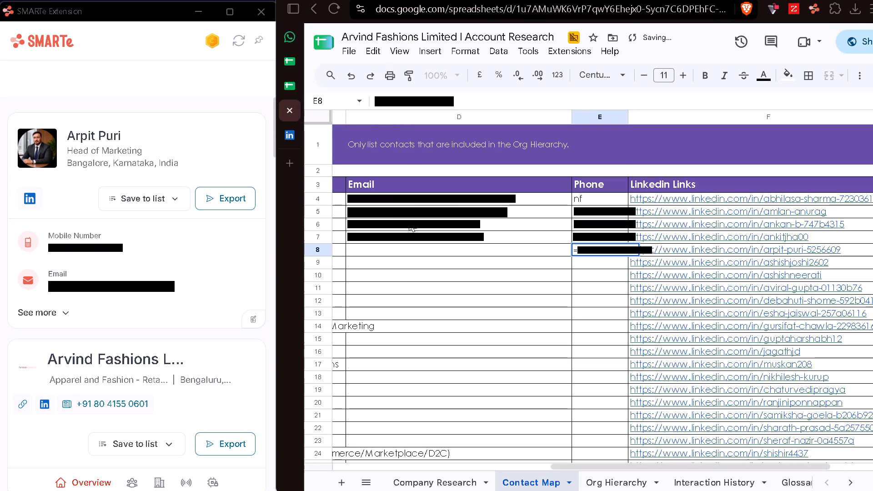
{"action": "left_click", "coordinate": [384, 245]}
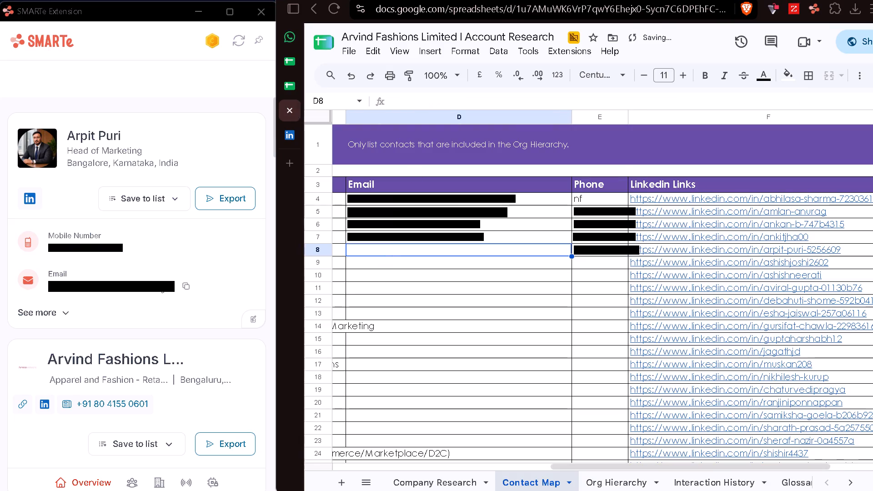
Copy the fifth contact's email from SMARTe into D8 of the Contact Map.
{"action": "left_click", "coordinate": [185, 285]}
{"action": "left_click", "coordinate": [375, 251]}
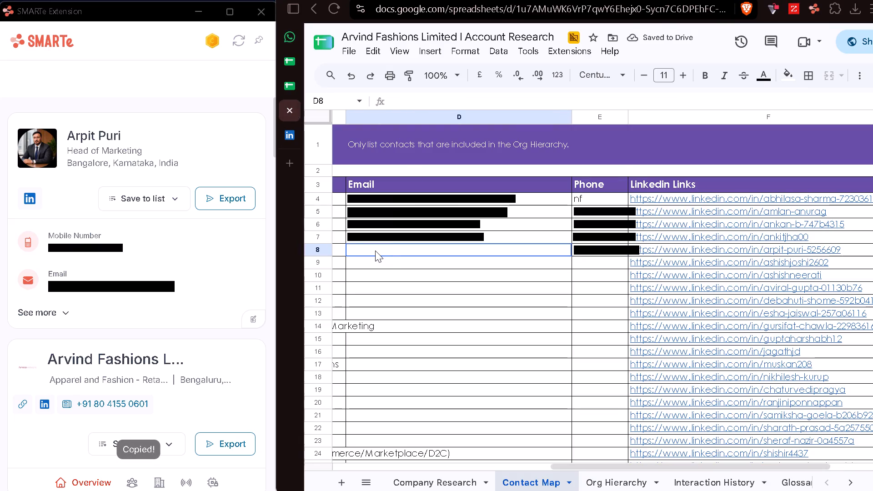
{"action": "key", "text": "ctrl+v"}
{"action": "key", "text": "Down"}
Open the LinkedIn profile linked in F9, look it up in ZoomInfo, and close the previous contact's profile tab.
{"action": "scroll", "coordinate": [436, 260], "scroll_direction": "down", "scroll_amount": 1}
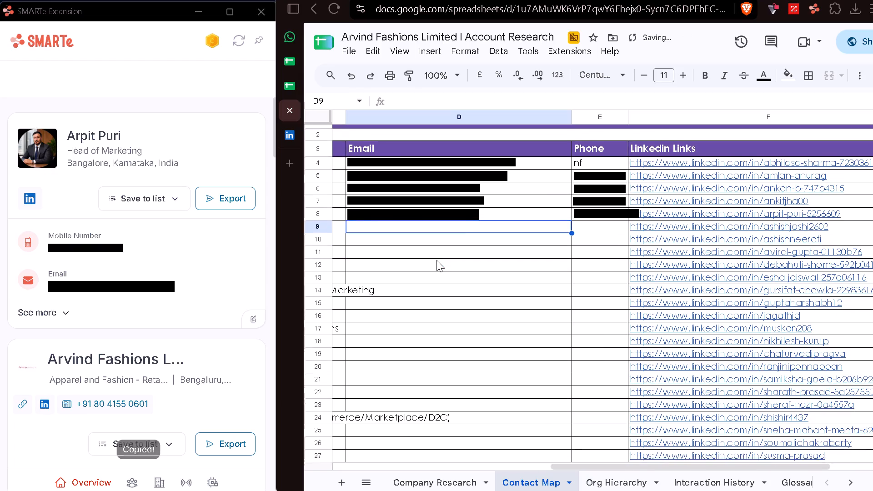
{"action": "scroll", "coordinate": [436, 260], "scroll_direction": "down", "scroll_amount": 1}
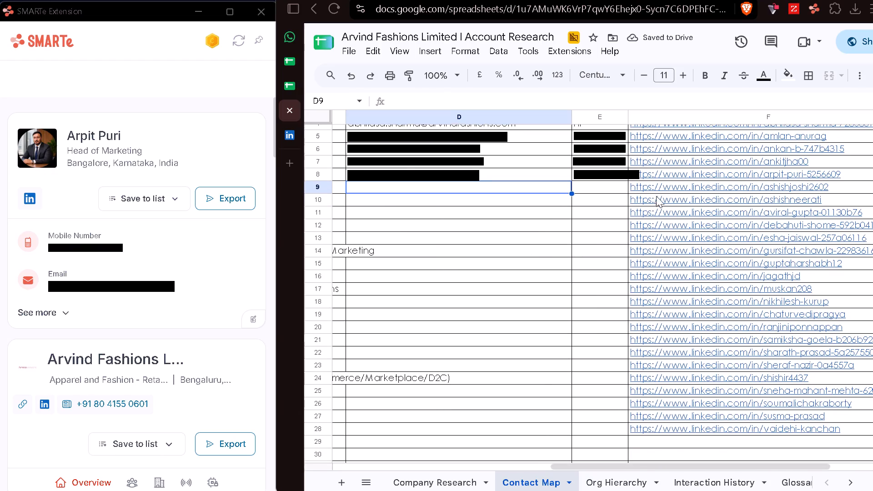
{"action": "left_click", "coordinate": [694, 208]}
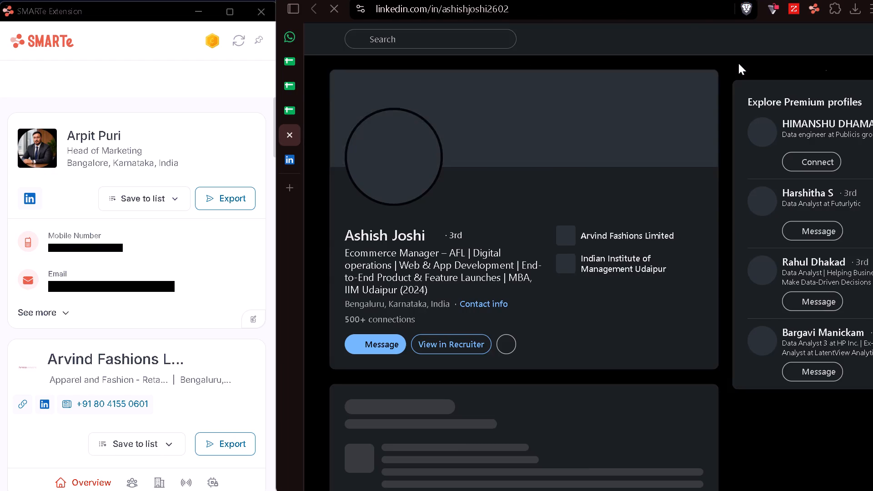
{"action": "left_click", "coordinate": [796, 7]}
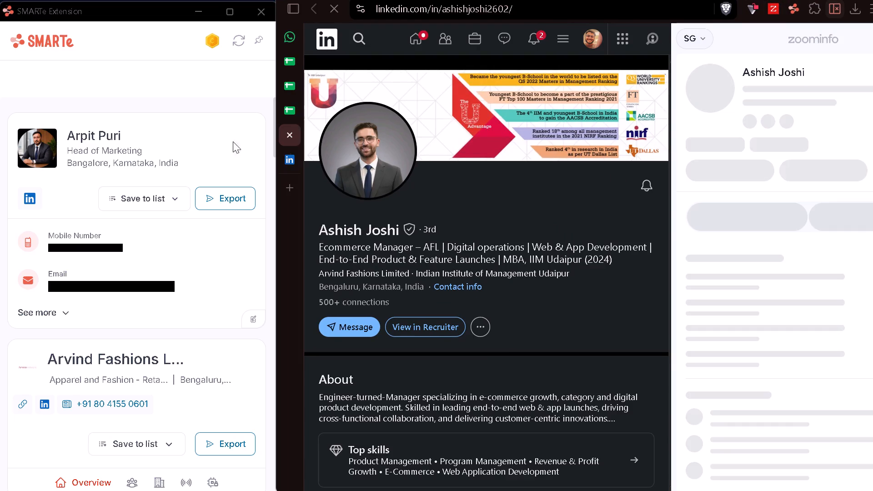
{"action": "double_click", "coordinate": [286, 157]}
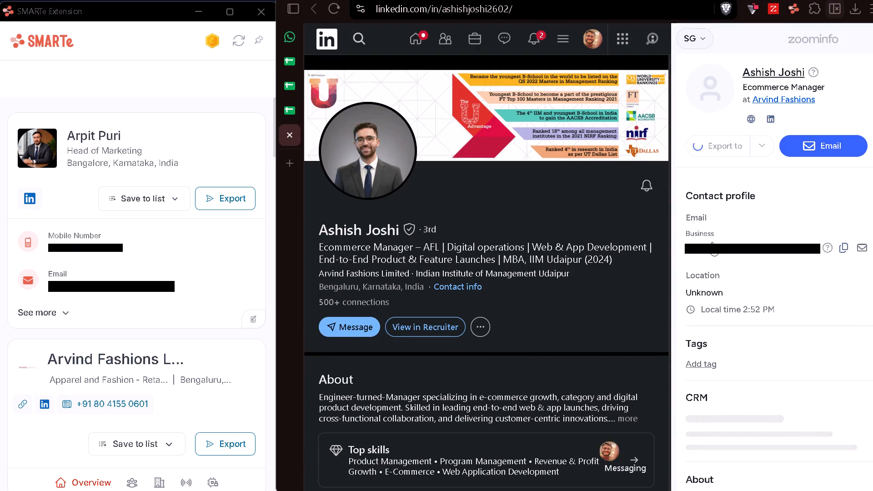
Copy the sixth contact's business email from ZoomInfo into D9 of the Contact Map.
{"action": "left_click", "coordinate": [843, 248]}
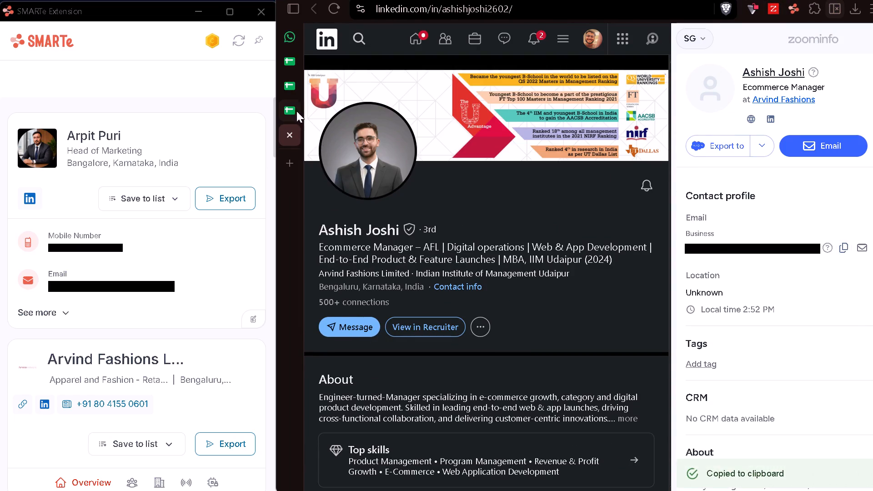
{"action": "left_click", "coordinate": [295, 110]}
{"action": "key", "text": "ctrl+v"}
{"action": "key", "text": "Right"}
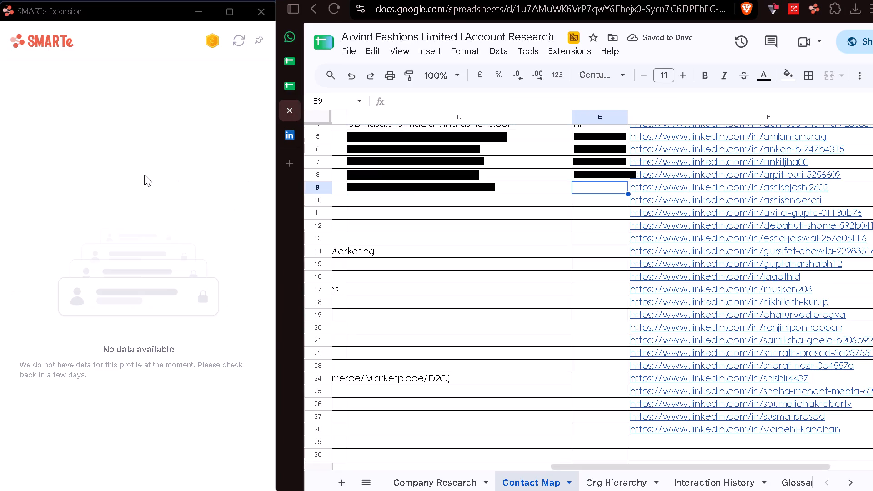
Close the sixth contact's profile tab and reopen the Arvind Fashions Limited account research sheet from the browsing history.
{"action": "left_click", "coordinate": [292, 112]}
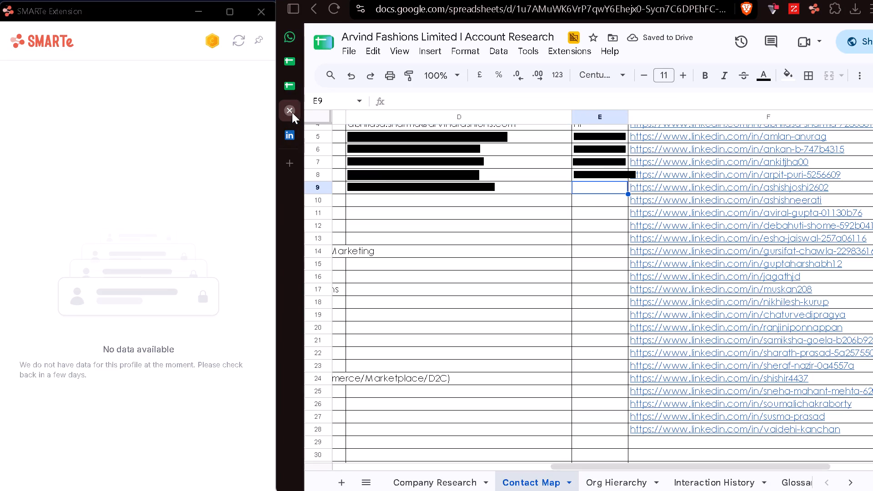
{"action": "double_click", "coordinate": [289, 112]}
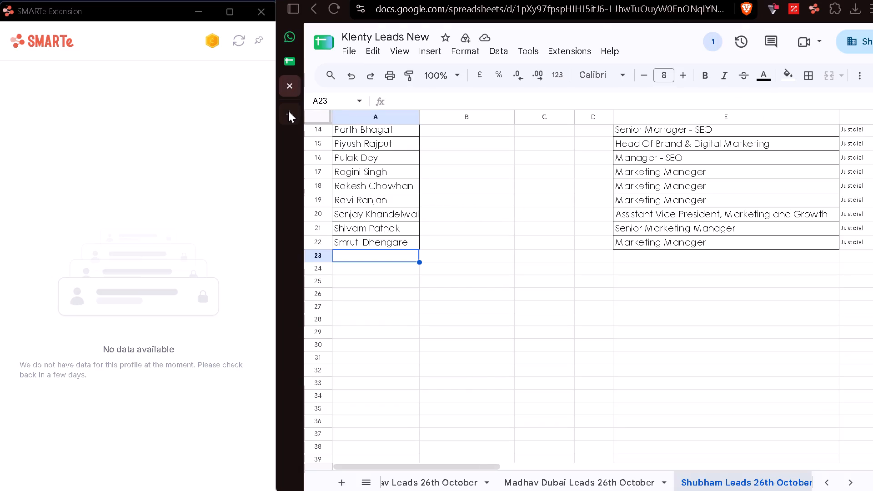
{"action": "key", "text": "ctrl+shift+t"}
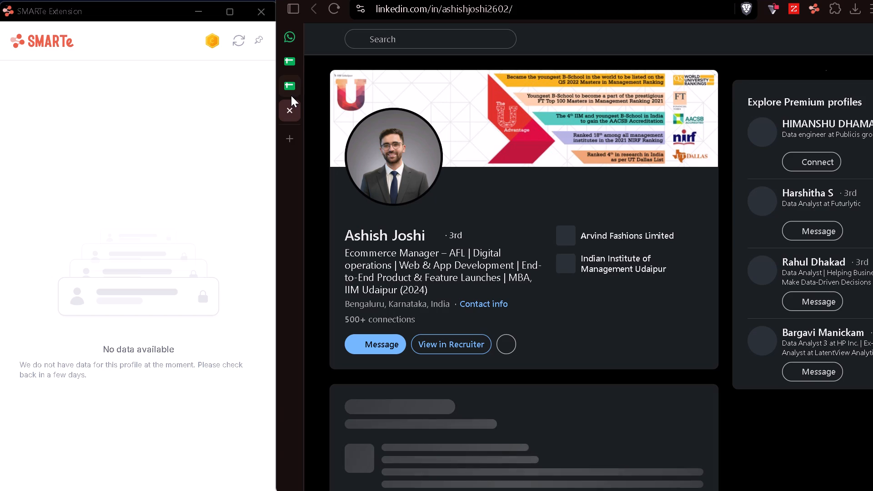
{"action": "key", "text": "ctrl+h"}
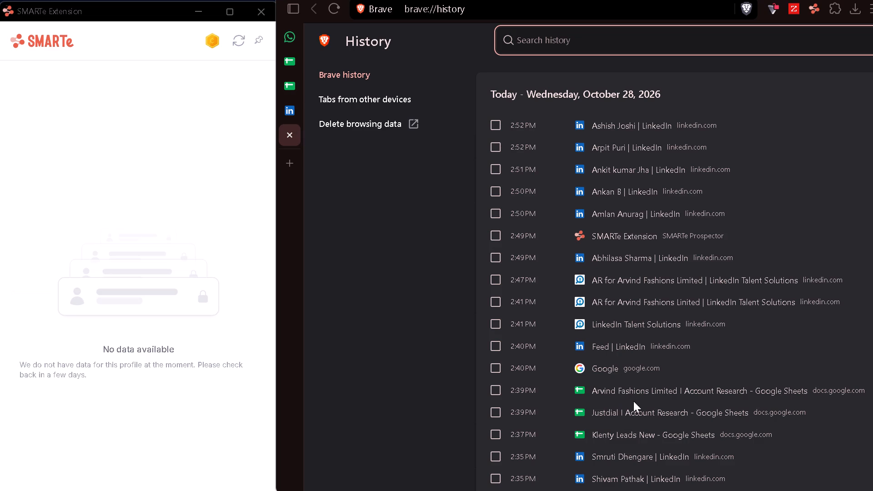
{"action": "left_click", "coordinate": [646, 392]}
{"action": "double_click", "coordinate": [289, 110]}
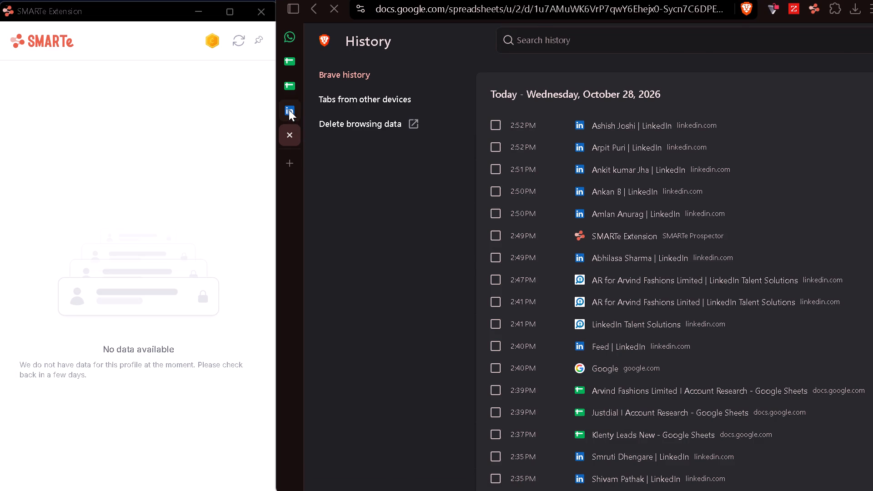
Enter nf as the sixth contact's phone in E9 of the Contact Map.
{"action": "scroll", "coordinate": [660, 230], "scroll_direction": "left", "scroll_amount": 1}
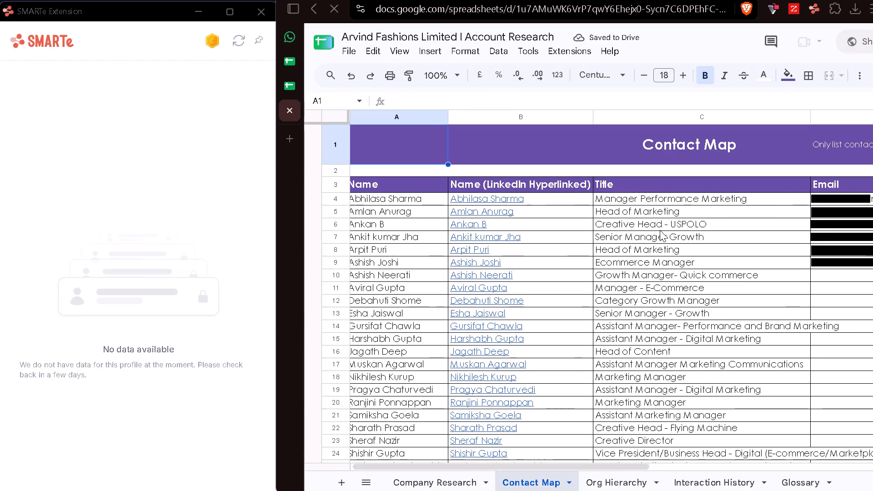
{"action": "scroll", "coordinate": [660, 230], "scroll_direction": "left", "scroll_amount": 2}
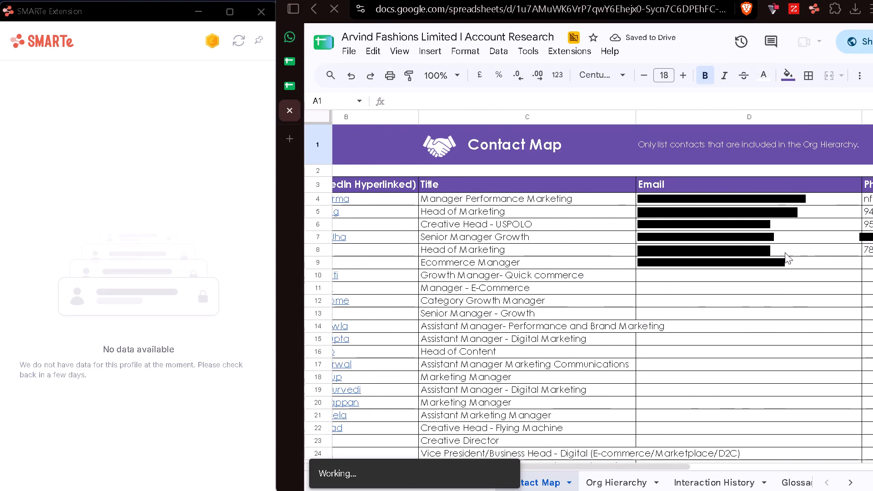
{"action": "scroll", "coordinate": [801, 252], "scroll_direction": "left", "scroll_amount": 3}
{"action": "left_click", "coordinate": [679, 263]}
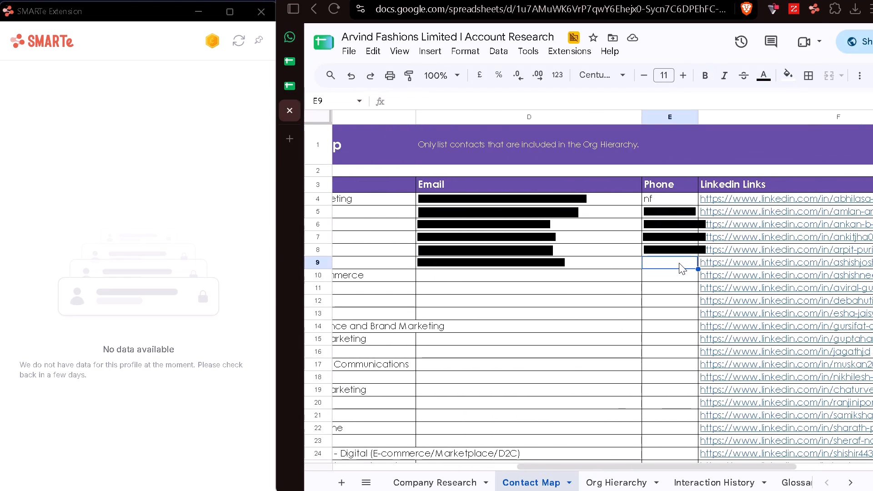
{"action": "type", "text": "nf"}
{"action": "key", "text": "Down"}
{"action": "key", "text": "Left"}
Open the LinkedIn profile linked in F10 and look it up in ZoomInfo.
{"action": "scroll", "coordinate": [511, 359], "scroll_direction": "down", "scroll_amount": 1}
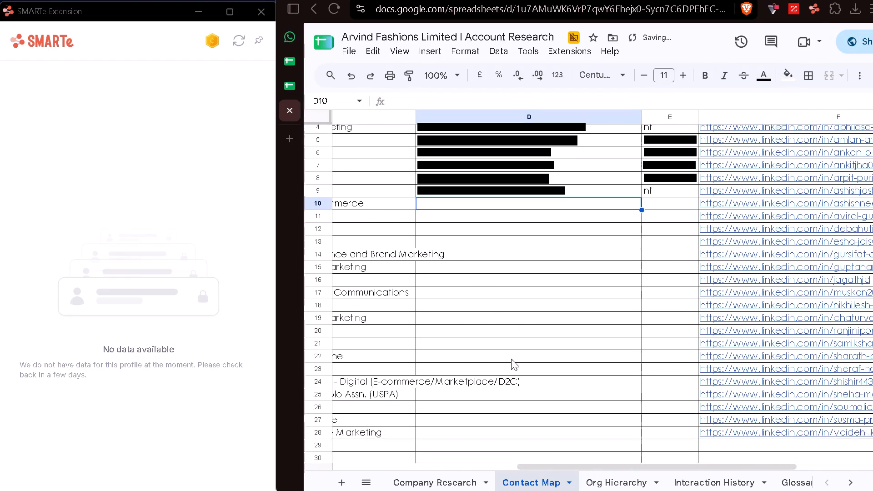
{"action": "scroll", "coordinate": [511, 359], "scroll_direction": "down", "scroll_amount": 1}
{"action": "scroll", "coordinate": [511, 359], "scroll_direction": "left", "scroll_amount": 1}
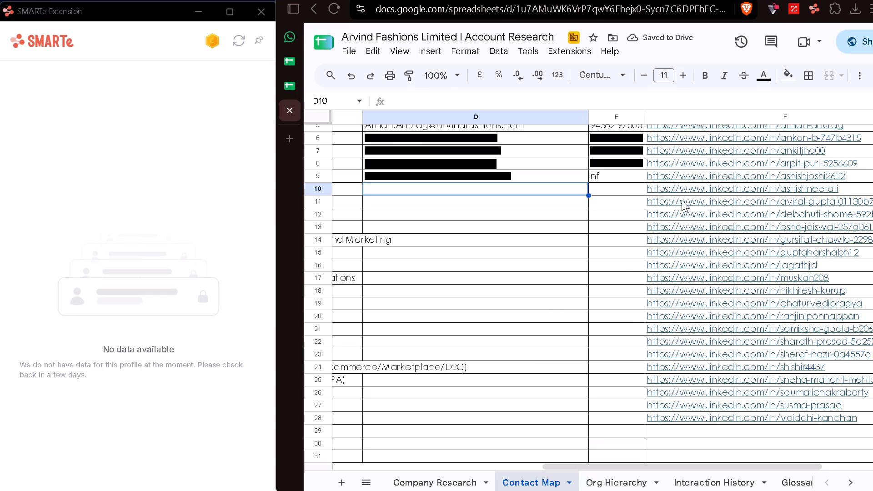
{"action": "left_click", "coordinate": [728, 215]}
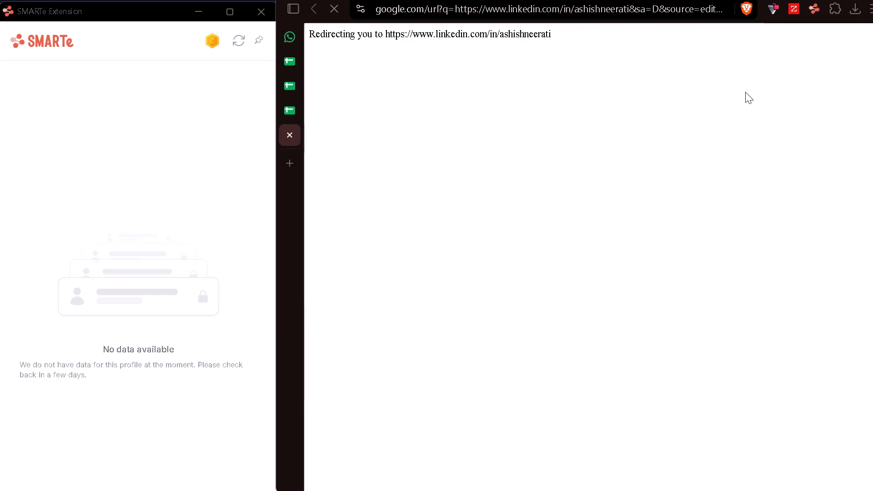
{"action": "left_click", "coordinate": [790, 6]}
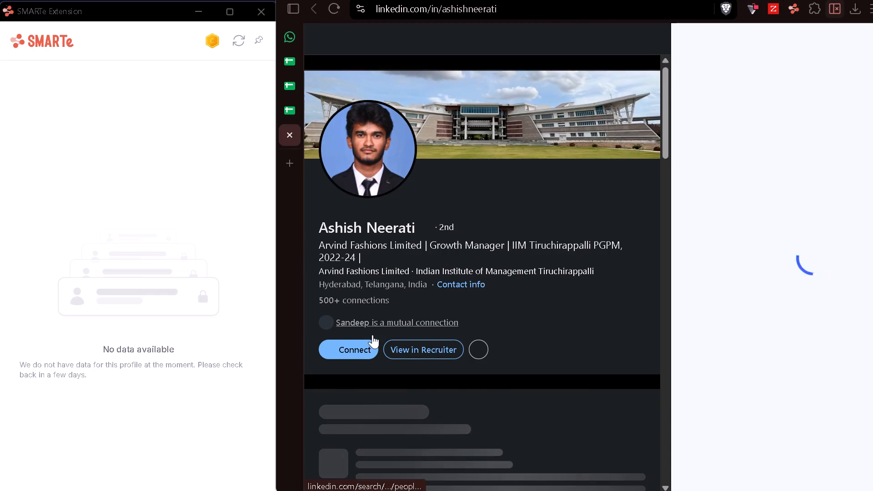
Send the seventh contact a LinkedIn connection request without a note.
{"action": "left_click", "coordinate": [357, 348]}
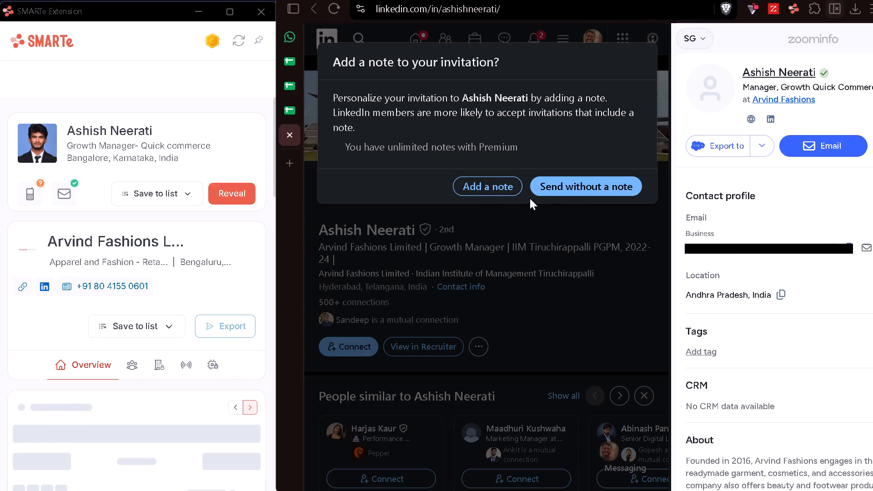
{"action": "left_click", "coordinate": [568, 191]}
Copy the seventh contact's business email from ZoomInfo into D10 of the Contact Map.
{"action": "left_click", "coordinate": [848, 247]}
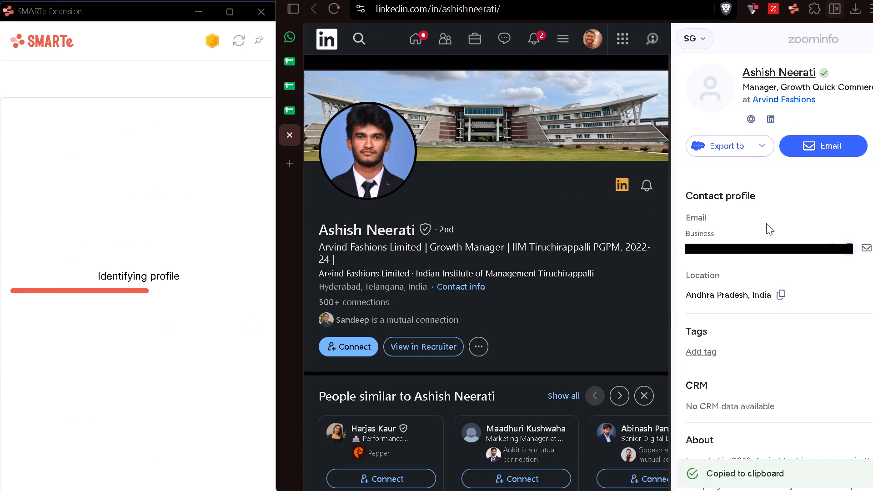
{"action": "left_click", "coordinate": [294, 109]}
{"action": "key", "text": "ctrl+v"}
{"action": "key", "text": "Right"}
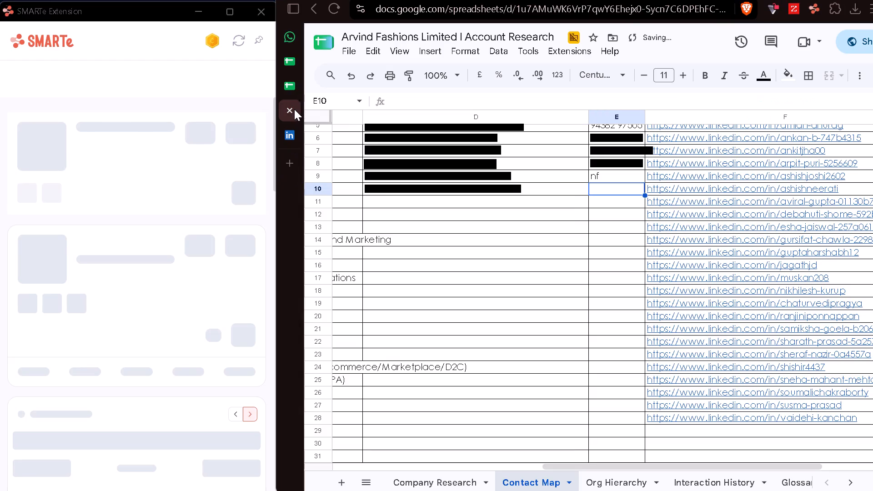
Reveal the seventh contact's details in SMARTe, enter nf as the phone in E10, and close the profile tab.
{"action": "left_click", "coordinate": [236, 196]}
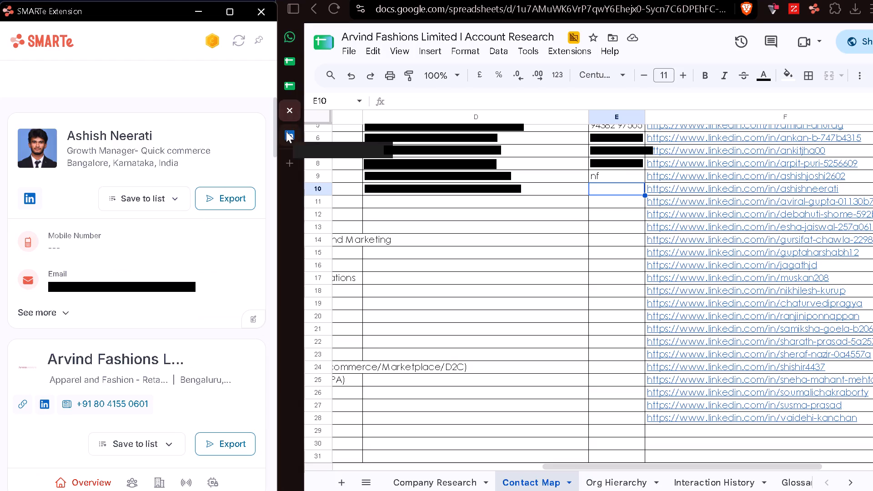
{"action": "type", "text": "nf"}
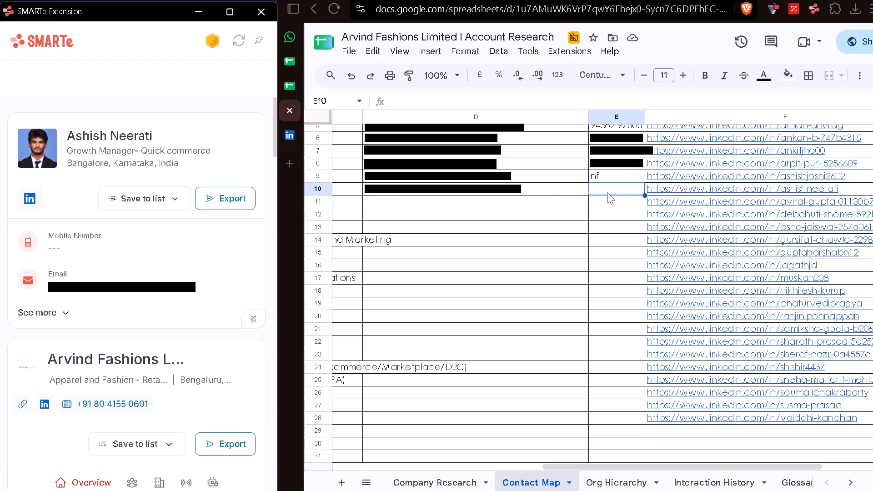
{"action": "left_click", "coordinate": [607, 192]}
{"action": "type", "text": "nf"}
{"action": "key", "text": "Down"}
{"action": "key", "text": "Left"}
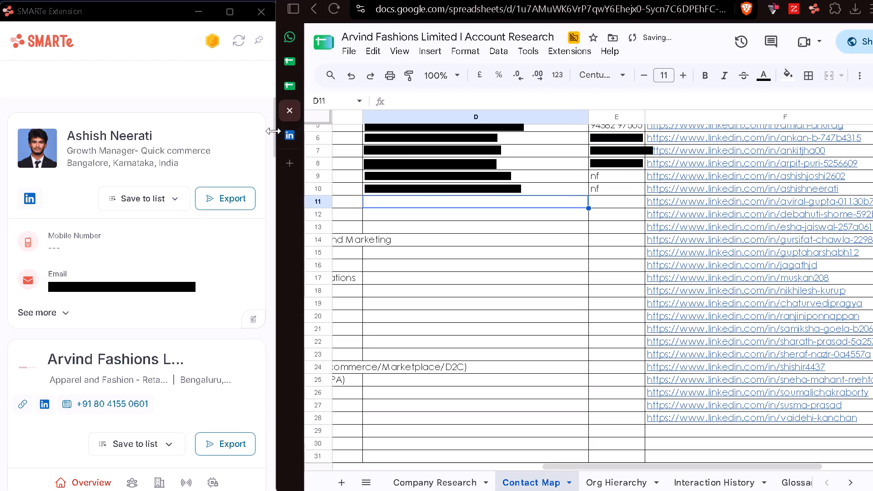
{"action": "double_click", "coordinate": [292, 135]}
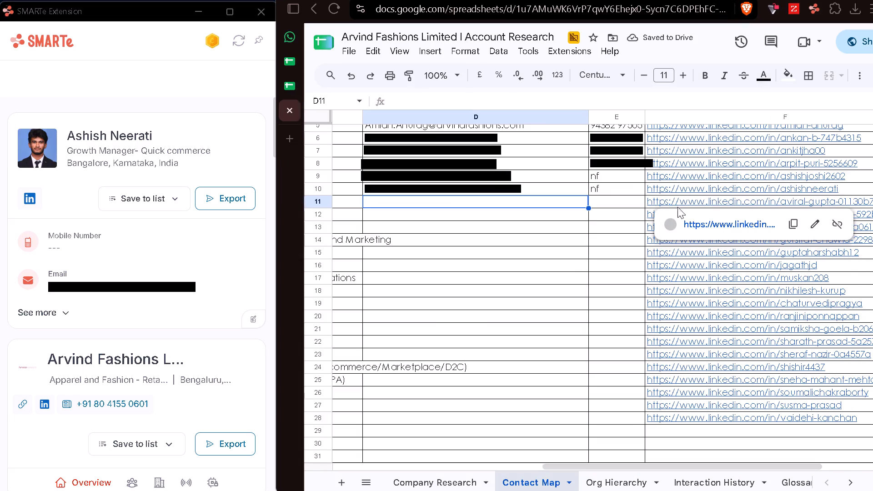
Open the LinkedIn profile linked in F11 and send a connection request without a note.
{"action": "left_click", "coordinate": [706, 226]}
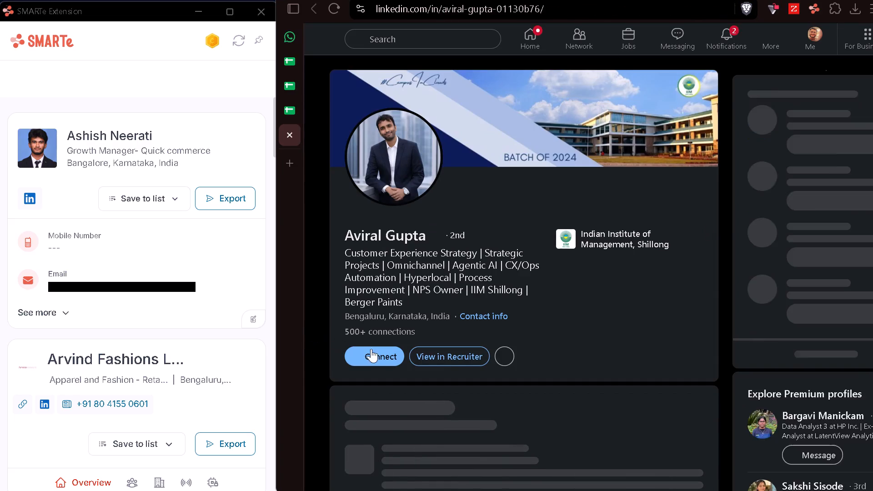
{"action": "left_click", "coordinate": [377, 354]}
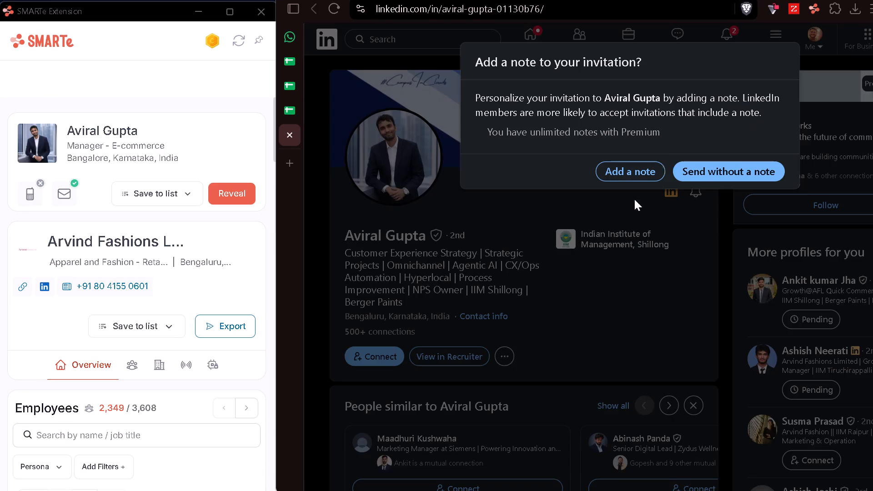
{"action": "left_click", "coordinate": [743, 167]}
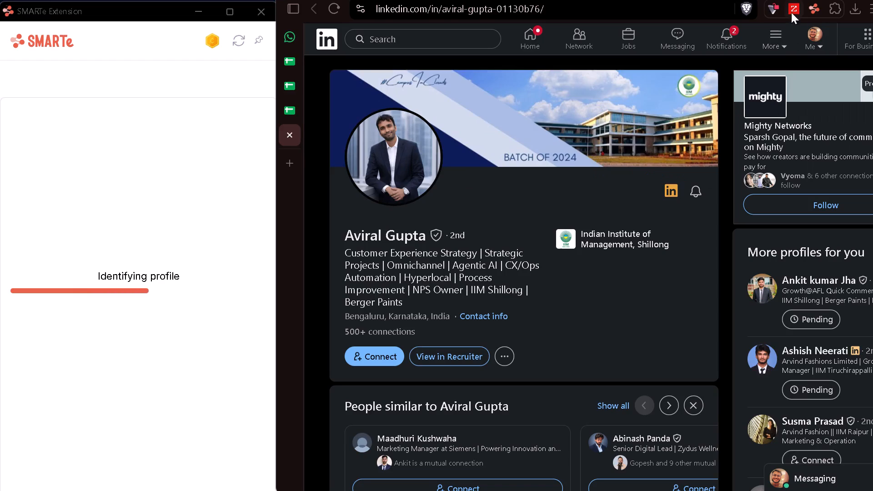
Look up the eighth contact in ZoomInfo and SMARTe, copying the ZoomInfo business email into D11.
{"action": "left_click", "coordinate": [791, 11]}
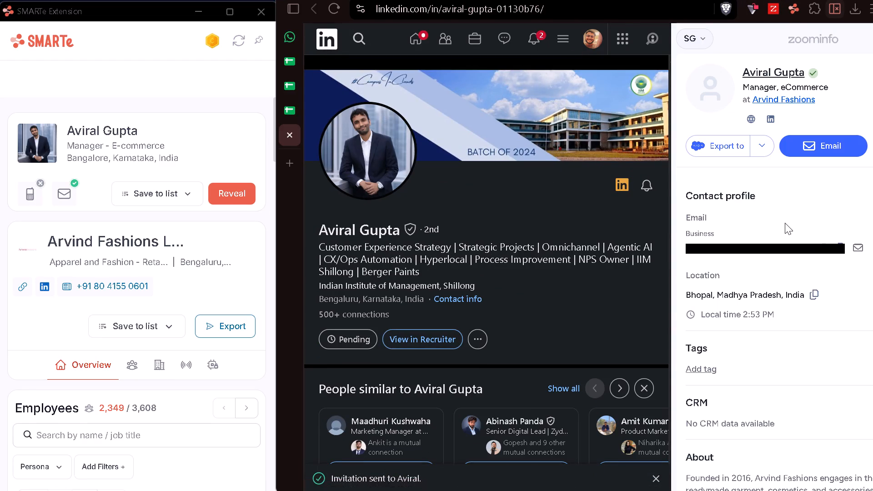
{"action": "left_click", "coordinate": [837, 250]}
{"action": "left_click", "coordinate": [215, 191]}
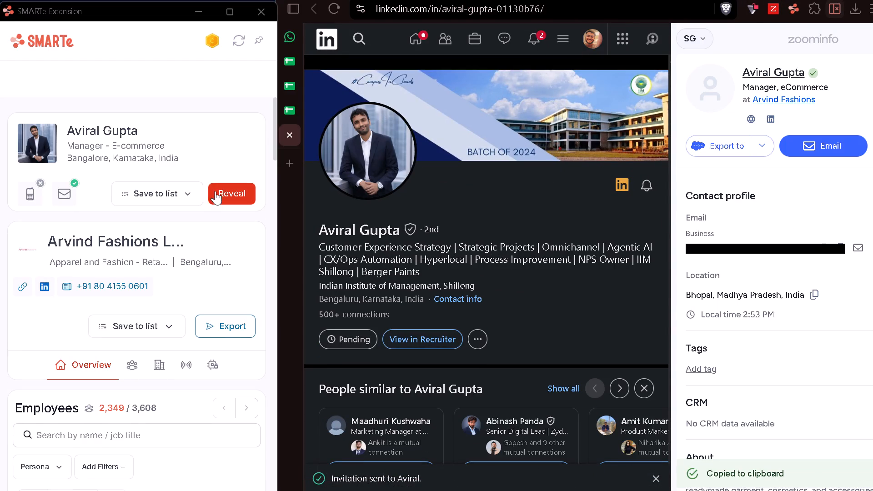
{"action": "left_click", "coordinate": [288, 112]}
{"action": "key", "text": "ctrl+v"}
{"action": "key", "text": "Right"}
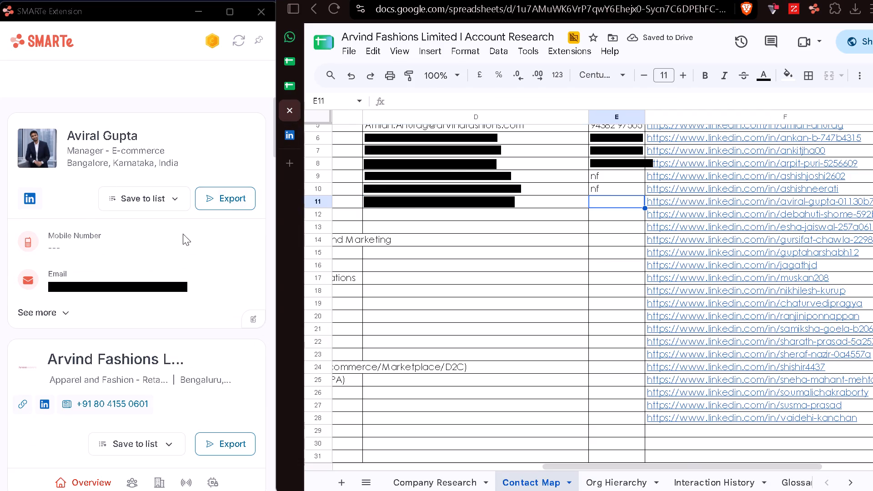
Close the eighth contact's profile tab and enter nf as the phone in E11.
{"action": "double_click", "coordinate": [293, 135]}
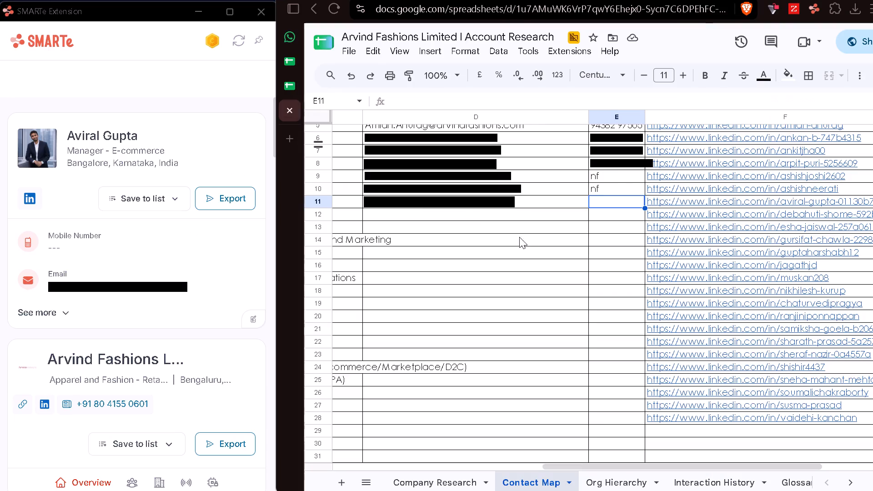
{"action": "type", "text": "nf"}
{"action": "key", "text": "Down"}
{"action": "key", "text": "Left"}
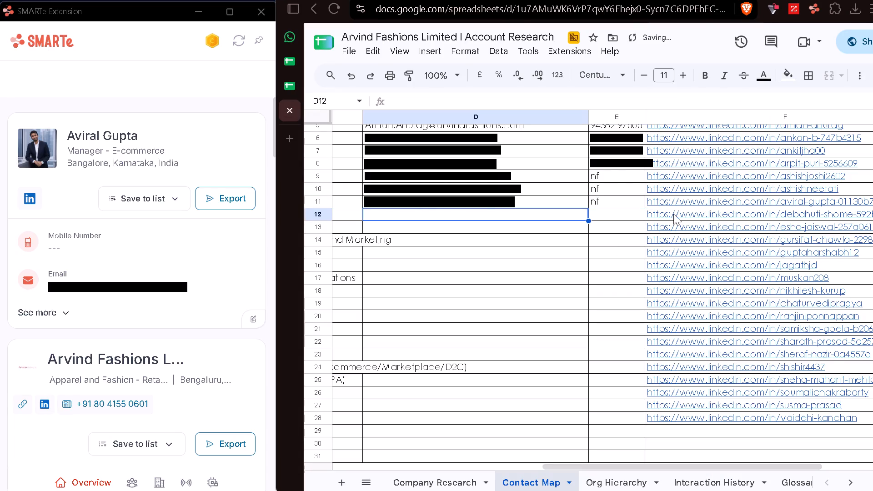
Open the LinkedIn profile linked in F12, copy its ZoomInfo business email, and send a connection request without a note.
{"action": "left_click", "coordinate": [706, 234]}
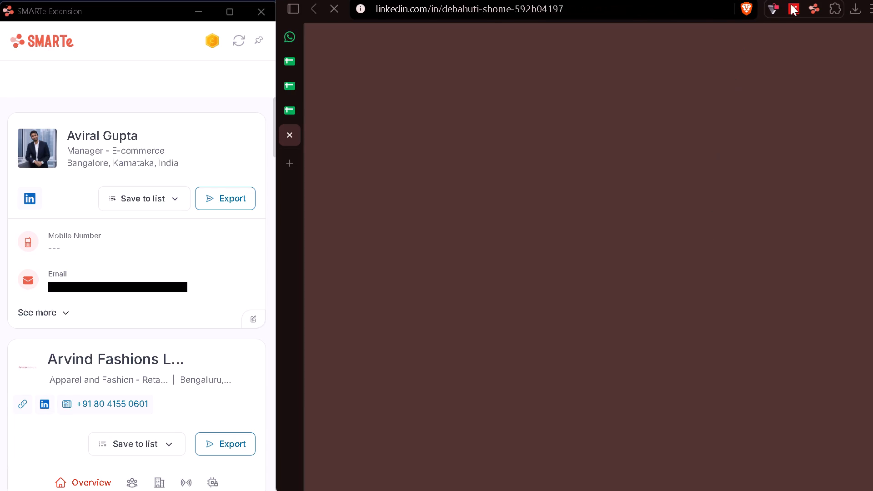
{"action": "left_click", "coordinate": [791, 4]}
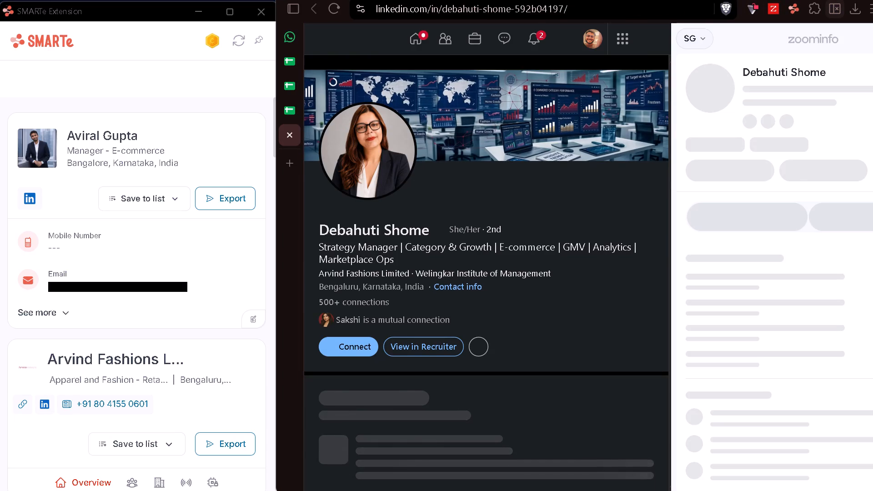
{"action": "left_click", "coordinate": [352, 346]}
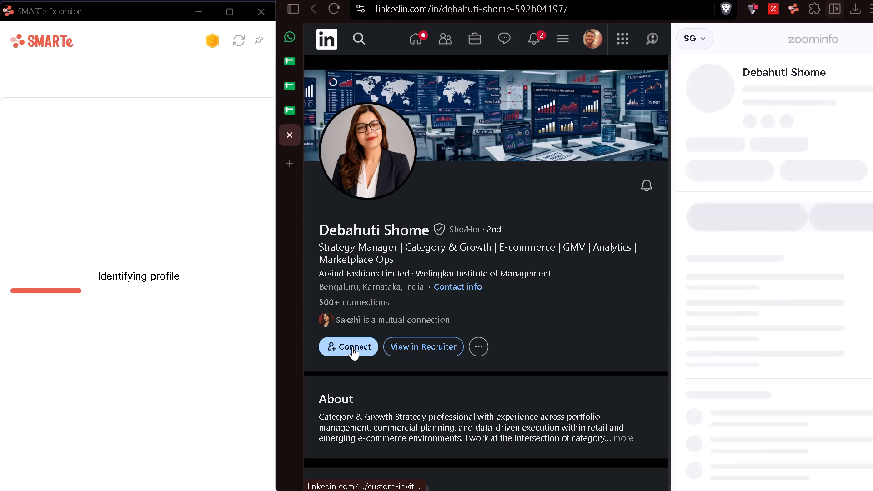
{"action": "left_click", "coordinate": [853, 247]}
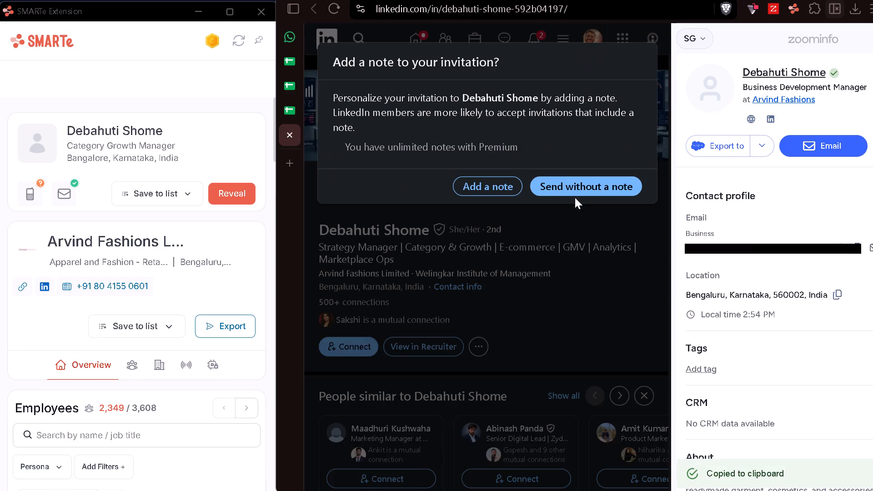
{"action": "left_click", "coordinate": [587, 190]}
Reveal the row 12 contact's details in SMARTe and paste the ZoomInfo business email into D12.
{"action": "scroll", "coordinate": [487, 372], "scroll_direction": "down", "scroll_amount": 3}
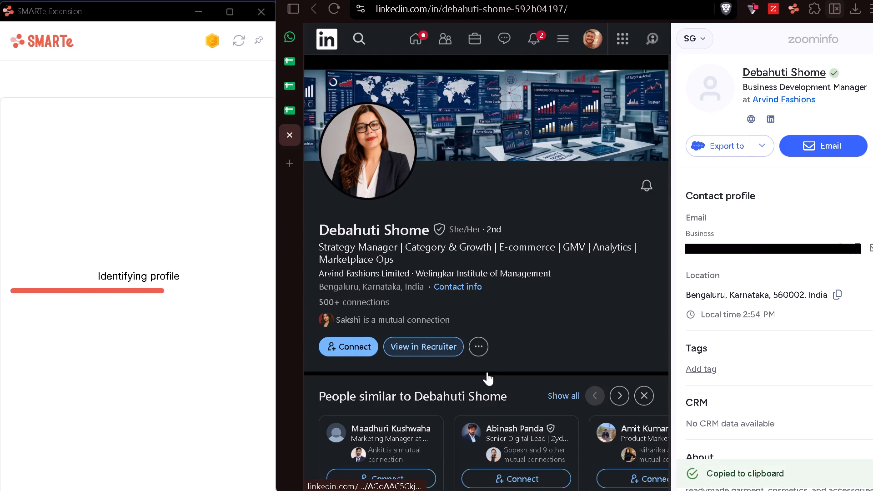
{"action": "scroll", "coordinate": [487, 372], "scroll_direction": "down", "scroll_amount": 7}
{"action": "scroll", "coordinate": [487, 372], "scroll_direction": "up", "scroll_amount": 9}
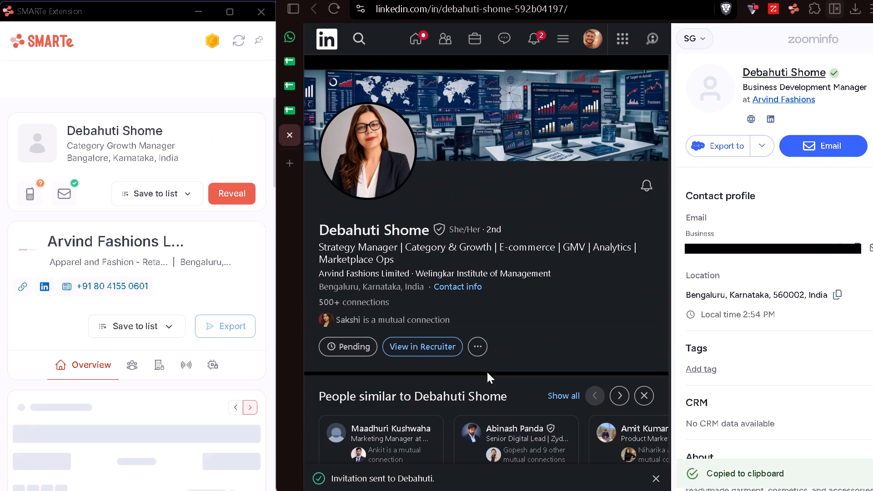
{"action": "scroll", "coordinate": [487, 372], "scroll_direction": "up", "scroll_amount": 2}
{"action": "left_click", "coordinate": [231, 195]}
{"action": "left_click", "coordinate": [288, 116]}
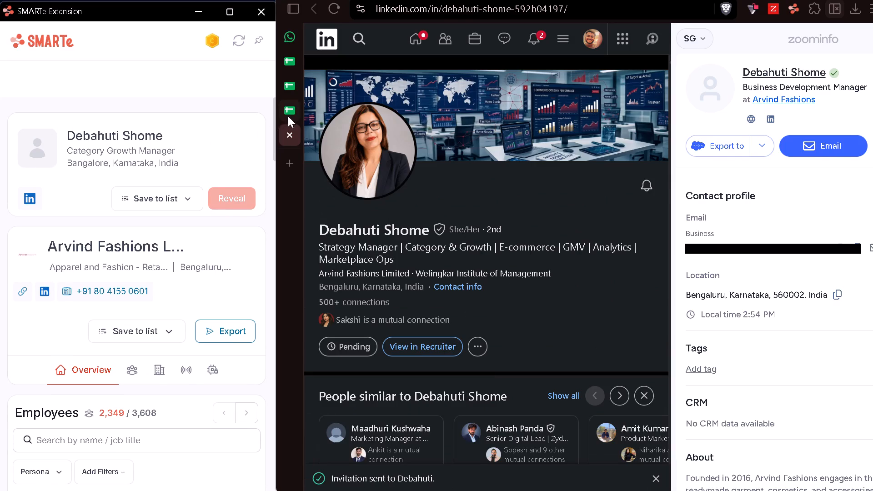
{"action": "key", "text": "ctrl+v"}
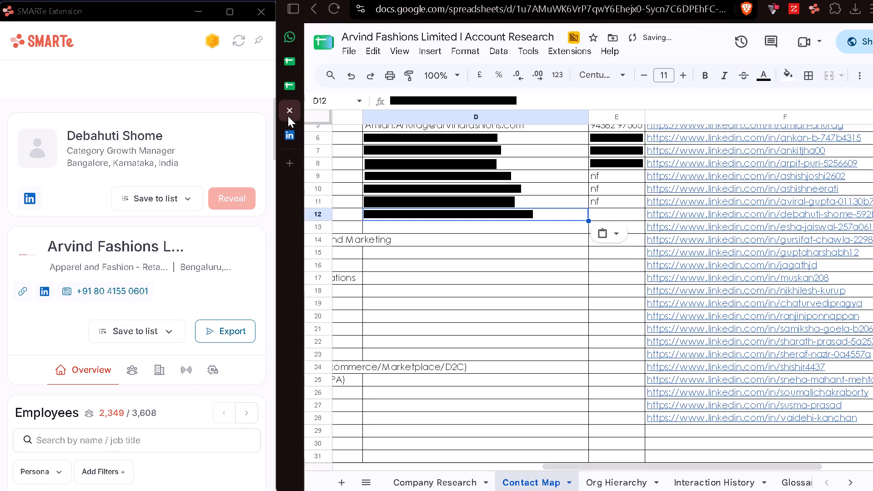
Enter nf as the phone in E12 and close the row 12 contact's profile tab.
{"action": "key", "text": "Right"}
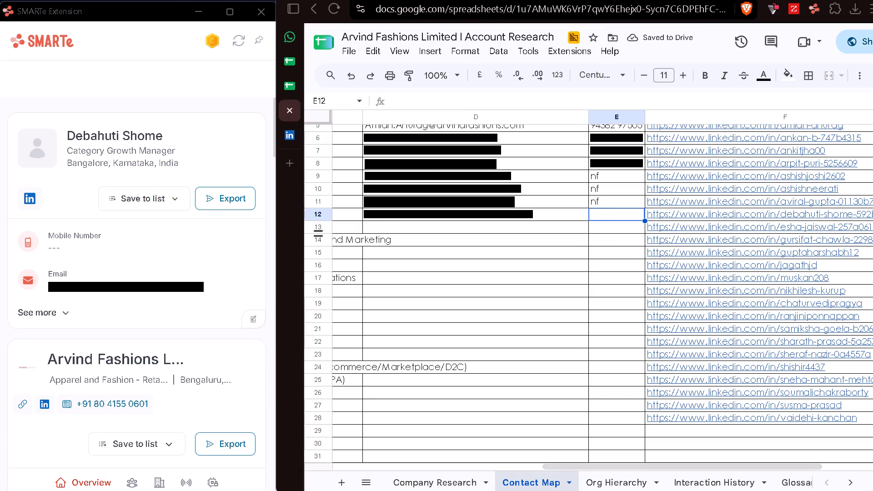
{"action": "type", "text": "nf"}
{"action": "key", "text": "Down"}
{"action": "key", "text": "Left"}
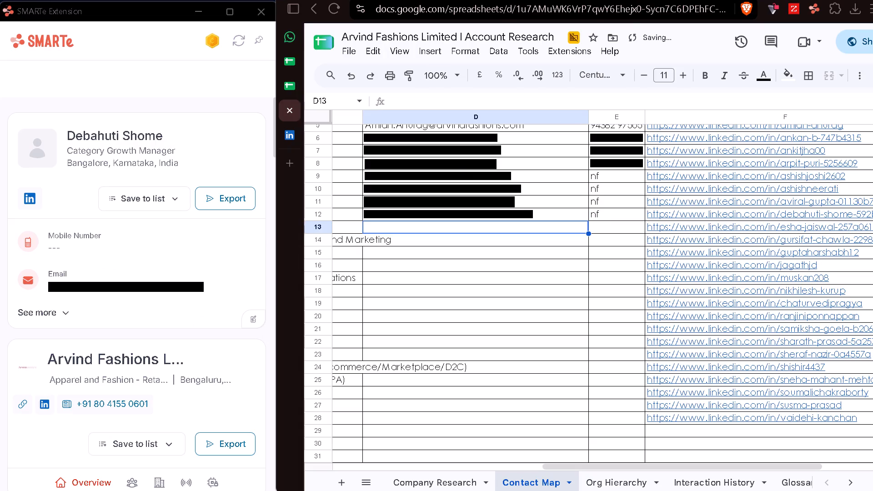
{"action": "left_click", "coordinate": [286, 138]}
{"action": "left_click", "coordinate": [294, 132]}
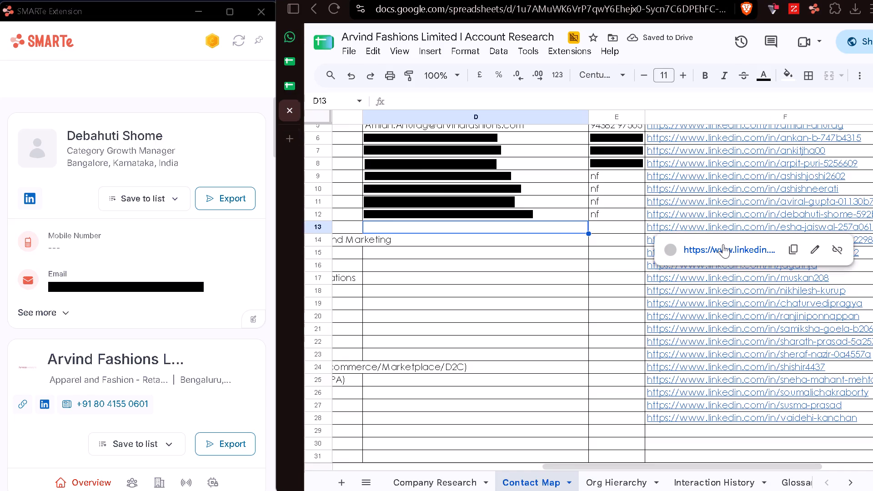
Open the LinkedIn profile linked in F13 with ZoomInfo alongside and send a connection request without a note.
{"action": "left_click", "coordinate": [723, 245]}
{"action": "left_click", "coordinate": [793, 9]}
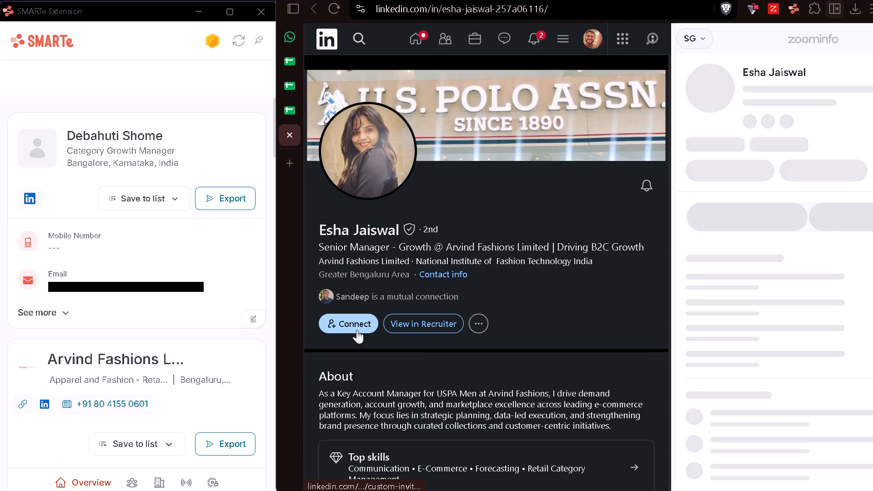
{"action": "left_click", "coordinate": [357, 330]}
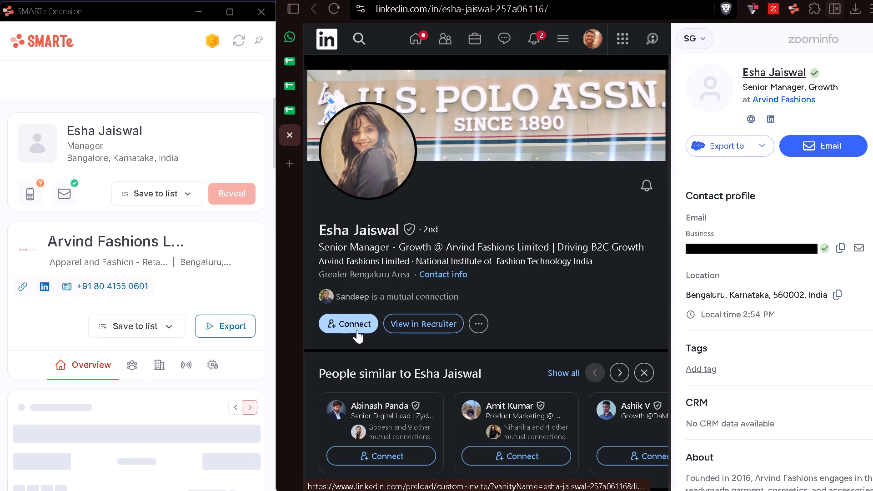
{"action": "left_click", "coordinate": [570, 176]}
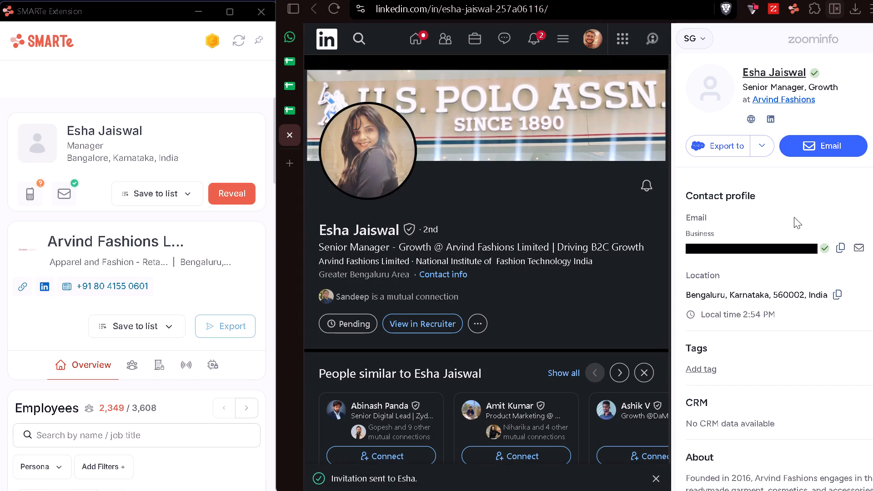
Copy the row 13 contact's ZoomInfo business email into D13 and reveal the contact's details in SMARTe.
{"action": "left_click", "coordinate": [843, 250]}
{"action": "left_click", "coordinate": [226, 197]}
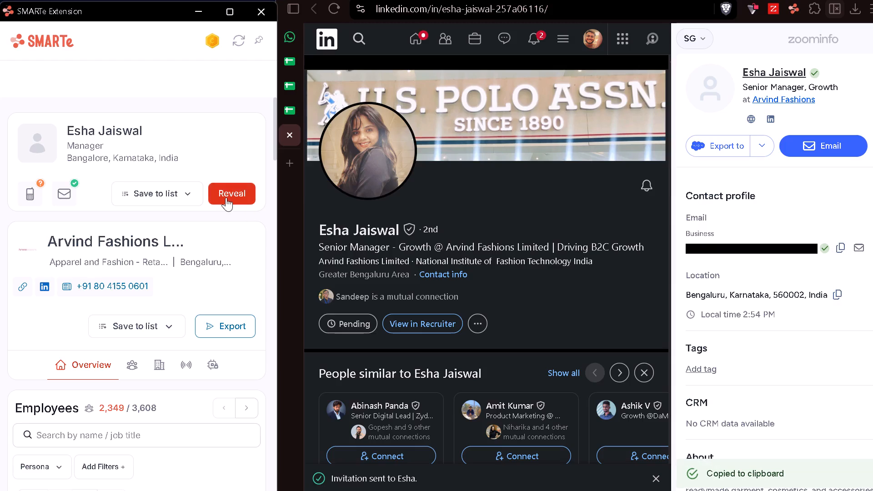
{"action": "left_click", "coordinate": [287, 110]}
{"action": "key", "text": "ctrl+v"}
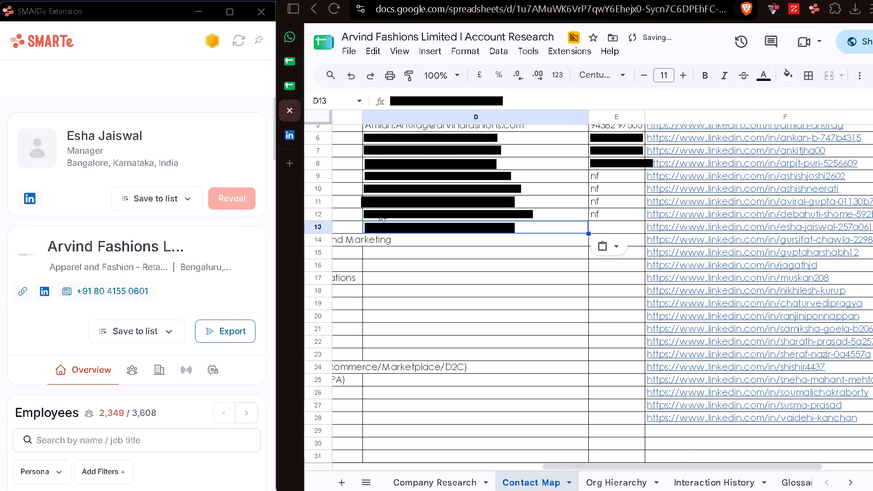
Close the row 13 contact's profile tab and enter nf as the phone in E13.
{"action": "key", "text": "Right"}
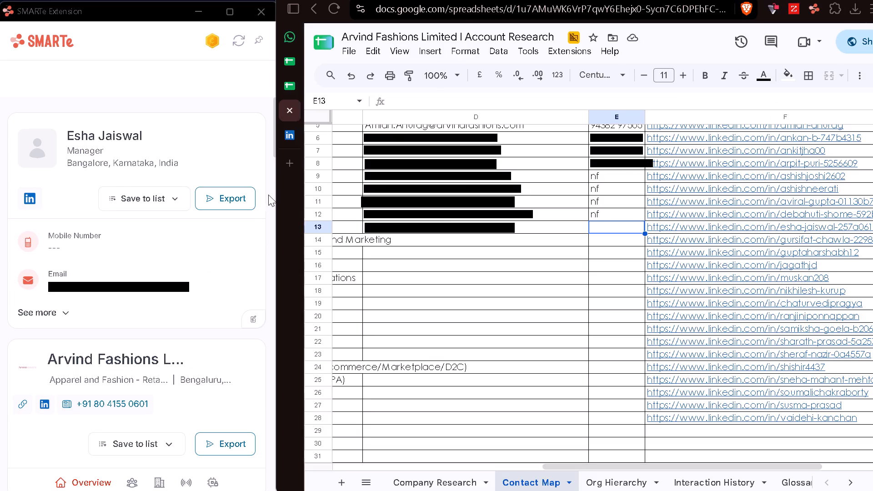
{"action": "left_click", "coordinate": [289, 134]}
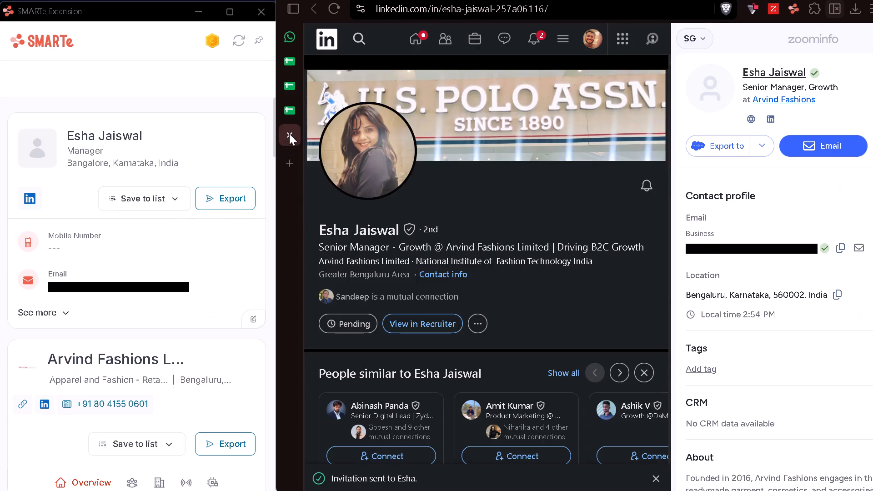
{"action": "scroll", "coordinate": [402, 393], "scroll_direction": "down", "scroll_amount": 8}
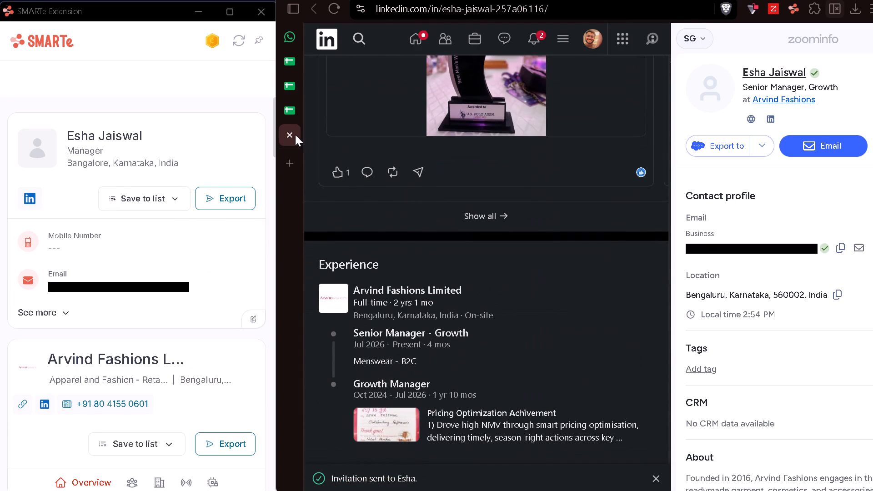
{"action": "left_click", "coordinate": [292, 133]}
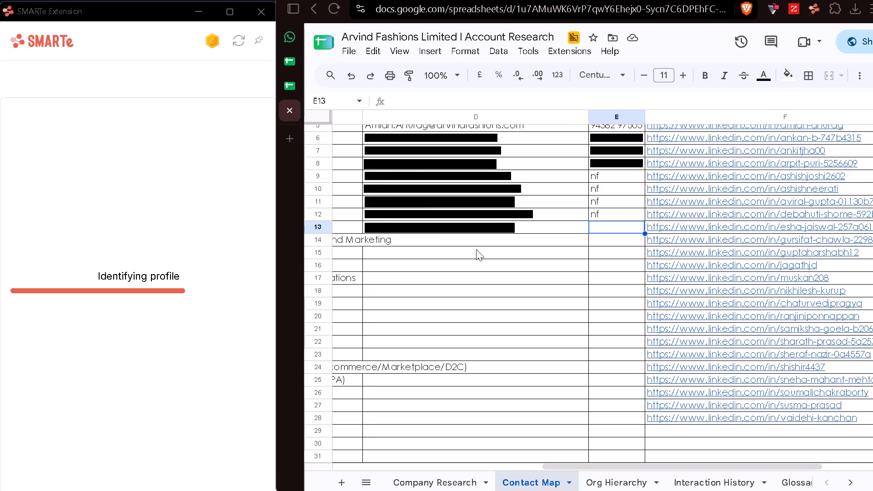
{"action": "type", "text": "nf"}
{"action": "key", "text": "Down"}
{"action": "key", "text": "Left"}
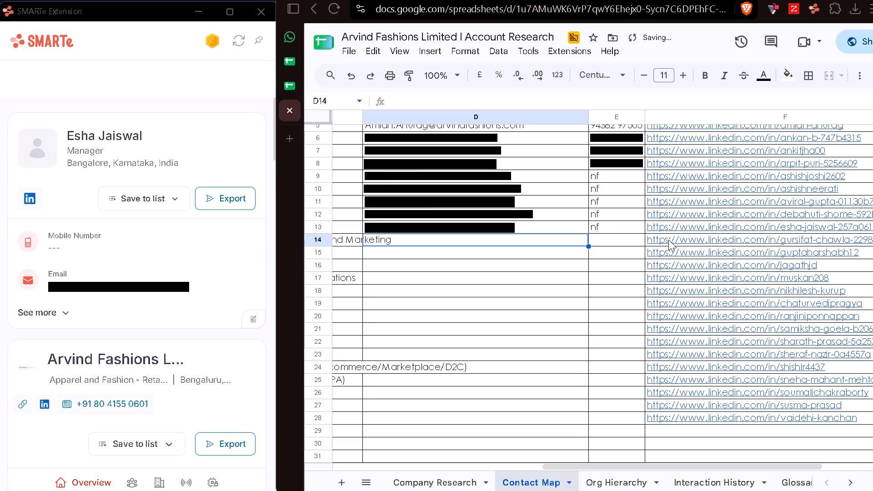
Open the LinkedIn profile linked in F14 and copy the contact's ZoomInfo business email into D14.
{"action": "left_click", "coordinate": [723, 260]}
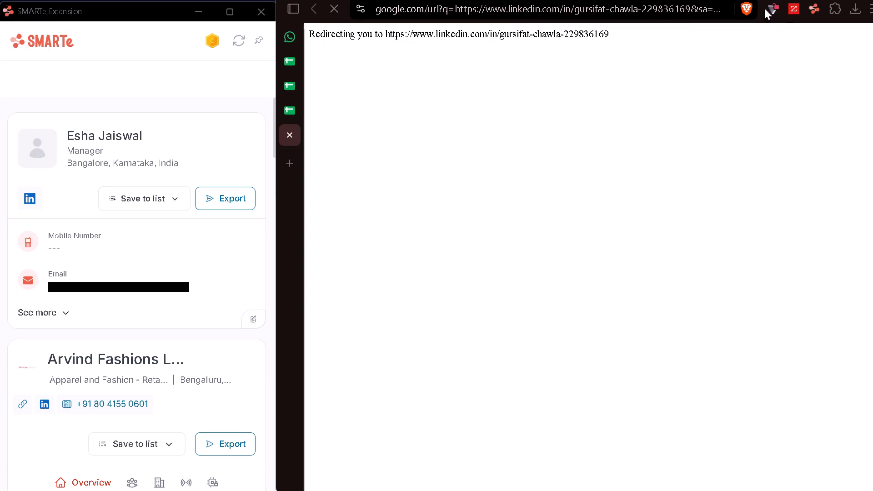
{"action": "left_click", "coordinate": [788, 11]}
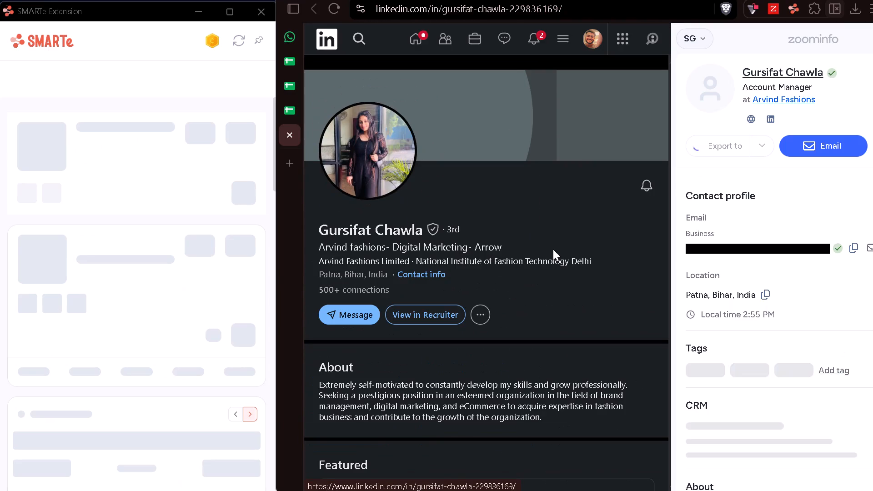
{"action": "left_click", "coordinate": [852, 247]}
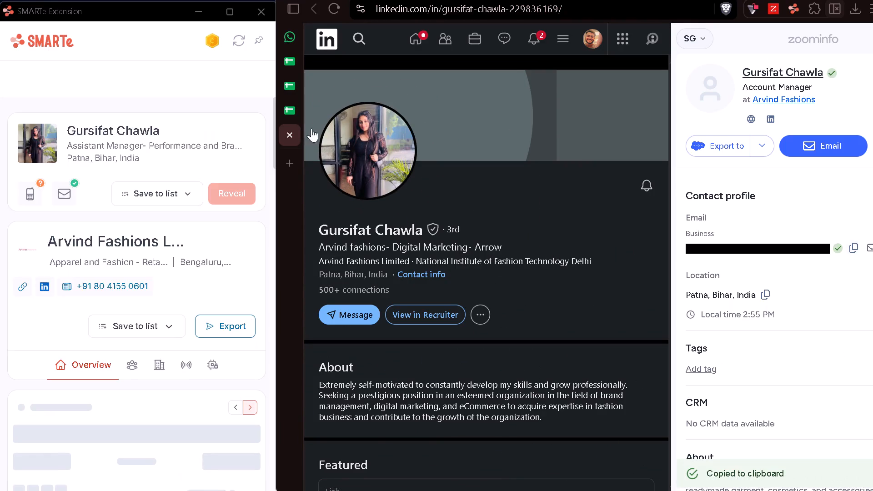
{"action": "left_click", "coordinate": [291, 112]}
{"action": "key", "text": "ctrl+v"}
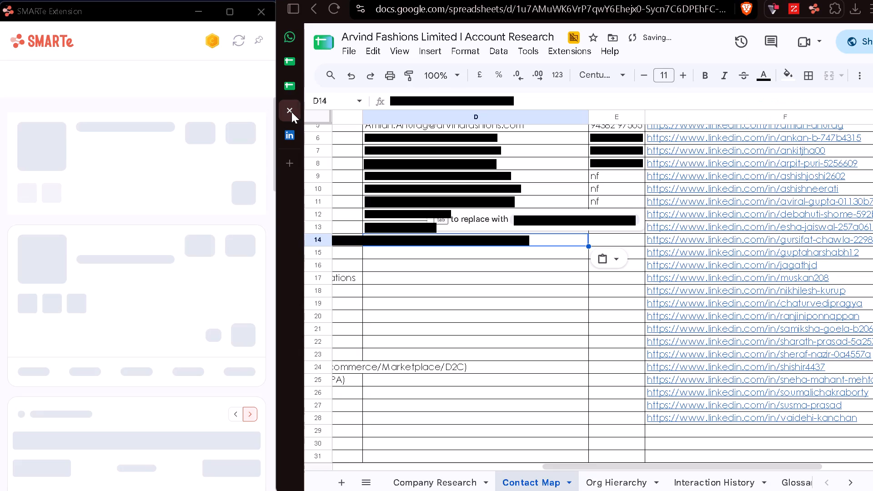
Reveal the row 14 contact's details in SMARTe, close the profile tab, and enter nf as the phone in E14.
{"action": "left_click", "coordinate": [224, 199]}
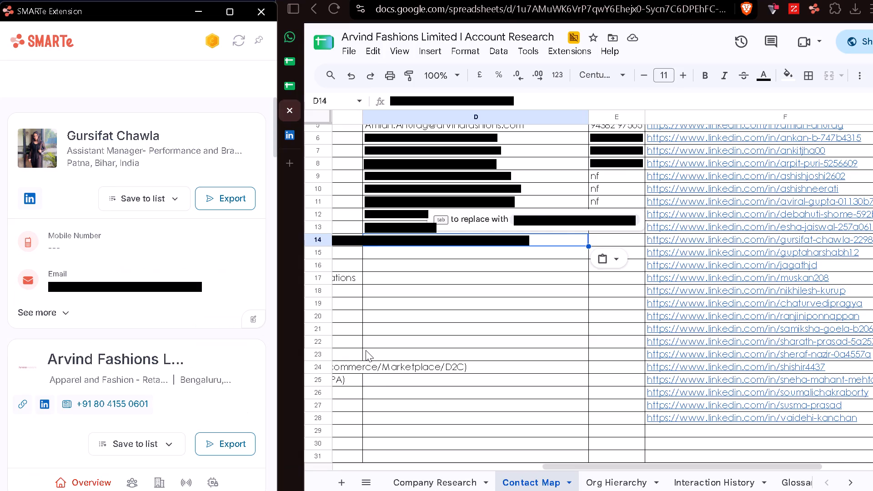
{"action": "left_click", "coordinate": [288, 133]}
{"action": "left_click", "coordinate": [288, 133]}
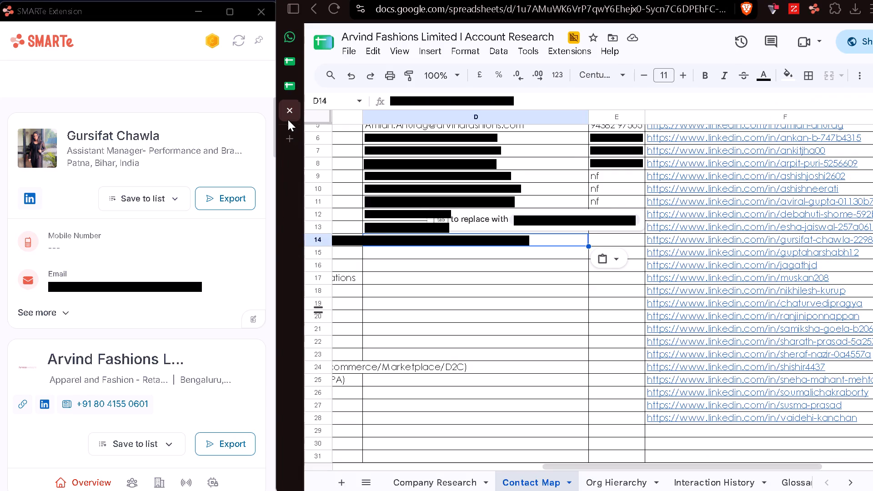
{"action": "left_click", "coordinate": [605, 243]}
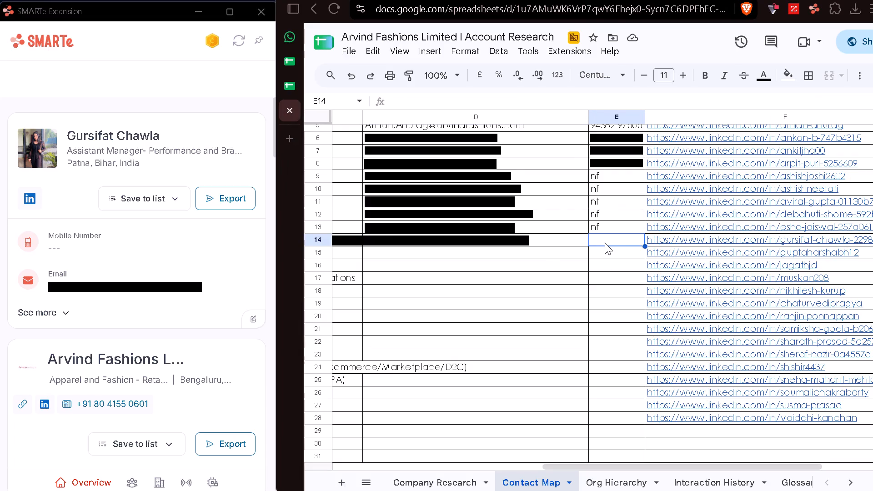
{"action": "type", "text": "nf"}
{"action": "key", "text": "Left"}
{"action": "key", "text": "Down"}
Open the LinkedIn profile linked in F15 and copy the contact's ZoomInfo business email into D15.
{"action": "scroll", "coordinate": [605, 243], "scroll_direction": "down", "scroll_amount": 1}
{"action": "left_click", "coordinate": [731, 212]}
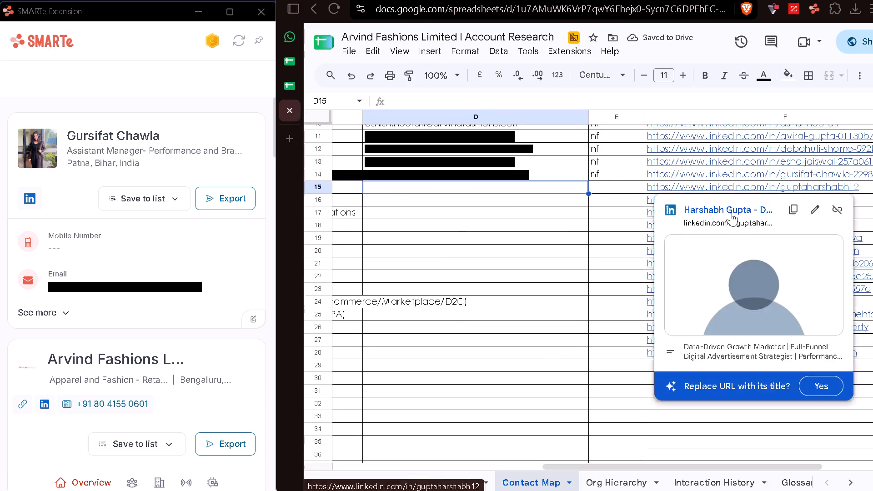
{"action": "left_click_drag", "start_coordinate": [793, 19], "coordinate": [793, 12]}
{"action": "left_click", "coordinate": [793, 12]}
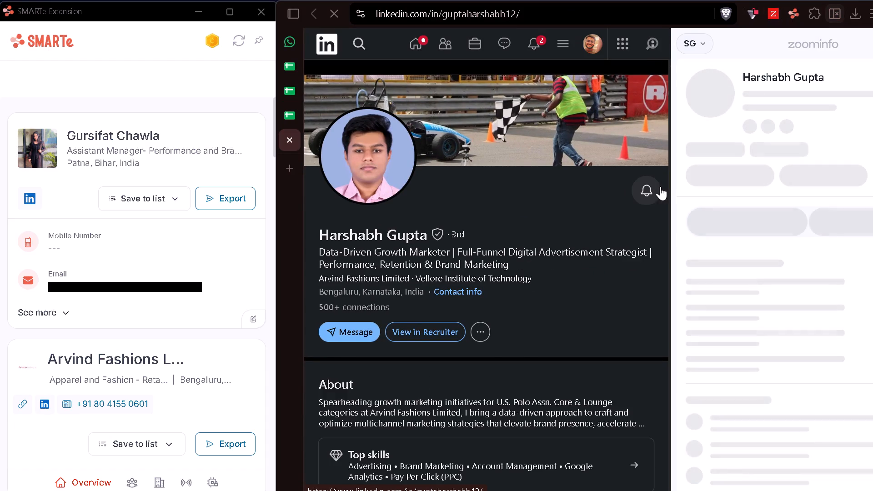
{"action": "left_click", "coordinate": [852, 253]}
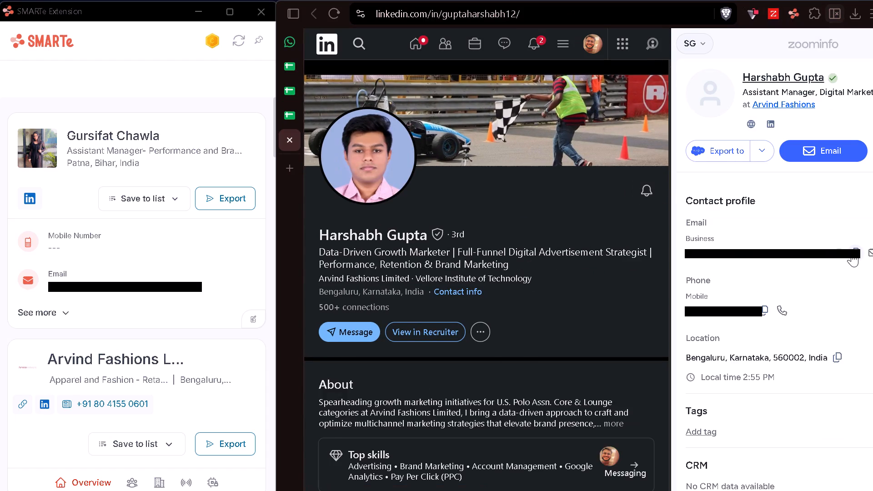
{"action": "left_click", "coordinate": [287, 115]}
{"action": "key", "text": "ctrl+v"}
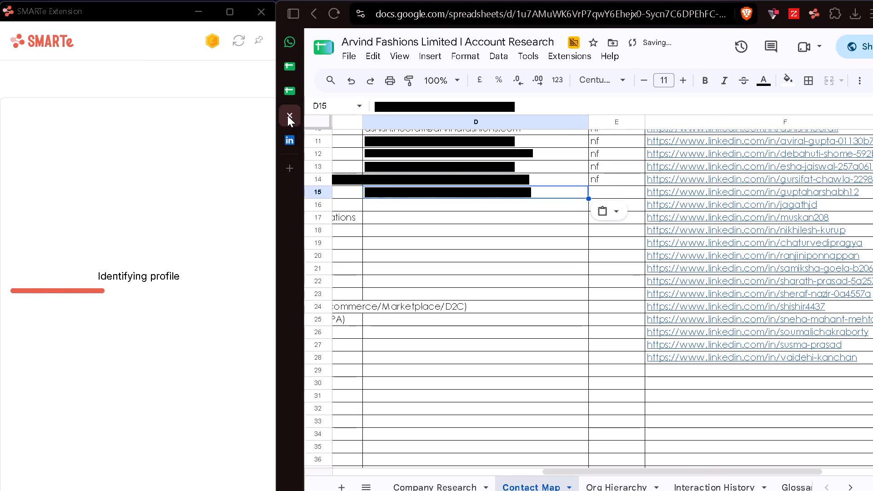
Copy the row 15 contact's ZoomInfo mobile number into E15, closing the profile tab.
{"action": "left_click", "coordinate": [291, 135]}
{"action": "left_click", "coordinate": [763, 311]}
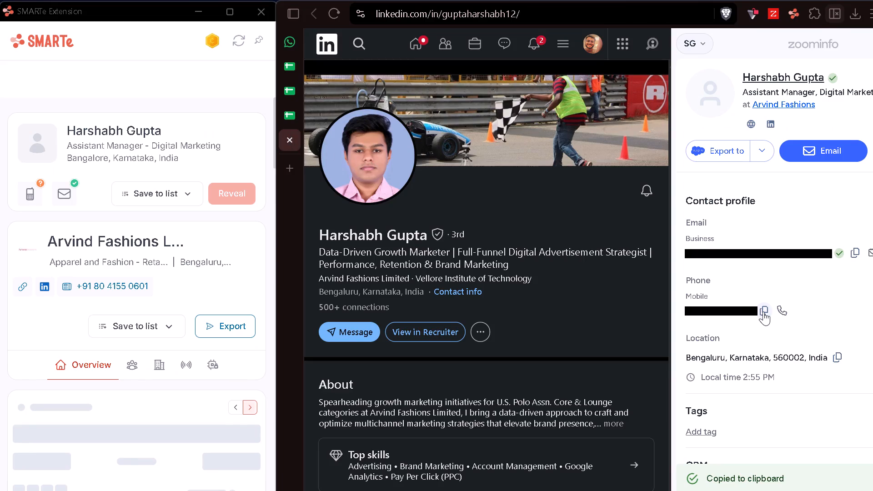
{"action": "left_click", "coordinate": [291, 139]}
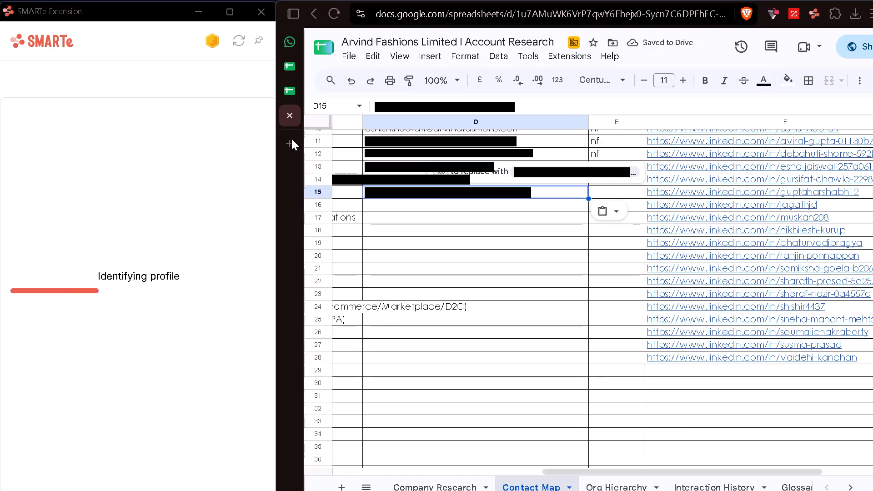
{"action": "key", "text": "Right"}
{"action": "key", "text": "ctrl+v"}
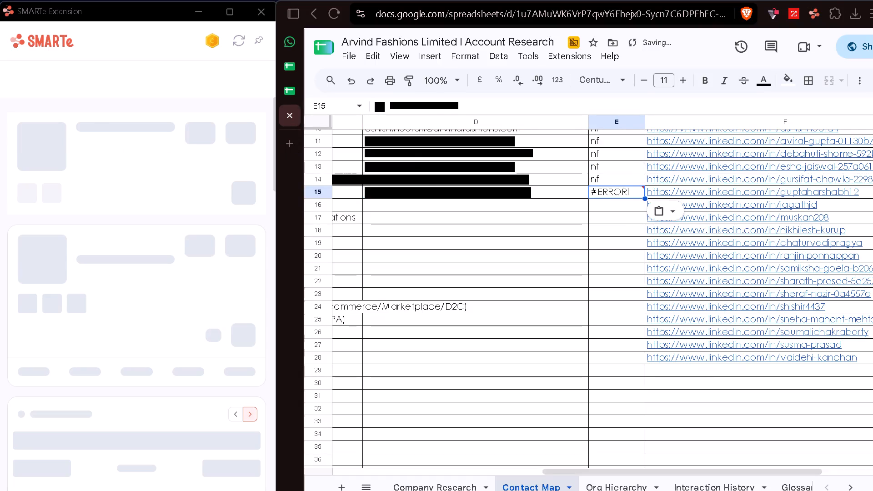
Remove the extra leading characters from the mobile number in E15 to correct the formula error.
{"action": "left_click", "coordinate": [408, 104]}
{"action": "key", "text": "BackSpace"}
{"action": "key", "text": "BackSpace"}
{"action": "key", "text": "BackSpace"}
{"action": "key", "text": "BackSpace"}
{"action": "key", "text": "BackSpace"}
{"action": "key", "text": "BackSpace"}
{"action": "key", "text": "BackSpace"}
{"action": "key", "text": "BackSpace"}
{"action": "key", "text": "BackSpace"}
{"action": "key", "text": "BackSpace"}
{"action": "left_click", "coordinate": [406, 201]}
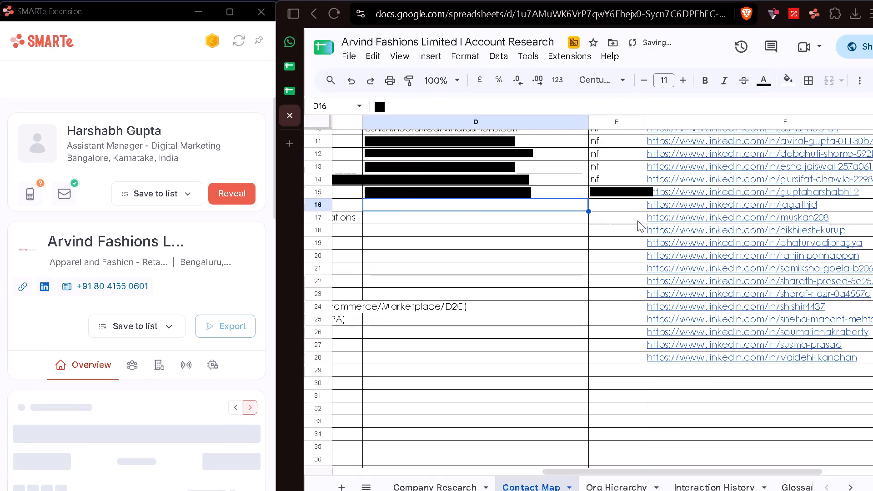
Open the LinkedIn profile linked in F16 and copy the contact's ZoomInfo business email into D16.
{"action": "left_click", "coordinate": [704, 221]}
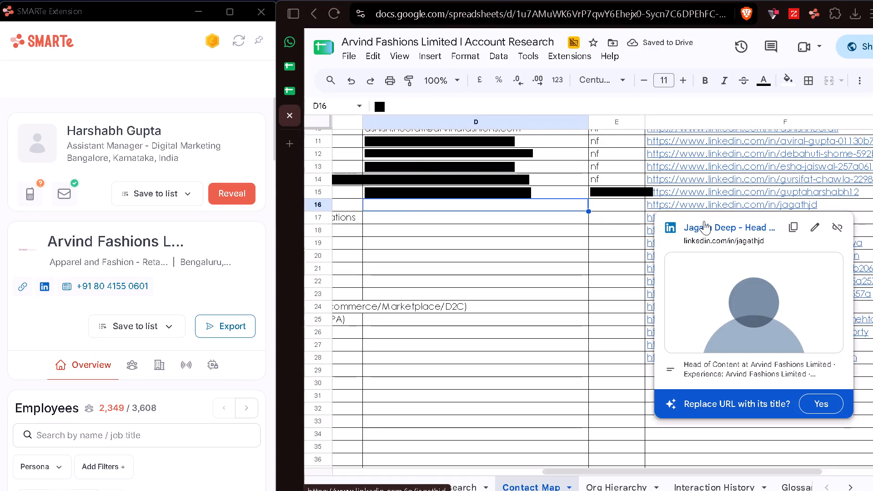
{"action": "left_click", "coordinate": [788, 20]}
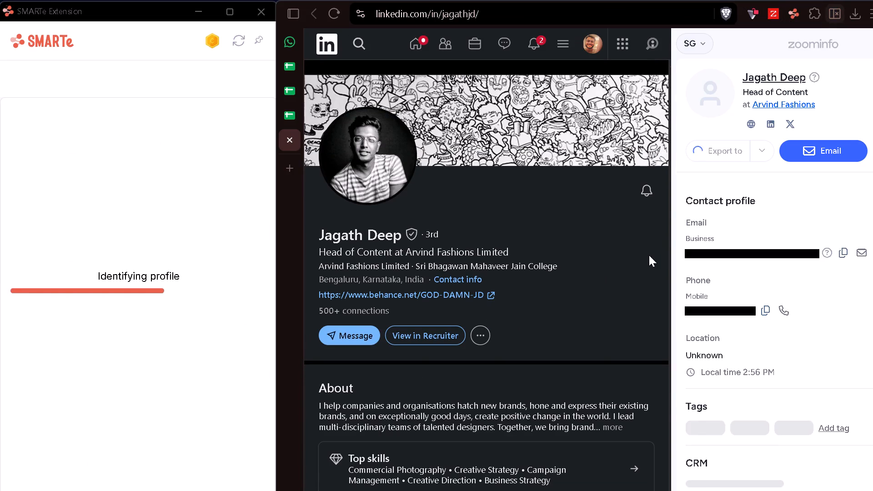
{"action": "left_click", "coordinate": [838, 257]}
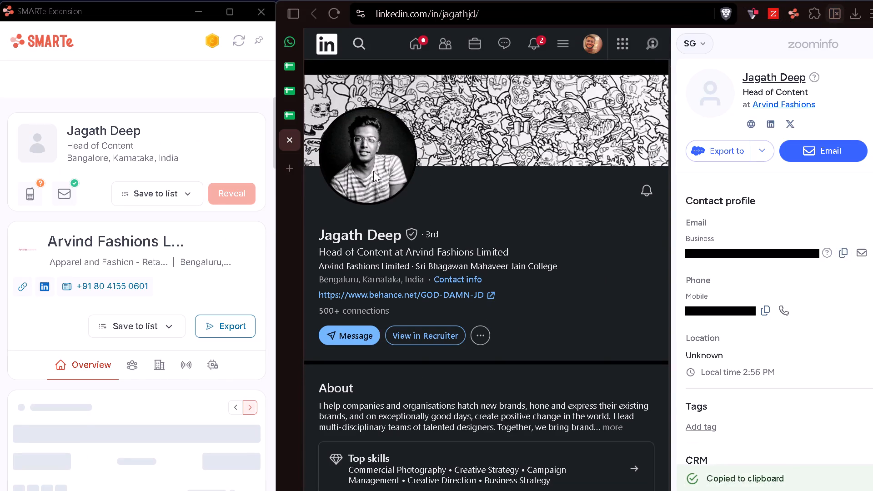
{"action": "left_click", "coordinate": [296, 119]}
{"action": "key", "text": "ctrl+v"}
{"action": "key", "text": "Right"}
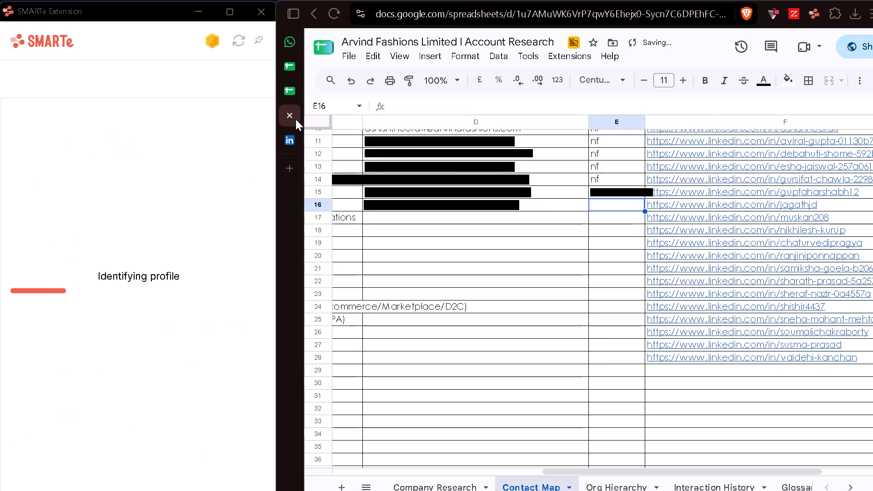
Copy the row 16 contact's ZoomInfo mobile number into E16, closing the profile tab.
{"action": "left_click", "coordinate": [295, 135]}
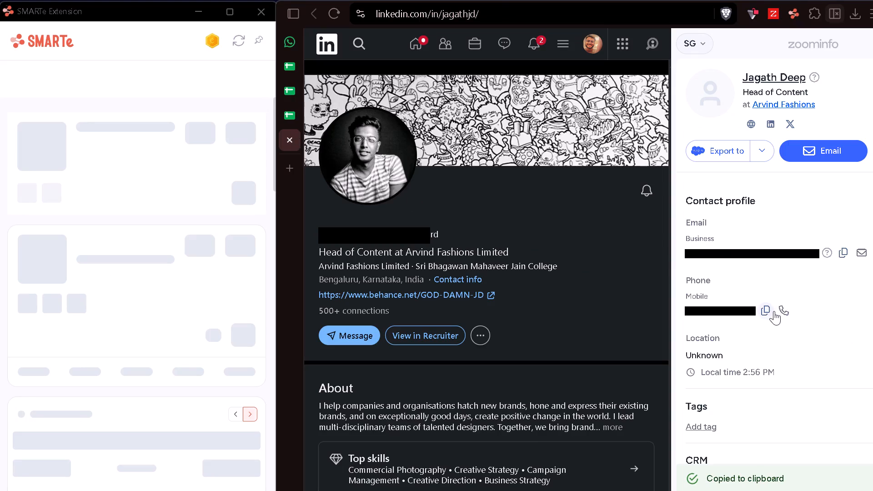
{"action": "left_click", "coordinate": [774, 311]}
{"action": "left_click", "coordinate": [768, 311]}
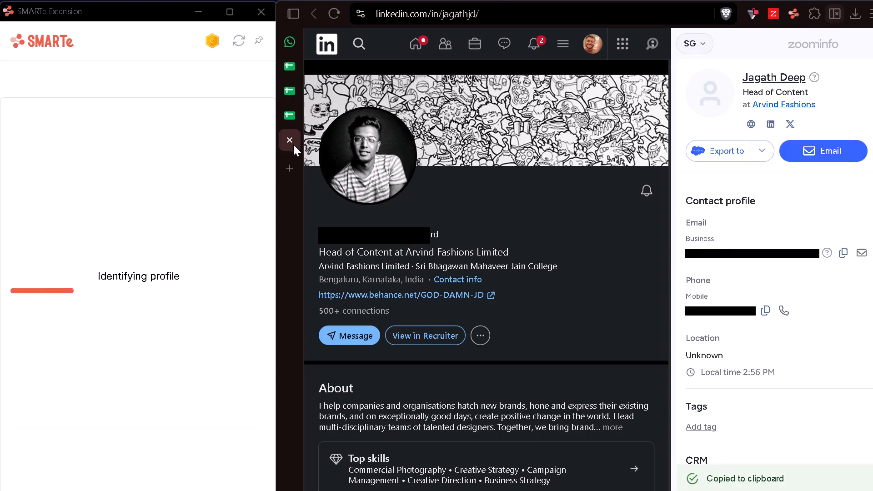
{"action": "left_click", "coordinate": [293, 141]}
{"action": "key", "text": "ctrl+v"}
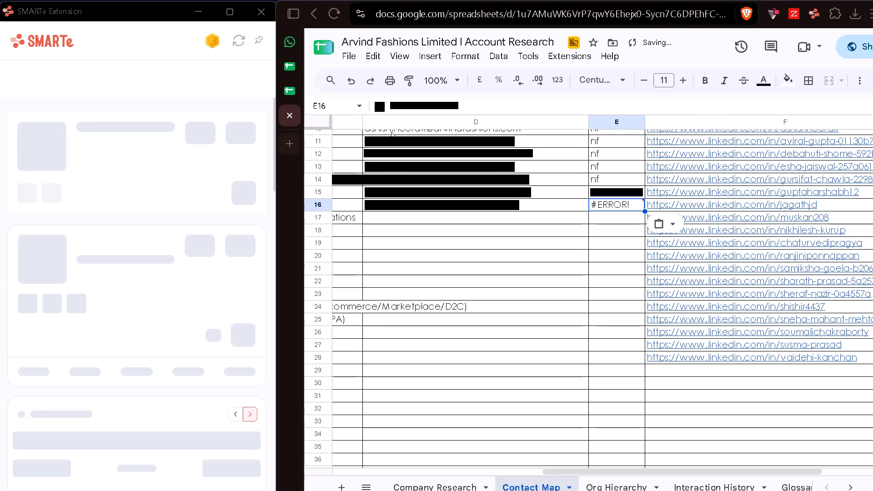
Remove the extra leading characters from the mobile number in E16 to correct the formula error.
{"action": "left_click", "coordinate": [408, 105]}
{"action": "key", "text": "BackSpace"}
{"action": "key", "text": "BackSpace"}
{"action": "key", "text": "BackSpace"}
{"action": "key", "text": "BackSpace"}
{"action": "key", "text": "BackSpace"}
{"action": "key", "text": "BackSpace"}
{"action": "key", "text": "BackSpace"}
{"action": "key", "text": "BackSpace"}
{"action": "key", "text": "BackSpace"}
{"action": "key", "text": "BackSpace"}
{"action": "key", "text": "BackSpace"}
{"action": "key", "text": "BackSpace"}
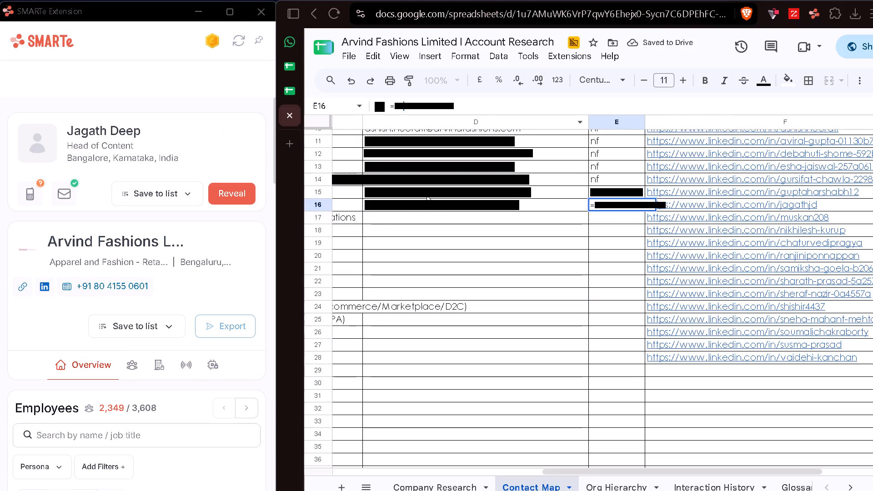
{"action": "left_click", "coordinate": [414, 217]}
Clear any stray characters from the start of the email in D16.
{"action": "scroll", "coordinate": [414, 217], "scroll_direction": "down", "scroll_amount": 1}
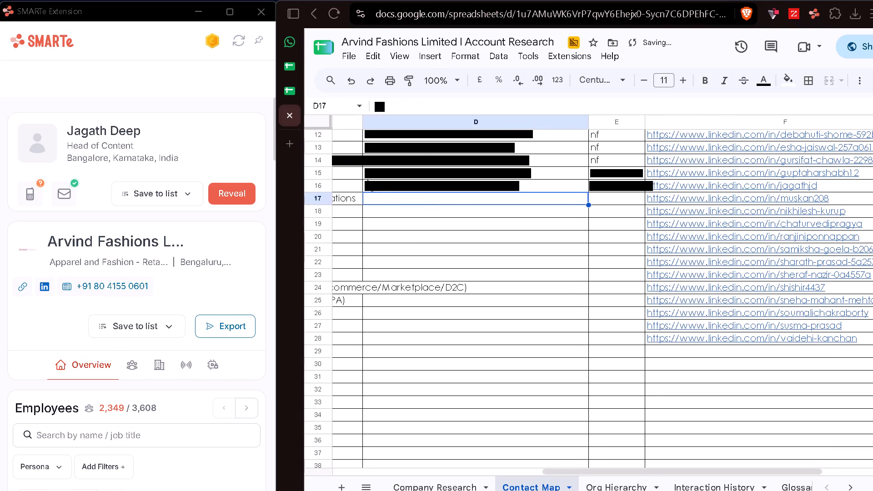
{"action": "left_click", "coordinate": [367, 180]}
{"action": "key", "text": "Down"}
{"action": "left_click", "coordinate": [391, 106]}
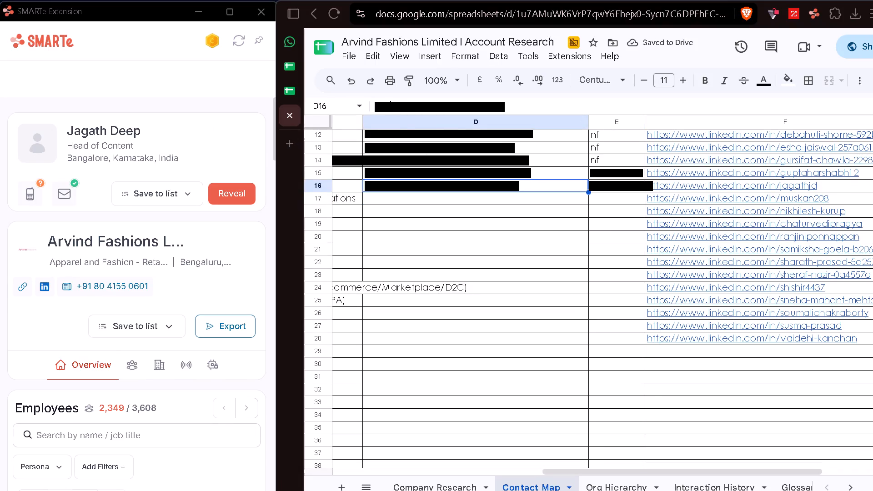
{"action": "key", "text": "BackSpace"}
{"action": "key", "text": "BackSpace"}
{"action": "key", "text": "BackSpace"}
{"action": "left_click", "coordinate": [362, 201]}
{"action": "key", "text": "Right"}
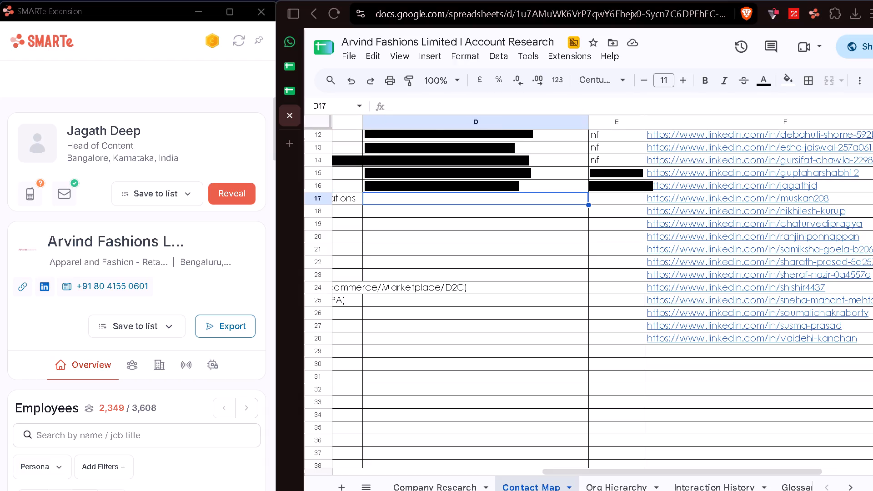
Open the LinkedIn profile linked in F17, copy the ZoomInfo business email into D17, and reveal the contact's details in SMARTe.
{"action": "left_click", "coordinate": [719, 220]}
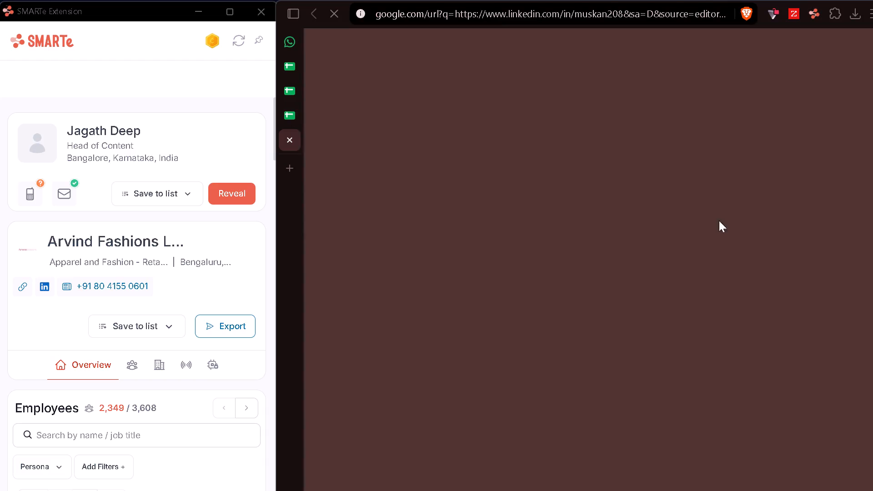
{"action": "left_click", "coordinate": [796, 13]}
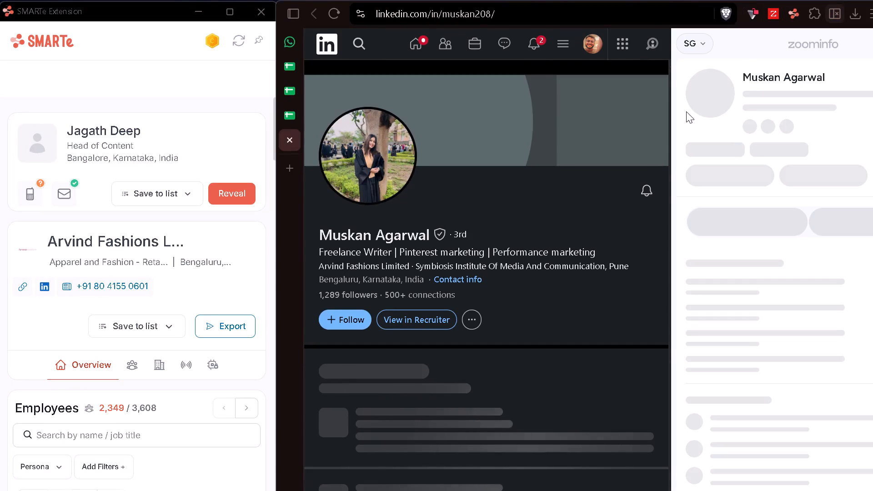
{"action": "scroll", "coordinate": [538, 285], "scroll_direction": "down", "scroll_amount": 5}
{"action": "scroll", "coordinate": [457, 341], "scroll_direction": "down", "scroll_amount": 3}
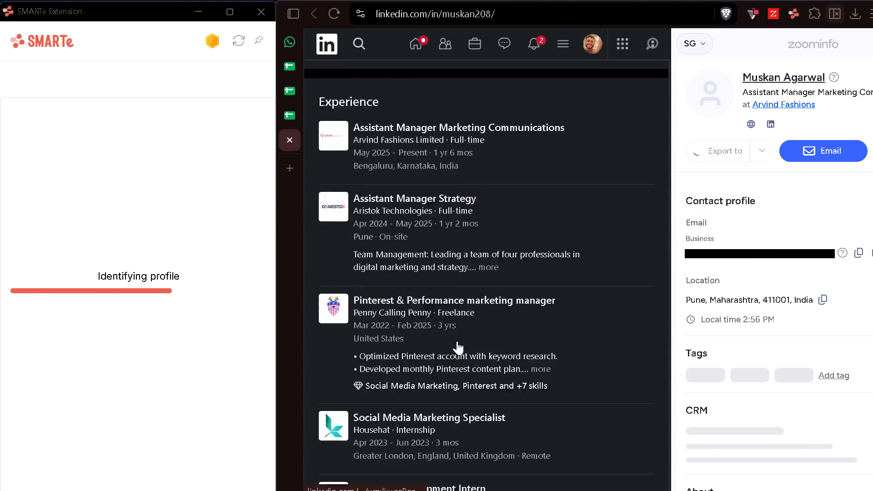
{"action": "scroll", "coordinate": [457, 341], "scroll_direction": "down", "scroll_amount": 1}
{"action": "scroll", "coordinate": [457, 341], "scroll_direction": "up", "scroll_amount": 8}
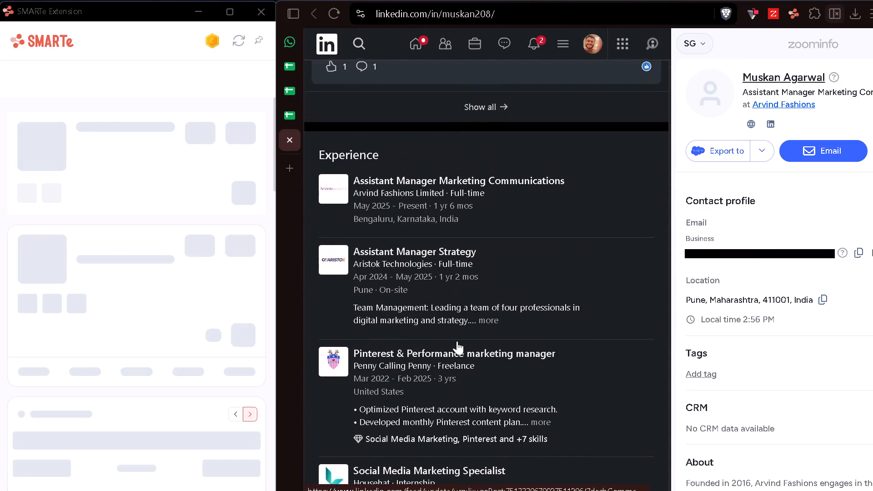
{"action": "scroll", "coordinate": [457, 341], "scroll_direction": "up", "scroll_amount": 8}
{"action": "left_click", "coordinate": [856, 254]}
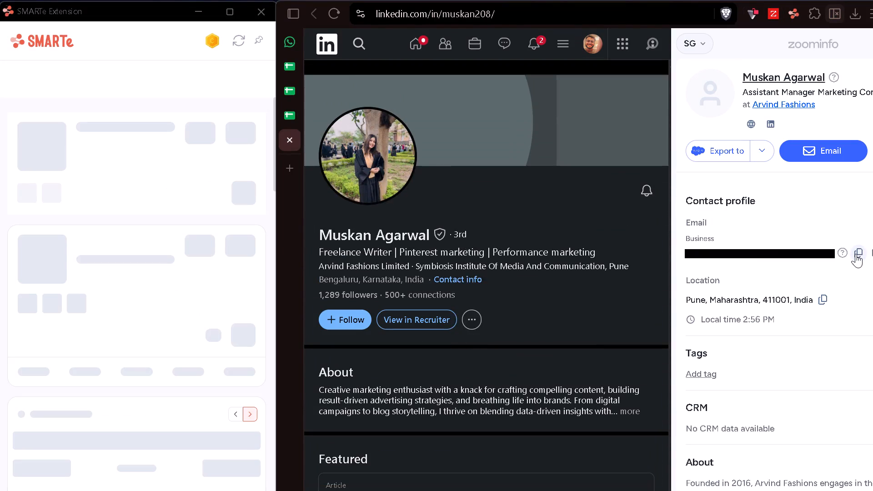
{"action": "left_click", "coordinate": [286, 110]}
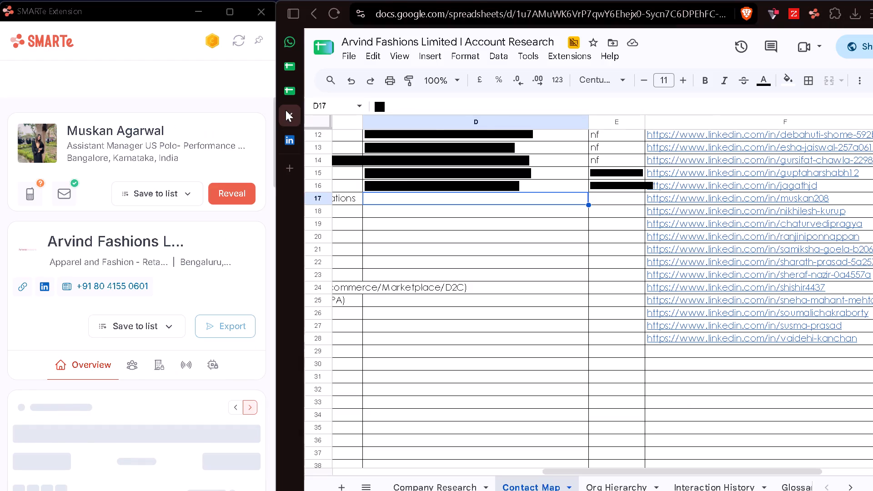
{"action": "left_click", "coordinate": [236, 196]}
{"action": "left_click", "coordinate": [379, 198]}
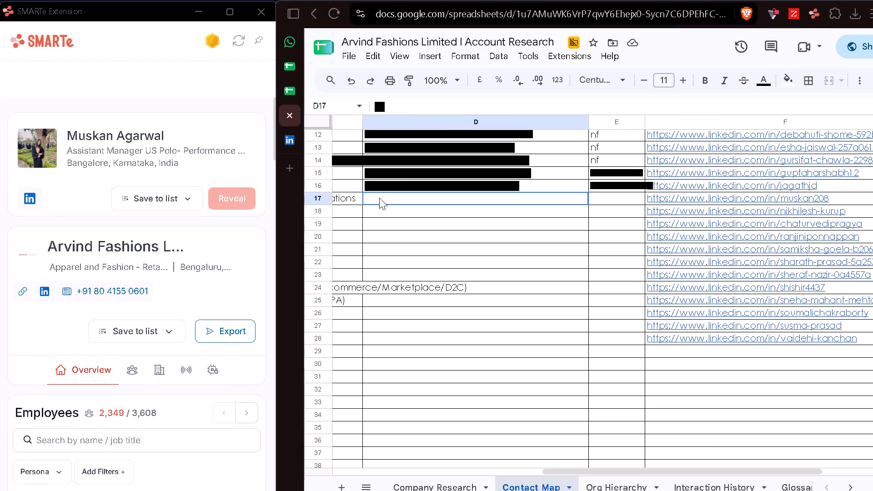
{"action": "key", "text": "ctrl+v"}
{"action": "key", "text": "Right"}
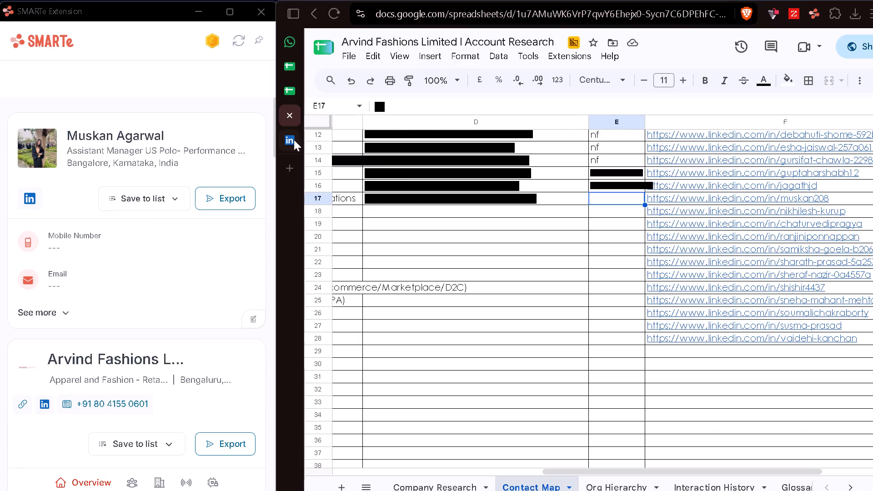
Enter nf as the phone in E17 and close the row 17 contact's profile tab.
{"action": "type", "text": "nf"}
{"action": "key", "text": "Down"}
{"action": "key", "text": "Left"}
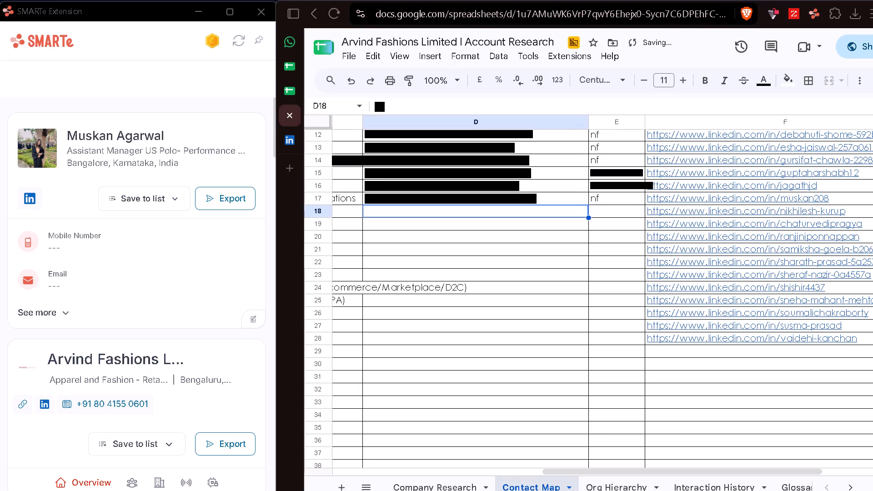
{"action": "double_click", "coordinate": [287, 137]}
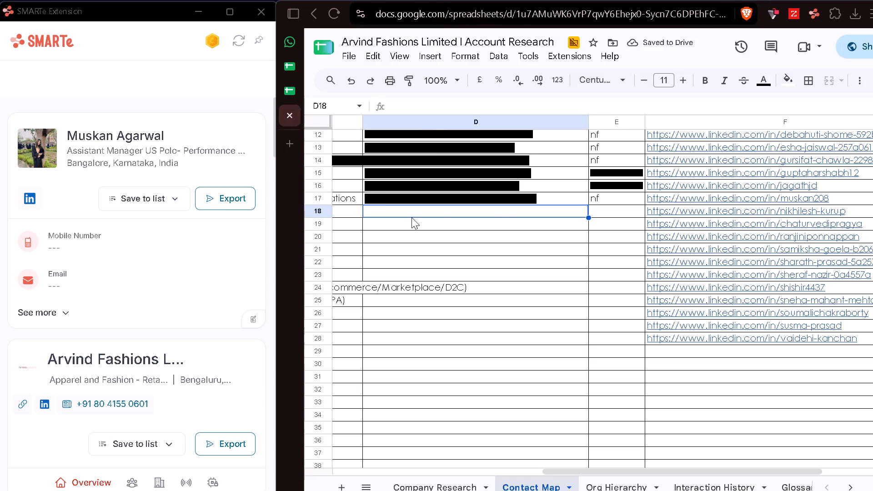
Open the LinkedIn profile linked in F18 with its ZoomInfo details and send the contact a connection request.
{"action": "left_click", "coordinate": [720, 235]}
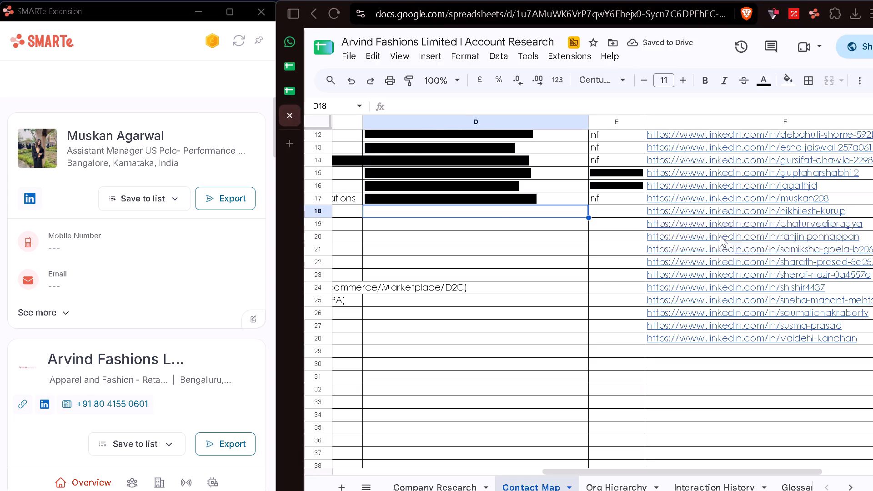
{"action": "left_click", "coordinate": [793, 13]}
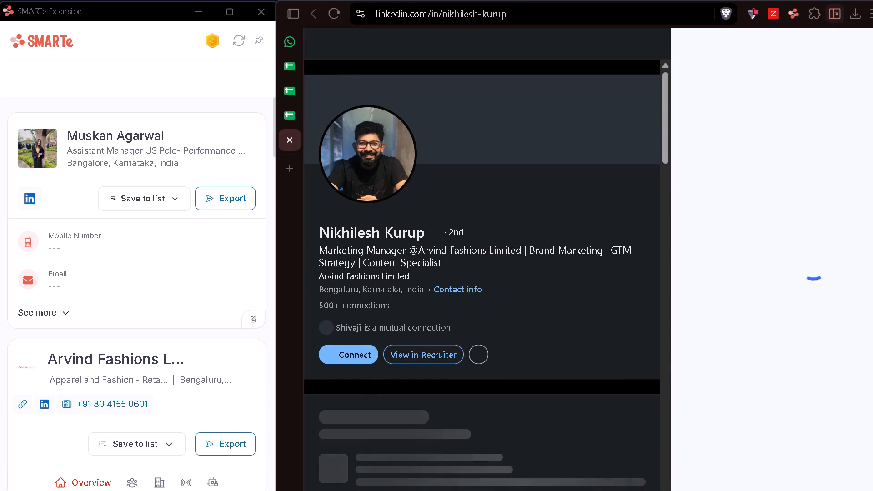
{"action": "left_click", "coordinate": [357, 353]}
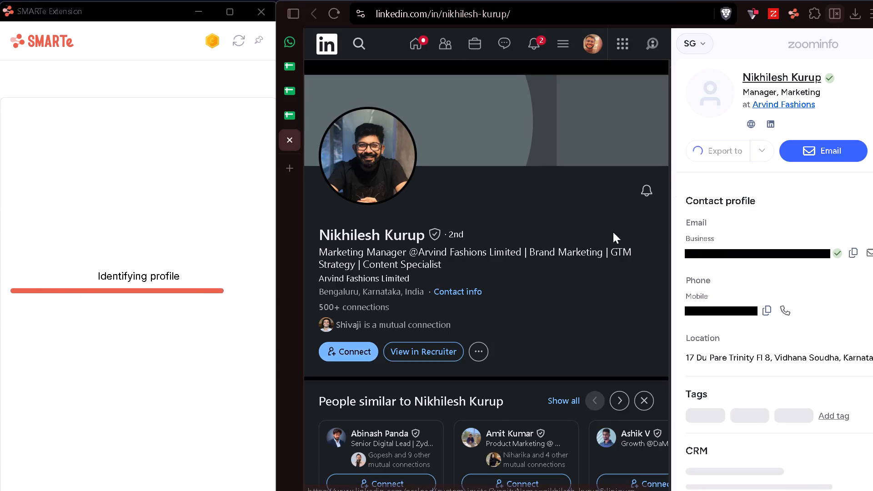
{"action": "left_click", "coordinate": [603, 186]}
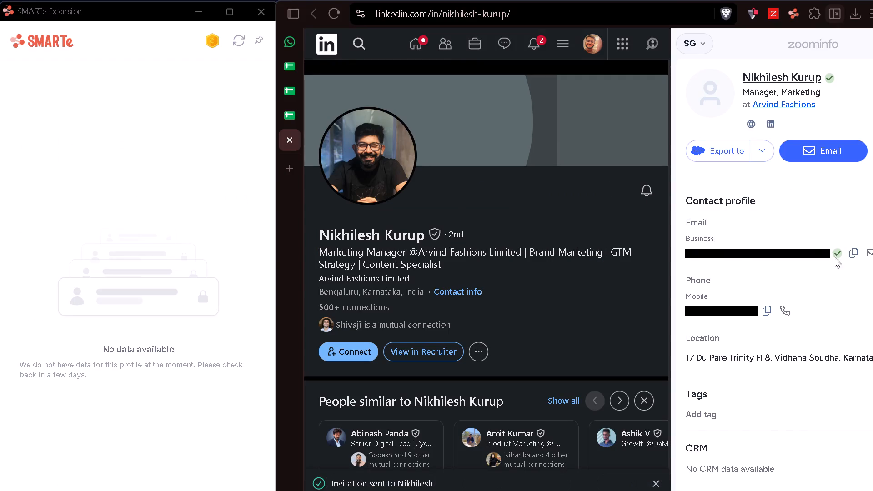
Copy the row 18 contact's ZoomInfo business email into D18.
{"action": "left_click", "coordinate": [853, 255]}
{"action": "left_click", "coordinate": [295, 119]}
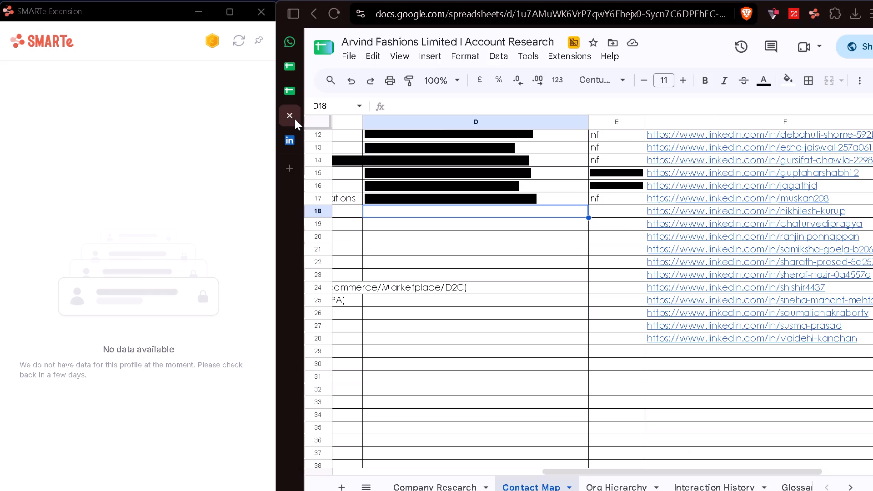
{"action": "key", "text": "ctrl+v"}
{"action": "key", "text": "Right"}
Copy the row 18 contact's ZoomInfo mobile number into E18, closing the profile tab.
{"action": "left_click", "coordinate": [294, 147]}
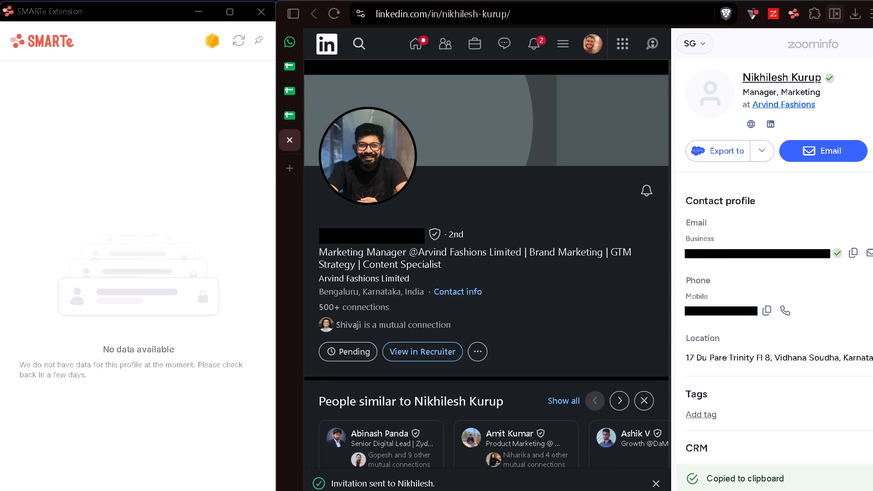
{"action": "left_click", "coordinate": [768, 312]}
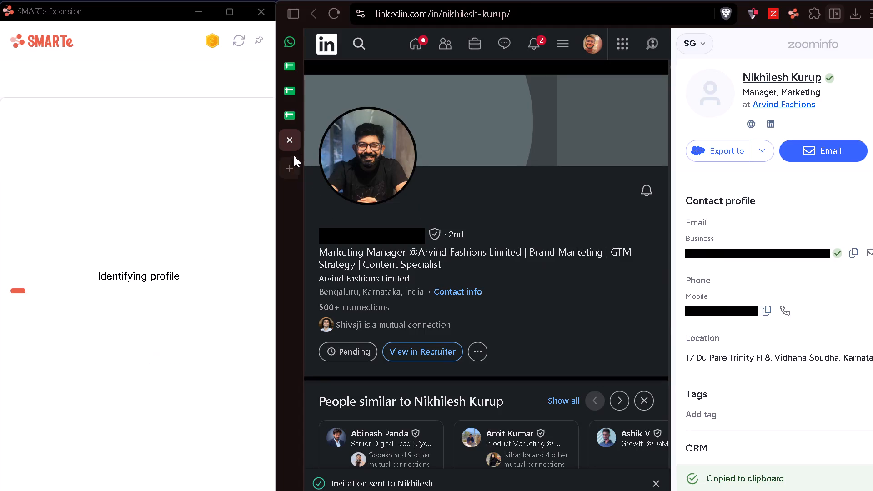
{"action": "left_click", "coordinate": [290, 139]}
{"action": "key", "text": "ctrl+v"}
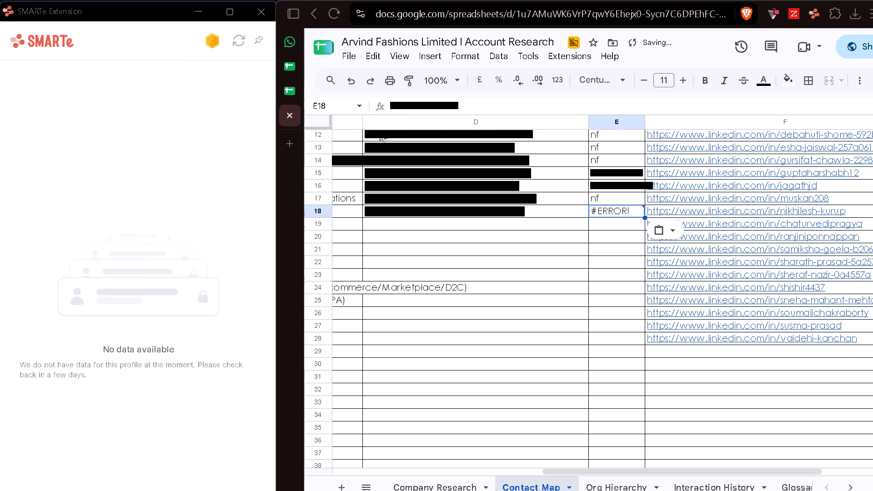
Remove the extra leading characters from the mobile number in E18 to correct the formula error.
{"action": "left_click", "coordinate": [411, 99]}
{"action": "key", "text": "Left"}
{"action": "key", "text": "BackSpace"}
{"action": "key", "text": "BackSpace"}
{"action": "key", "text": "BackSpace"}
{"action": "key", "text": "BackSpace"}
{"action": "key", "text": "BackSpace"}
{"action": "key", "text": "BackSpace"}
{"action": "key", "text": "BackSpace"}
{"action": "key", "text": "BackSpace"}
{"action": "key", "text": "BackSpace"}
{"action": "key", "text": "BackSpace"}
{"action": "key", "text": "BackSpace"}
{"action": "key", "text": "BackSpace"}
{"action": "key", "text": "BackSpace"}
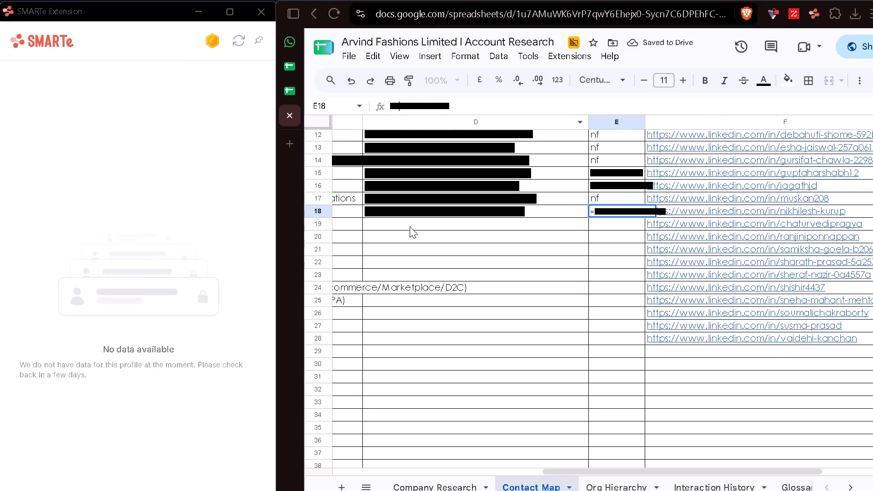
{"action": "left_click", "coordinate": [407, 226]}
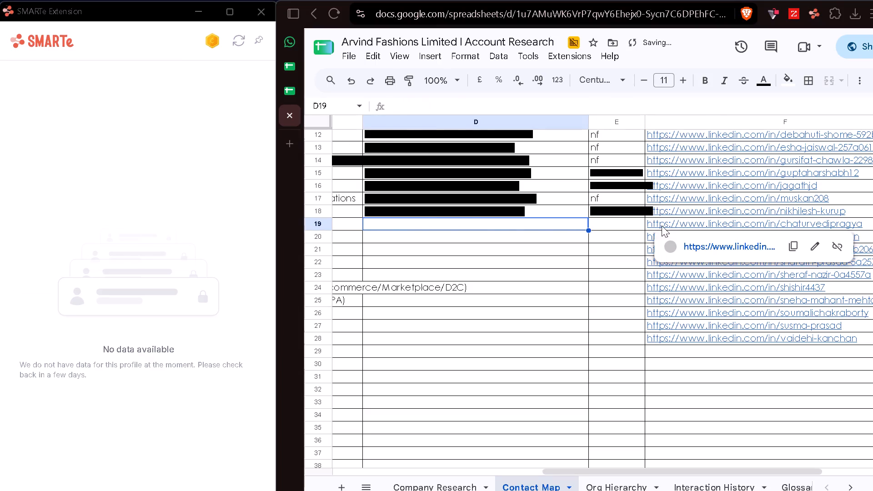
Open the LinkedIn profile linked in F19 with its ZoomInfo details and send the contact a connection request.
{"action": "left_click", "coordinate": [720, 252]}
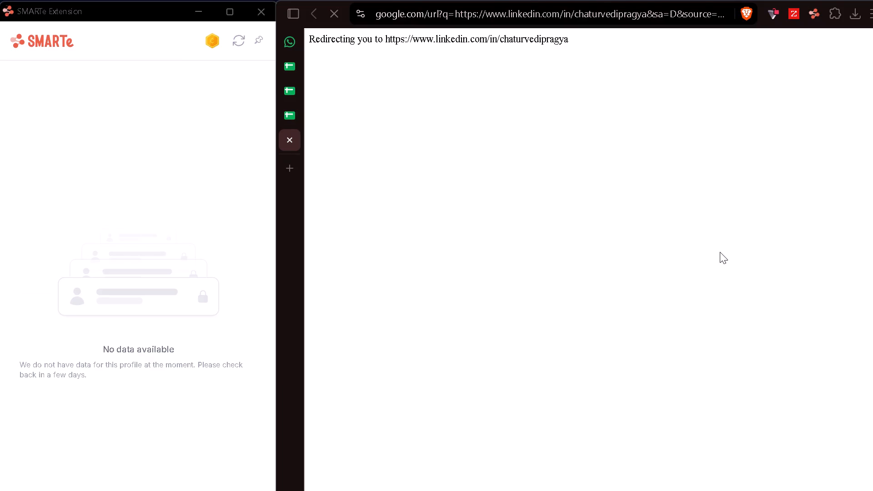
{"action": "left_click", "coordinate": [793, 11]}
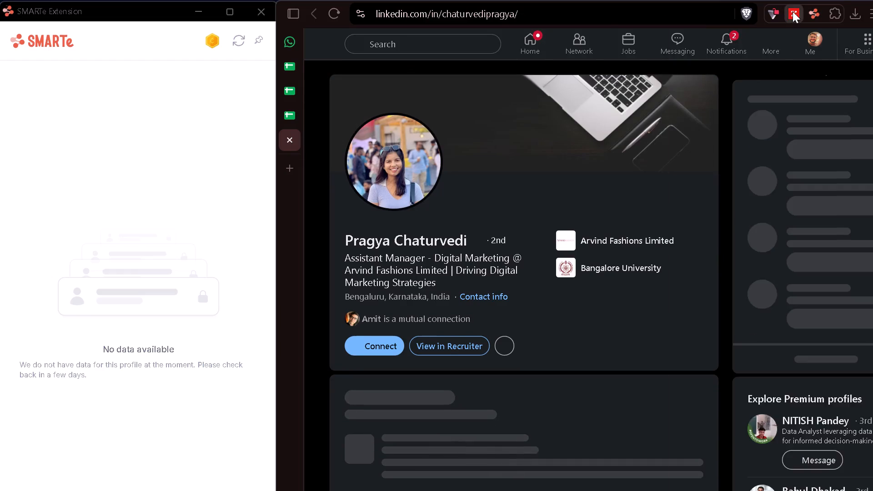
{"action": "left_click", "coordinate": [347, 351]}
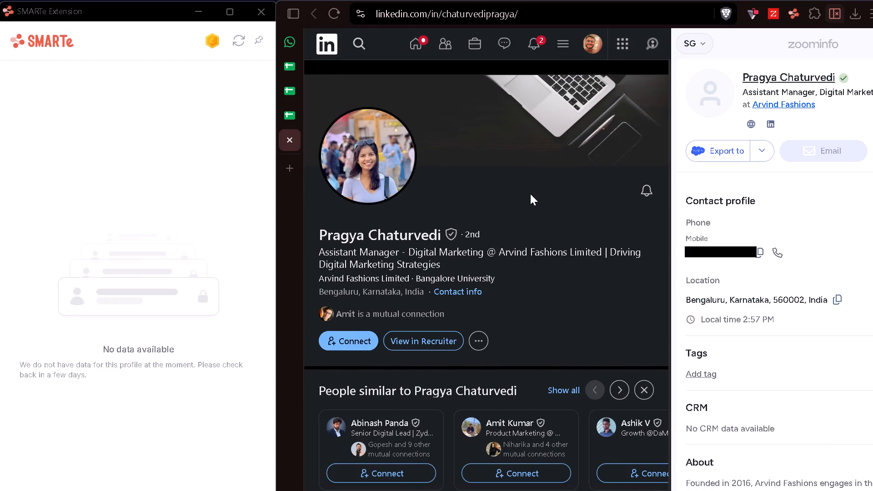
{"action": "left_click", "coordinate": [552, 195]}
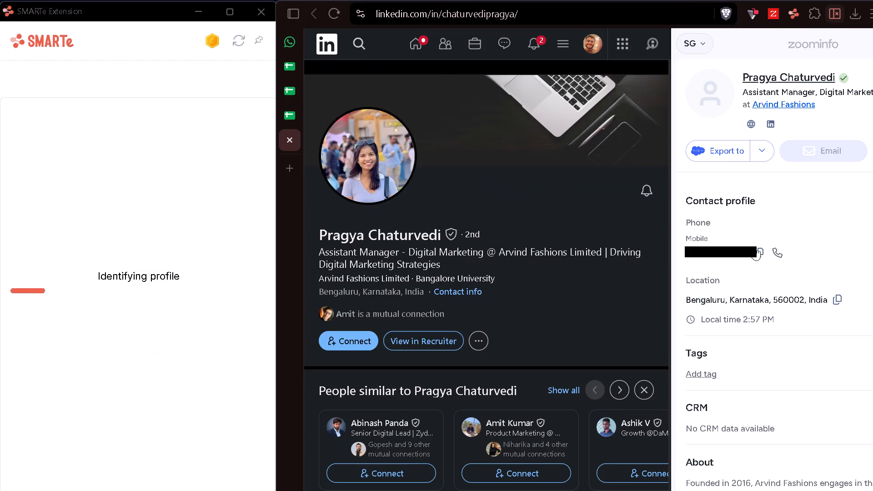
Copy the row 19 contact's ZoomInfo mobile number into E19, closing the profile tab and entering nf as the email in D19.
{"action": "left_click", "coordinate": [757, 252]}
{"action": "left_click", "coordinate": [289, 136]}
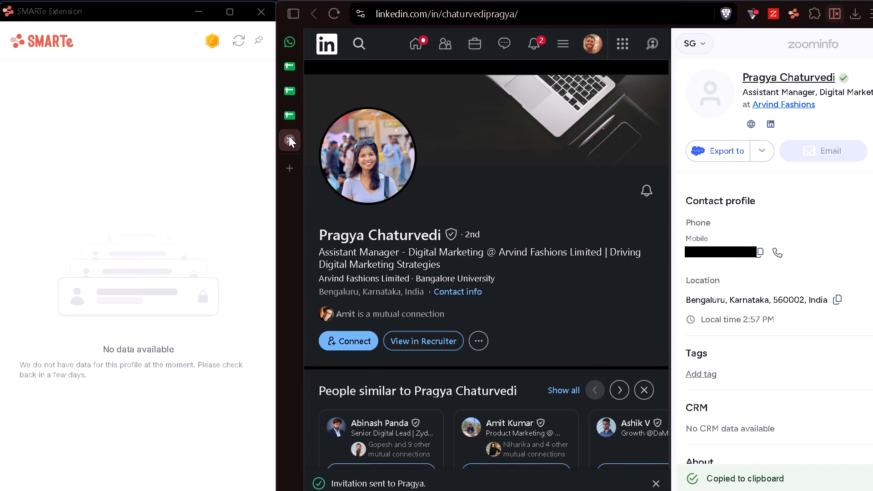
{"action": "type", "text": "nf"}
{"action": "key", "text": "Right"}
{"action": "key", "text": "ctrl+v"}
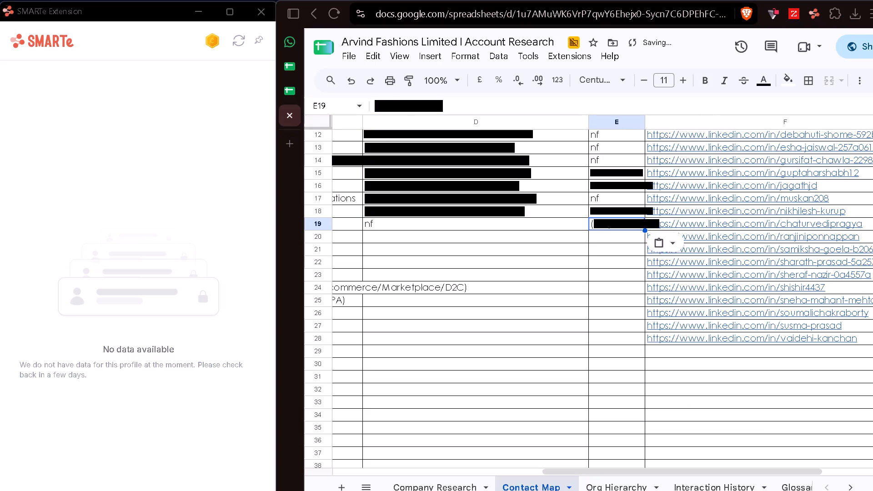
Clean up the mobile number in E19 by removing the extra characters and adding a space.
{"action": "left_click", "coordinate": [428, 107]}
{"action": "key", "text": "BackSpace"}
{"action": "key", "text": "Left"}
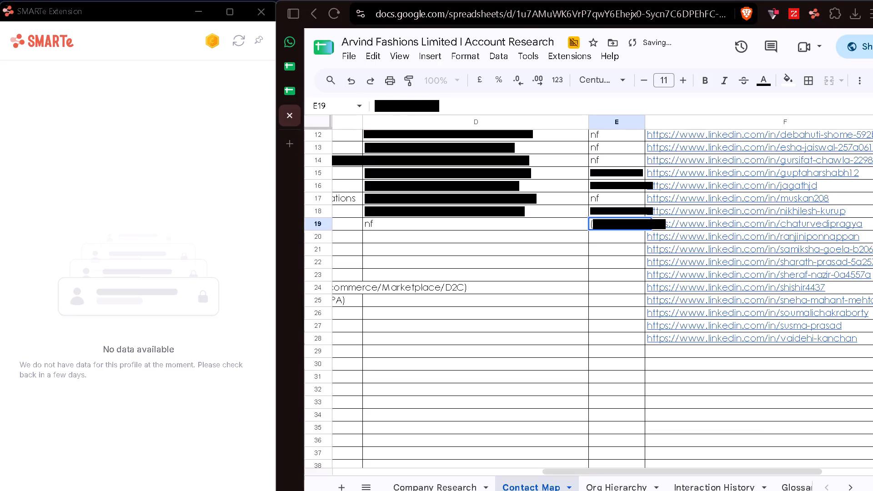
{"action": "key", "text": "space"}
{"action": "key", "text": "Left"}
{"action": "key", "text": "Left"}
{"action": "key", "text": "Left"}
{"action": "key", "text": "BackSpace"}
{"action": "key", "text": "BackSpace"}
{"action": "key", "text": "Left"}
{"action": "key", "text": "Left"}
{"action": "key", "text": "Left"}
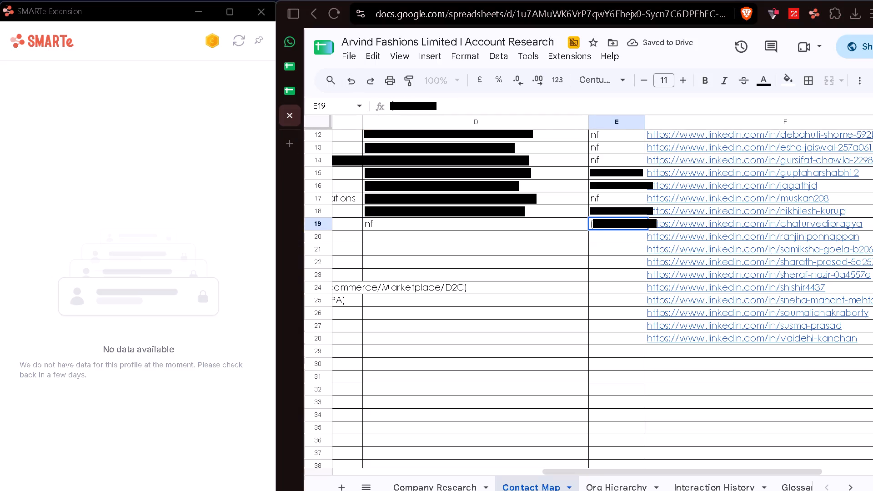
{"action": "key", "text": "BackSpace"}
{"action": "left_click", "coordinate": [452, 237]}
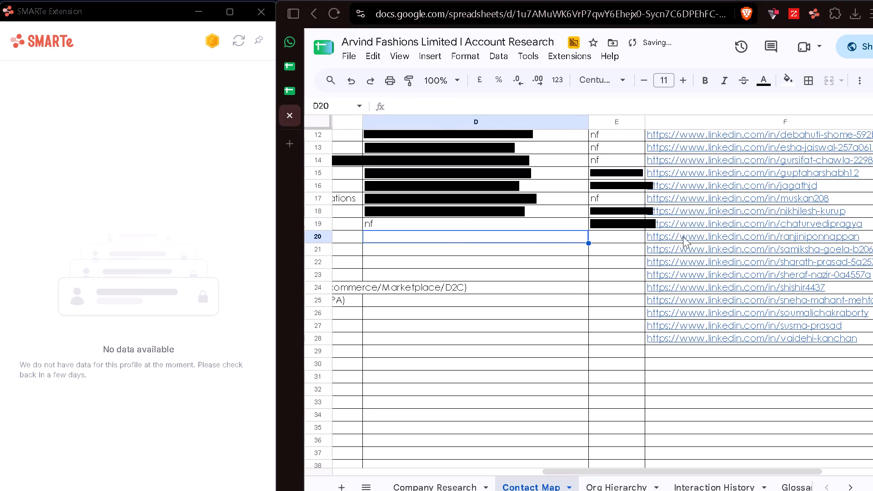
Open the LinkedIn profile linked in F20 with its ZoomInfo details and copy the contact's business email into D20.
{"action": "left_click", "coordinate": [725, 260]}
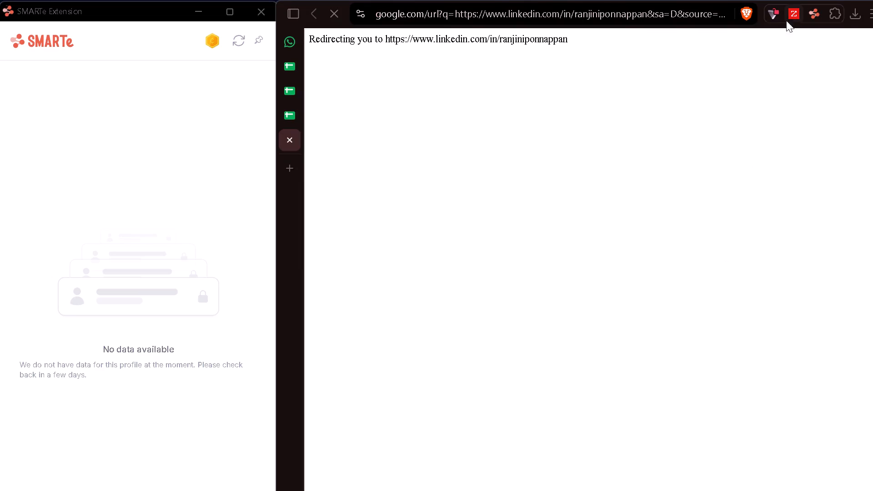
{"action": "left_click", "coordinate": [788, 16]}
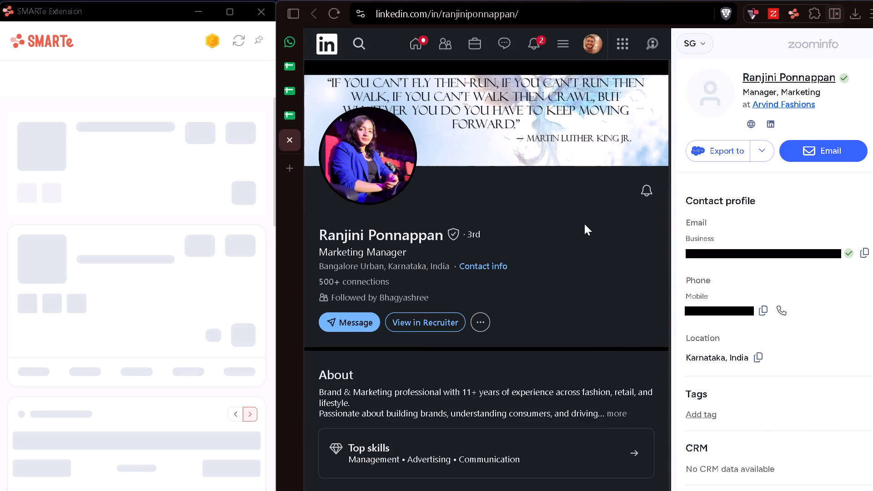
{"action": "left_click", "coordinate": [867, 251]}
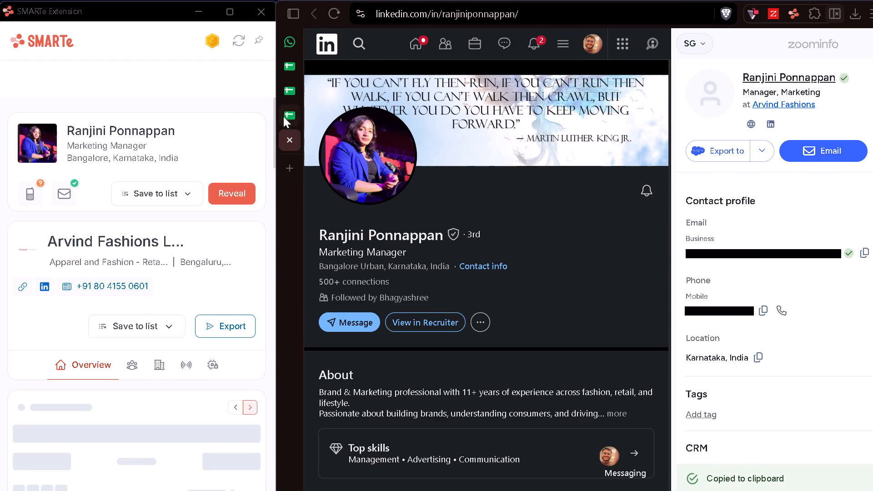
{"action": "left_click", "coordinate": [286, 115]}
{"action": "key", "text": "ctrl+v"}
{"action": "key", "text": "Right"}
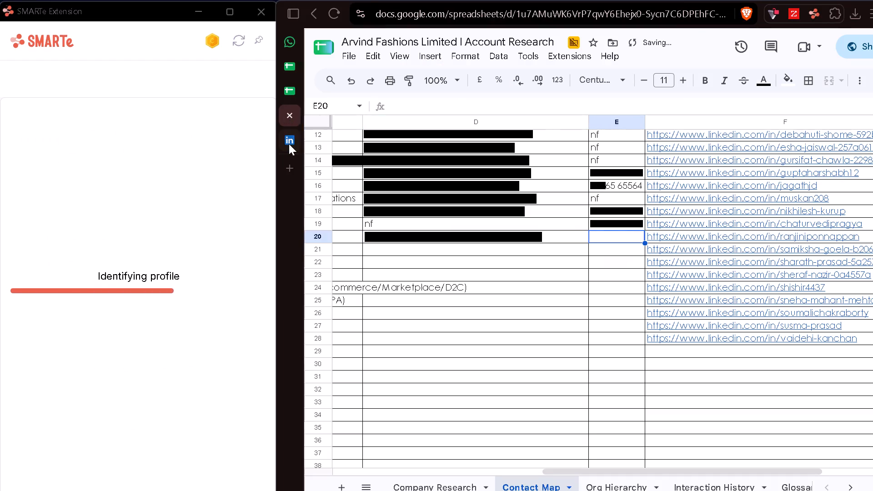
Copy the row 20 contact's ZoomInfo mobile number into E20, closing the profile tab.
{"action": "left_click", "coordinate": [289, 144]}
{"action": "left_click", "coordinate": [763, 310]}
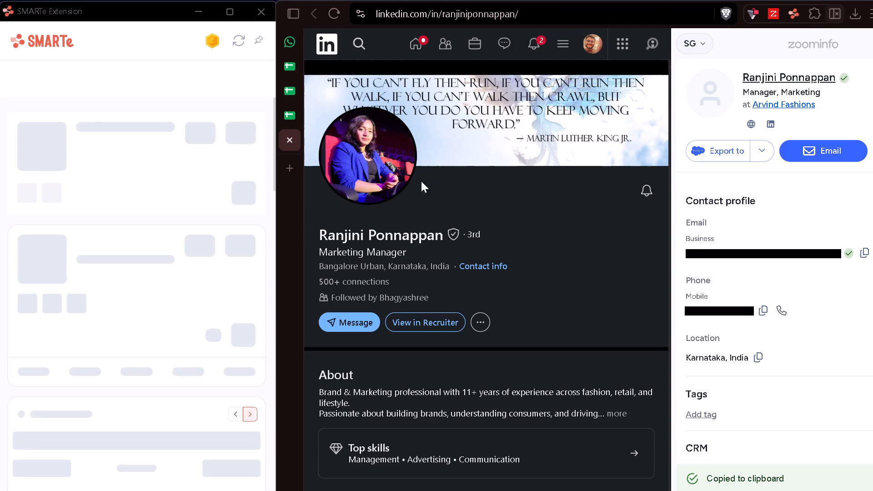
{"action": "left_click", "coordinate": [288, 136]}
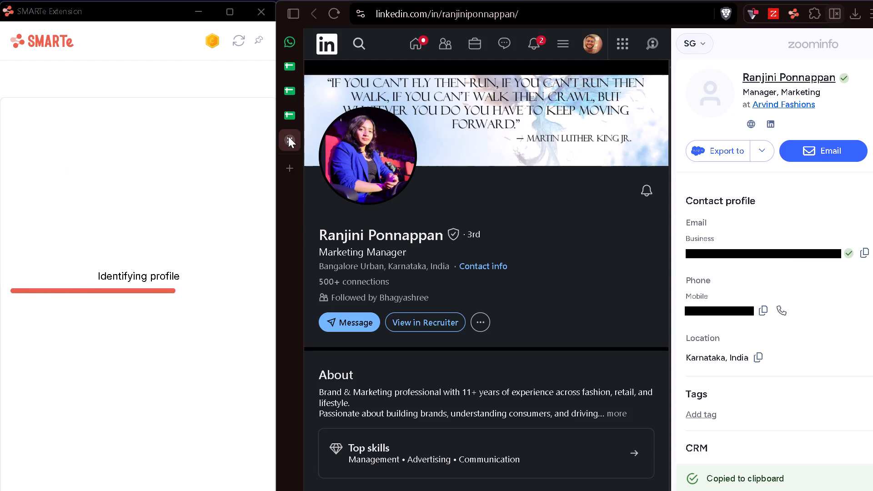
{"action": "key", "text": "ctrl+v"}
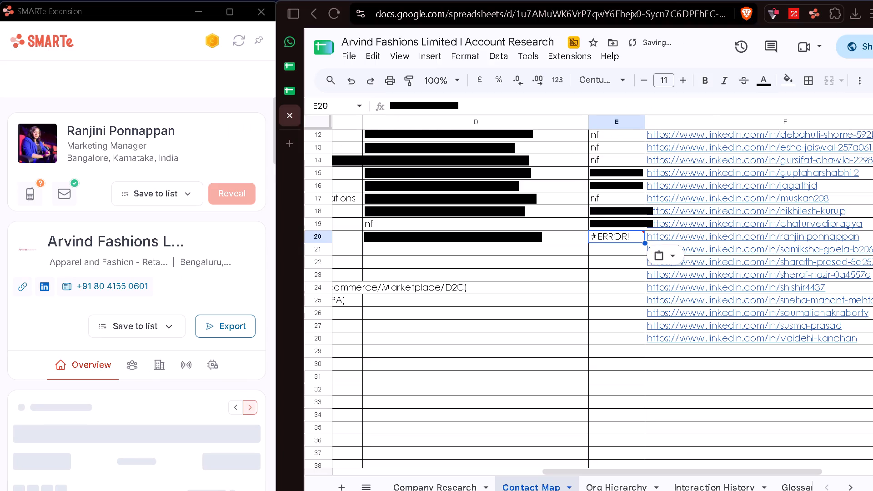
Remove the extra leading characters from the mobile number in E20.
{"action": "left_click", "coordinate": [410, 102]}
{"action": "key", "text": "BackSpace"}
{"action": "key", "text": "BackSpace"}
{"action": "key", "text": "BackSpace"}
{"action": "key", "text": "BackSpace"}
{"action": "key", "text": "BackSpace"}
{"action": "key", "text": "BackSpace"}
{"action": "key", "text": "BackSpace"}
{"action": "key", "text": "BackSpace"}
{"action": "key", "text": "BackSpace"}
{"action": "key", "text": "BackSpace"}
{"action": "left_click", "coordinate": [411, 251]}
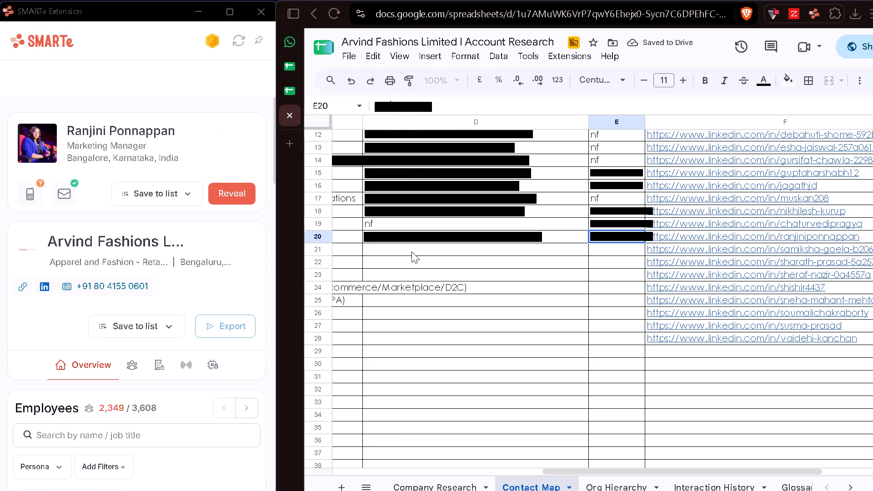
Open the LinkedIn profile linked in F21 with its ZoomInfo details and copy the contact's business email into D21.
{"action": "scroll", "coordinate": [411, 251], "scroll_direction": "down", "scroll_amount": 1}
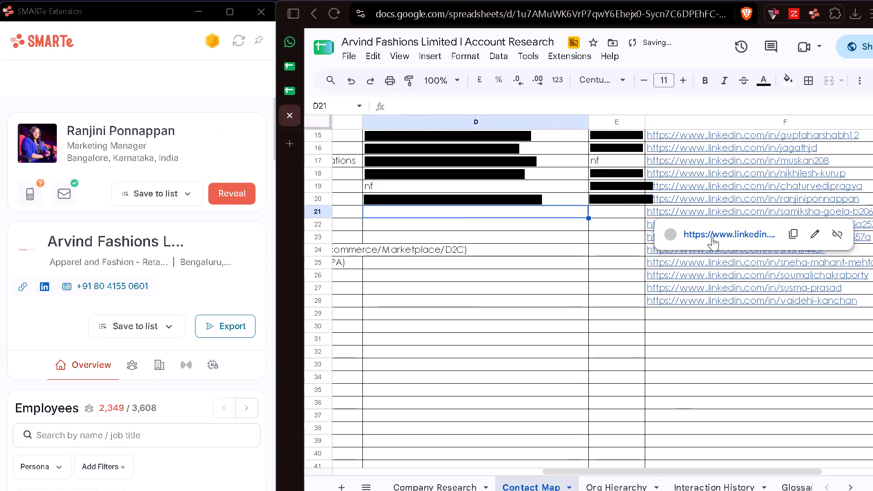
{"action": "left_click", "coordinate": [712, 237]}
{"action": "left_click", "coordinate": [797, 15]}
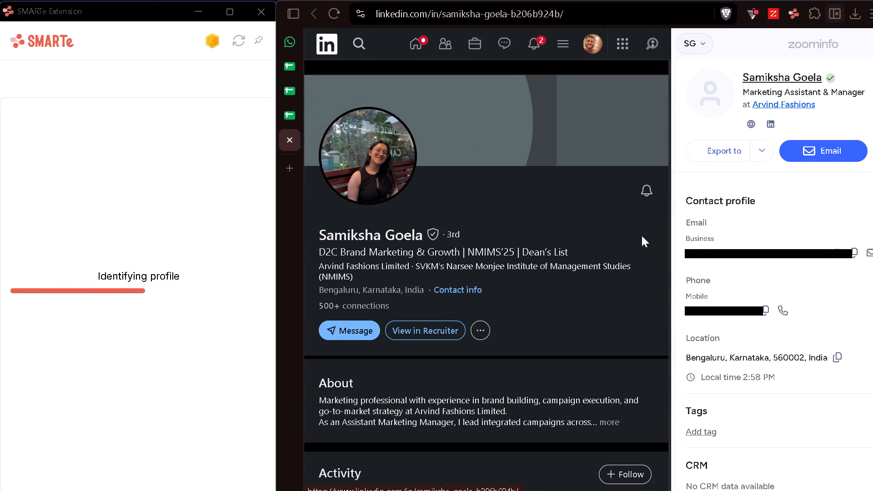
{"action": "left_click", "coordinate": [848, 256]}
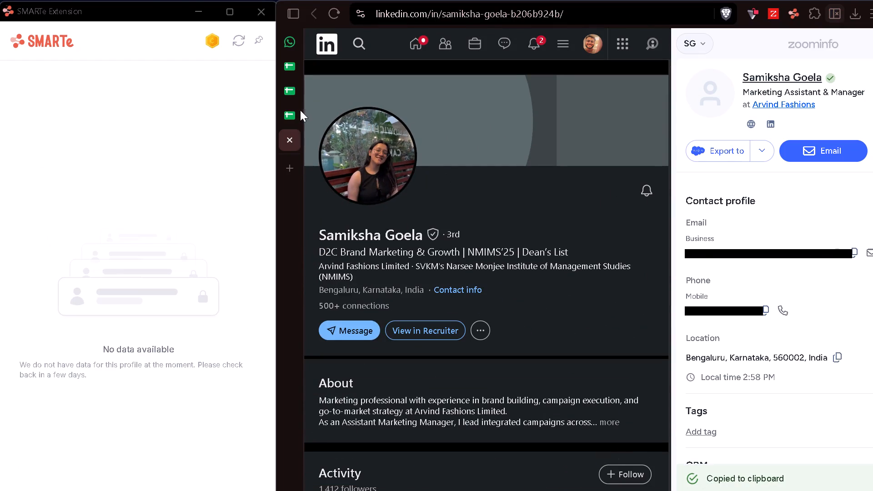
{"action": "left_click", "coordinate": [294, 112]}
{"action": "key", "text": "ctrl+v"}
{"action": "key", "text": "Right"}
Copy the row 21 contact's ZoomInfo mobile number into E21, closing the profile tab.
{"action": "left_click", "coordinate": [290, 138]}
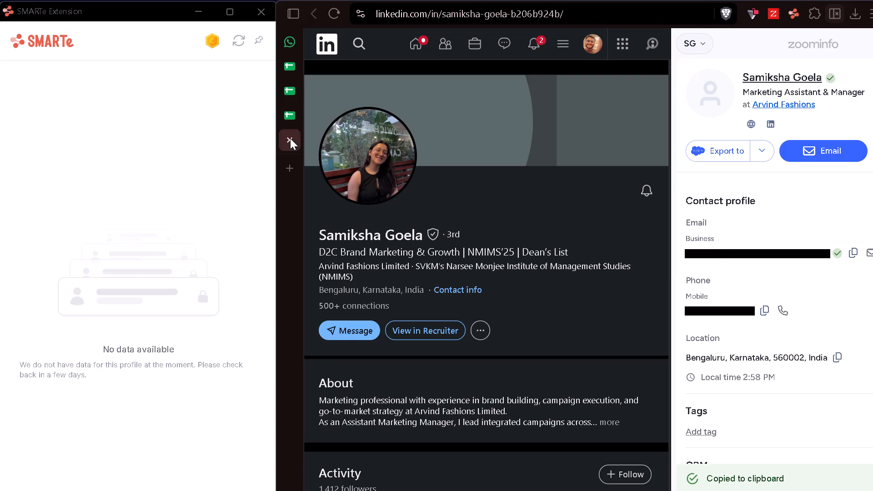
{"action": "left_click", "coordinate": [757, 310]}
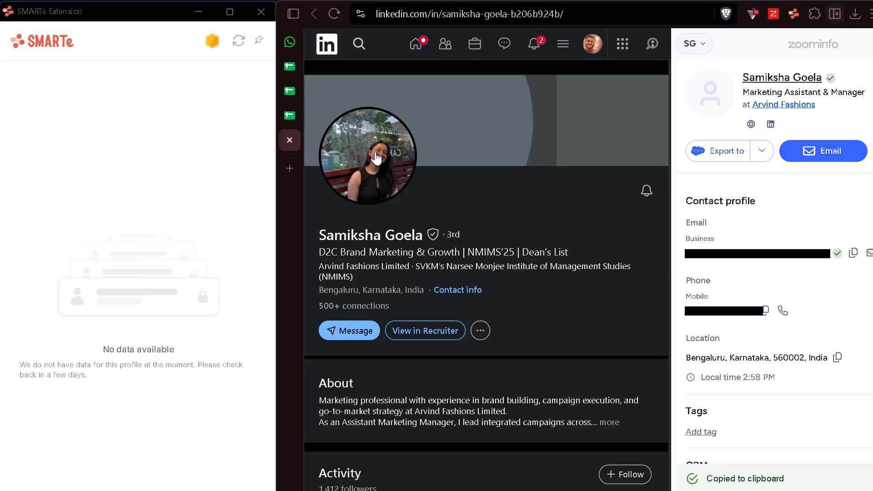
{"action": "left_click", "coordinate": [294, 144]}
{"action": "key", "text": "ctrl+v"}
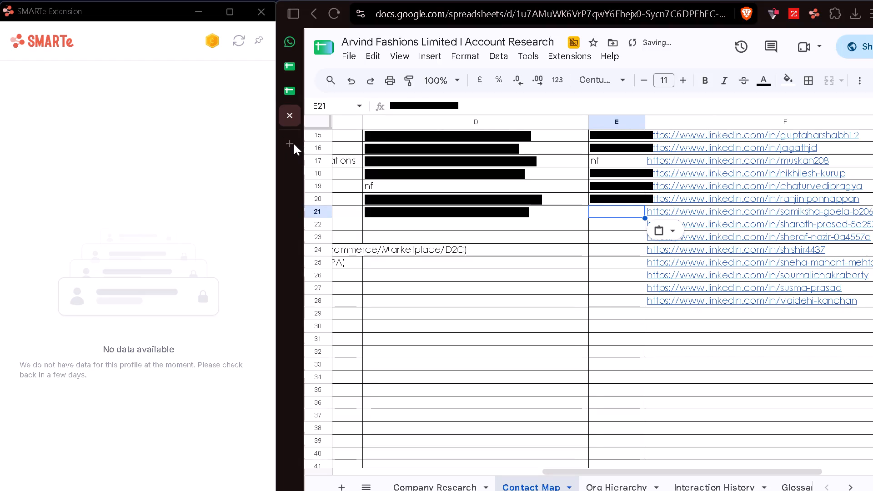
Remove the extra leading characters from the mobile number in E21.
{"action": "left_click", "coordinate": [409, 107]}
{"action": "key", "text": "BackSpace"}
{"action": "key", "text": "BackSpace"}
{"action": "key", "text": "BackSpace"}
{"action": "key", "text": "BackSpace"}
{"action": "key", "text": "BackSpace"}
{"action": "key", "text": "BackSpace"}
{"action": "key", "text": "BackSpace"}
{"action": "key", "text": "BackSpace"}
{"action": "key", "text": "BackSpace"}
{"action": "key", "text": "BackSpace"}
{"action": "key", "text": "BackSpace"}
{"action": "key", "text": "BackSpace"}
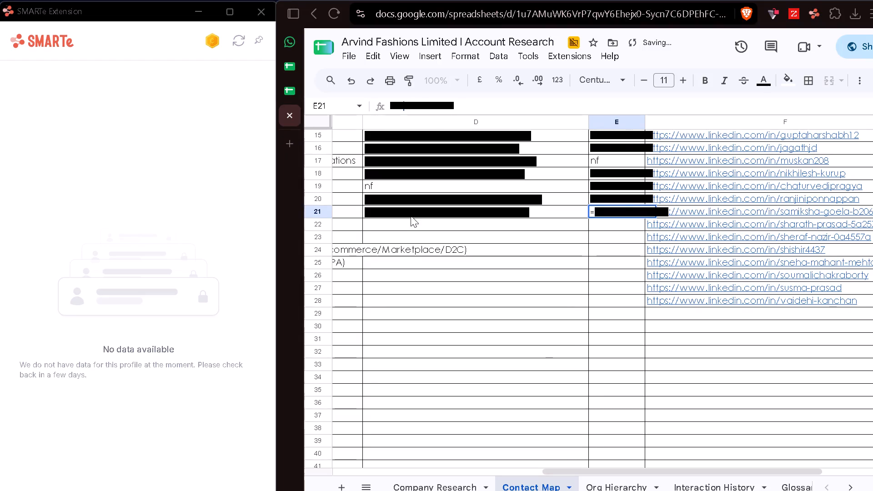
{"action": "left_click", "coordinate": [409, 217]}
{"action": "key", "text": "Down"}
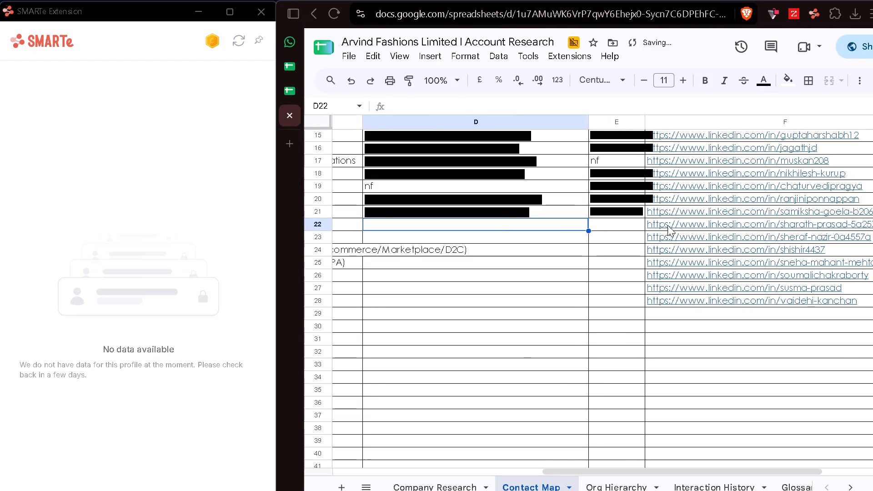
Open the LinkedIn profile linked in F22 with its ZoomInfo details and send the contact a connection request.
{"action": "left_click", "coordinate": [706, 239]}
{"action": "left_click", "coordinate": [712, 244]}
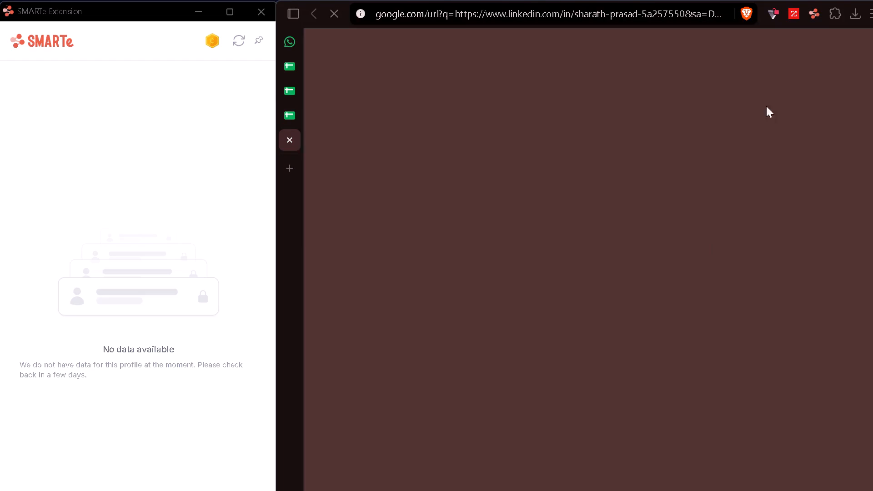
{"action": "left_click", "coordinate": [790, 14]}
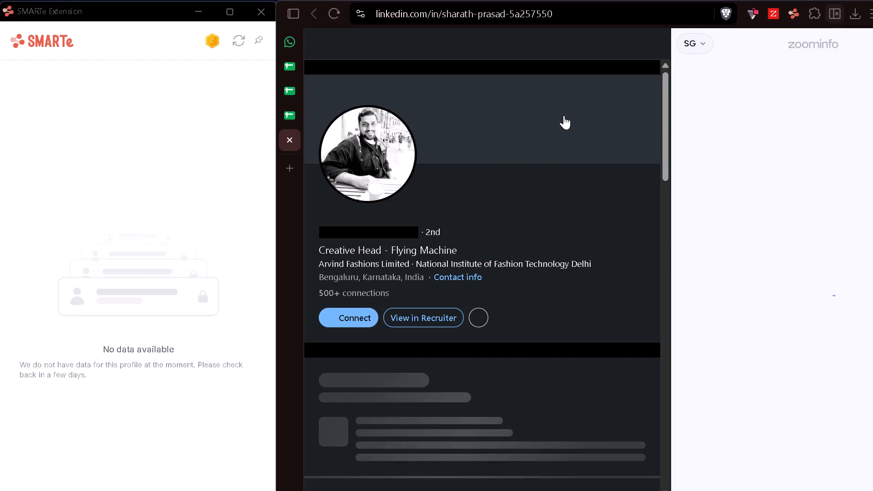
{"action": "left_click", "coordinate": [337, 309]}
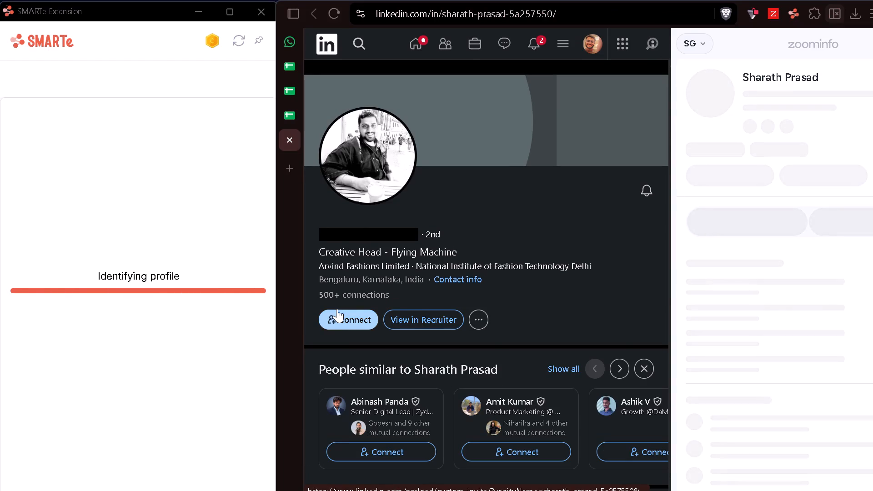
{"action": "left_click", "coordinate": [603, 196]}
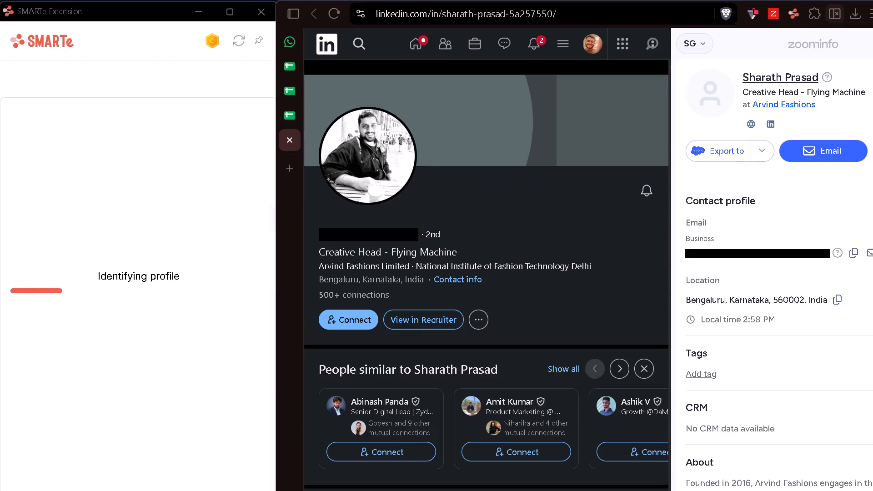
Copy the row 22 contact's ZoomInfo business email into D22 and reveal the contact's details in SMARTe.
{"action": "left_click", "coordinate": [848, 254]}
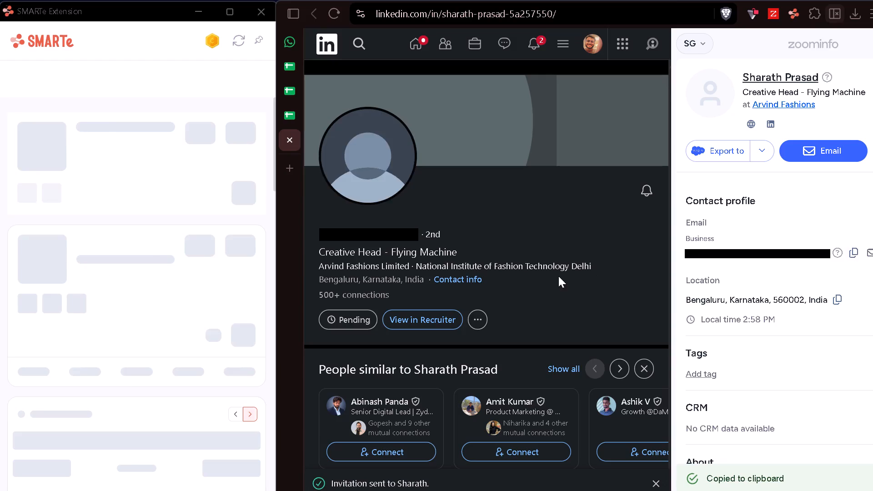
{"action": "left_click", "coordinate": [231, 192]}
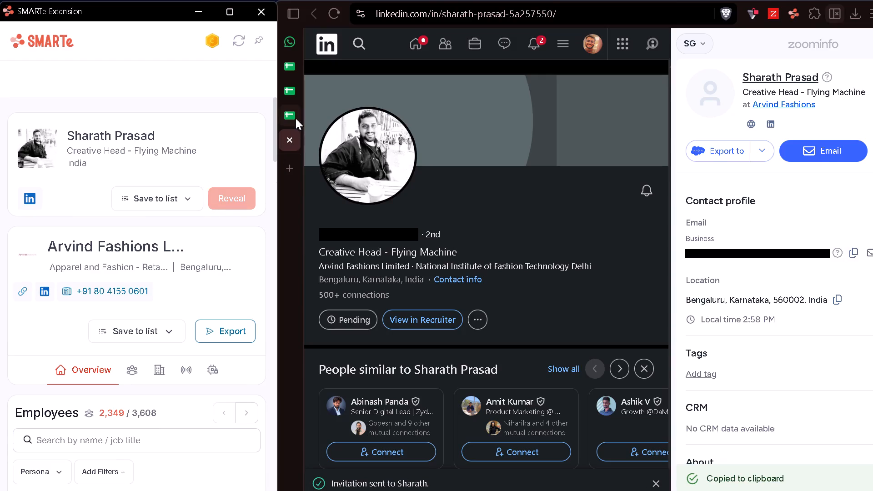
{"action": "left_click", "coordinate": [296, 118]}
{"action": "key", "text": "ctrl+v"}
{"action": "key", "text": "Right"}
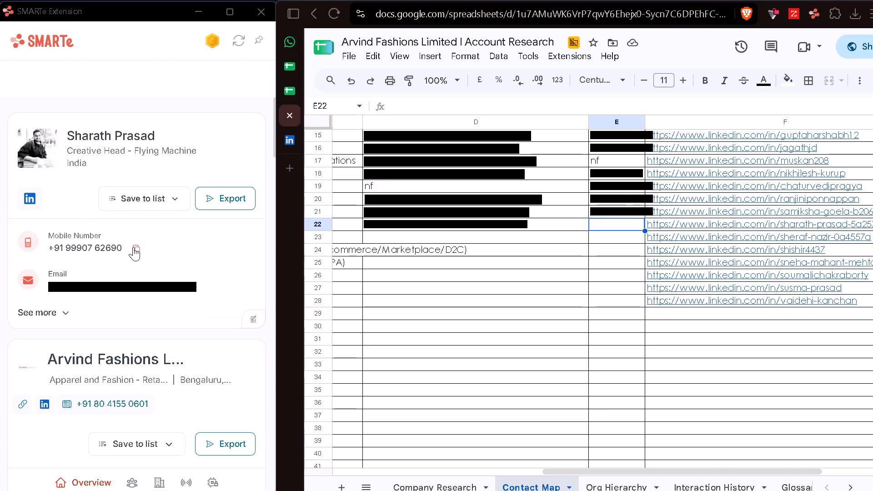
Copy the row 22 contact's SMARTe mobile number into E22.
{"action": "left_click", "coordinate": [133, 250]}
{"action": "left_click", "coordinate": [612, 226]}
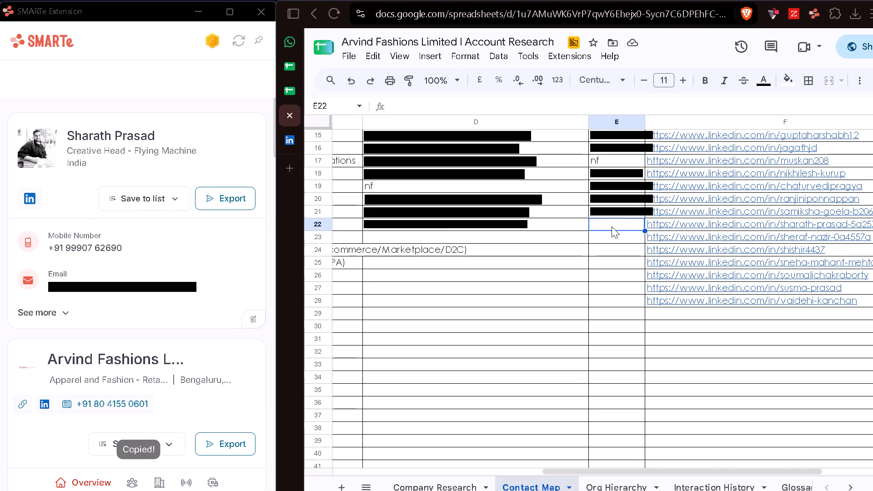
{"action": "key", "text": "ctrl+v"}
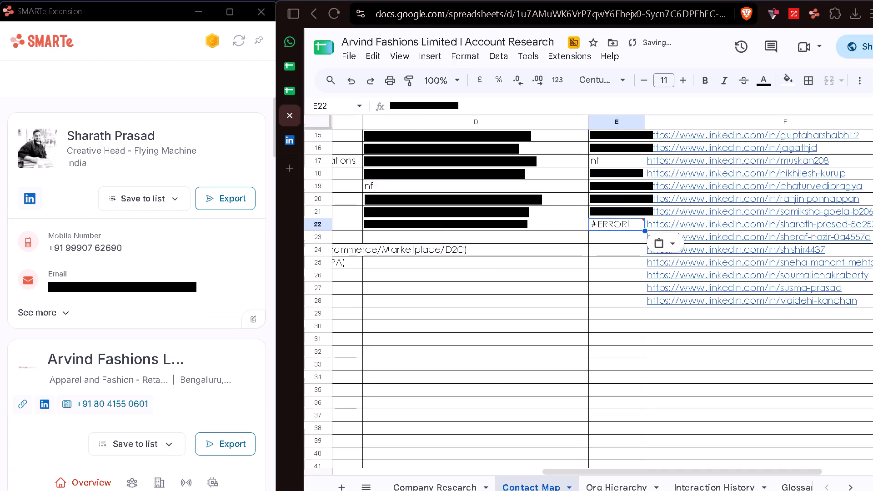
Remove the leading formula characters and country code from the mobile number in E22.
{"action": "left_click", "coordinate": [408, 105]}
{"action": "key", "text": "BackSpace"}
{"action": "key", "text": "BackSpace"}
{"action": "key", "text": "BackSpace"}
{"action": "key", "text": "BackSpace"}
{"action": "key", "text": "BackSpace"}
{"action": "key", "text": "BackSpace"}
{"action": "key", "text": "BackSpace"}
{"action": "key", "text": "BackSpace"}
{"action": "key", "text": "BackSpace"}
{"action": "key", "text": "BackSpace"}
{"action": "key", "text": "BackSpace"}
{"action": "key", "text": "BackSpace"}
{"action": "key", "text": "BackSpace"}
{"action": "left_click", "coordinate": [418, 240]}
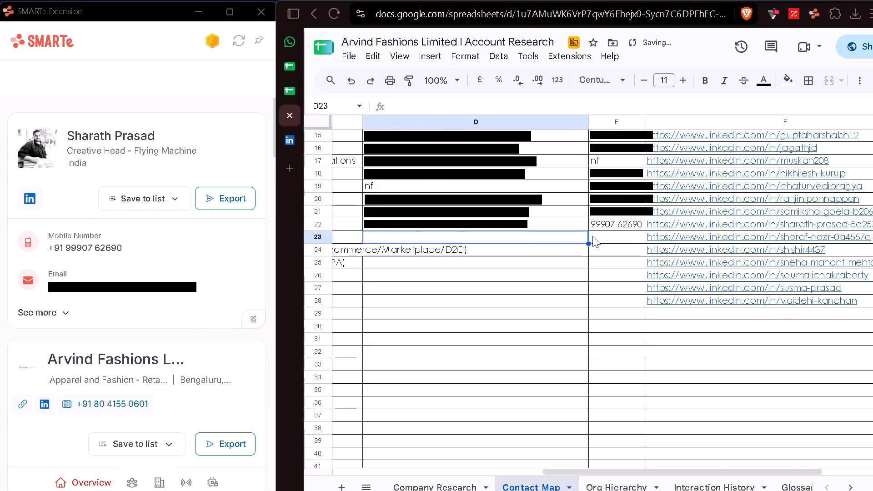
Open the LinkedIn profile linked in F23, copy its ZoomInfo business email into D23, and reveal the contact's details in SMARTe.
{"action": "left_click", "coordinate": [719, 264]}
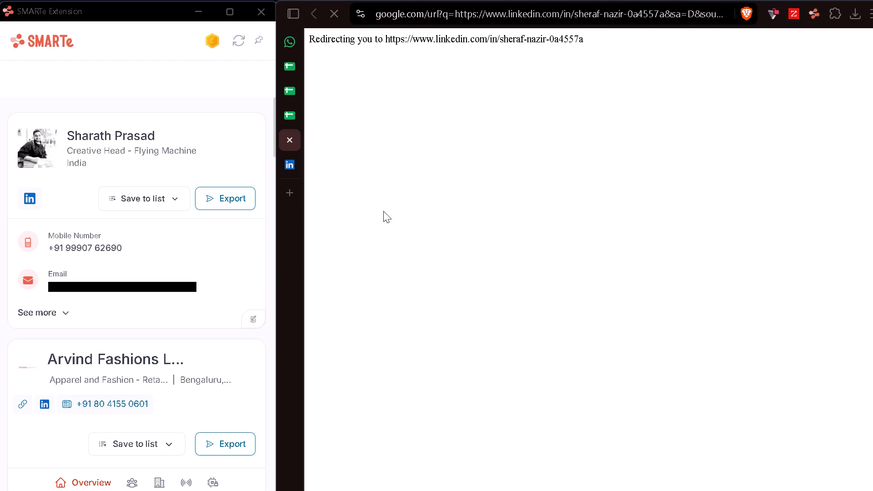
{"action": "double_click", "coordinate": [291, 166]}
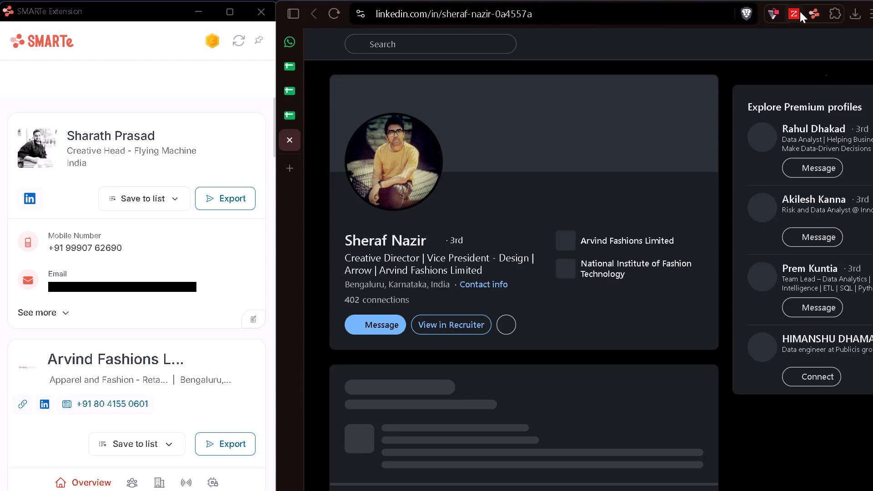
{"action": "left_click", "coordinate": [800, 11]}
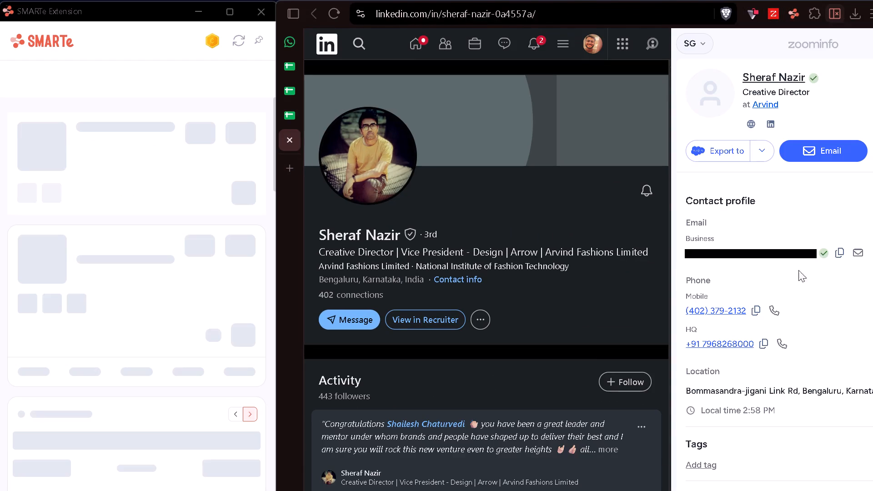
{"action": "left_click", "coordinate": [843, 251]}
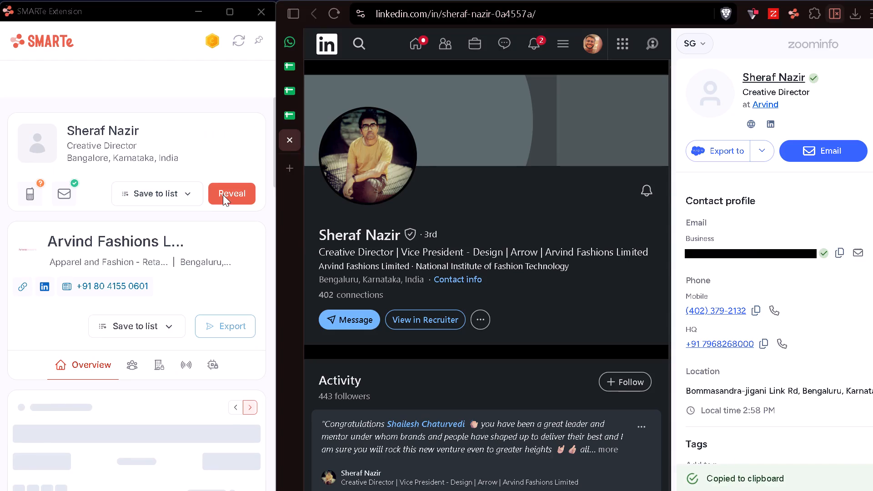
{"action": "left_click", "coordinate": [229, 193]}
{"action": "left_click", "coordinate": [293, 117]}
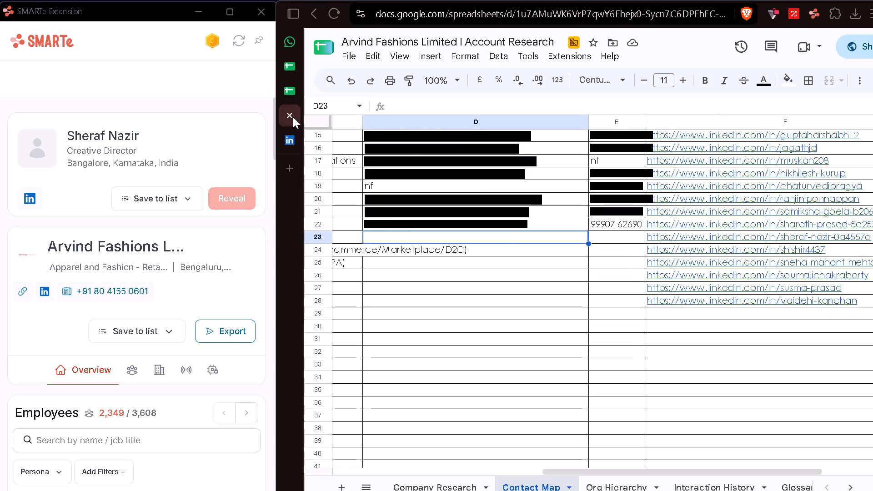
{"action": "key", "text": "ctrl+v"}
{"action": "key", "text": "Right"}
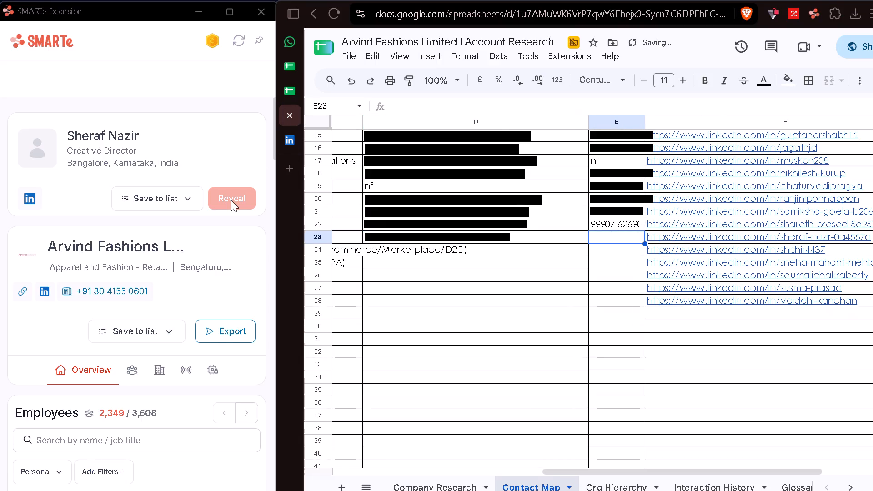
Copy the row 23 contact's SMARTe mobile number into E23.
{"action": "scroll", "coordinate": [144, 260], "scroll_direction": "up", "scroll_amount": 1}
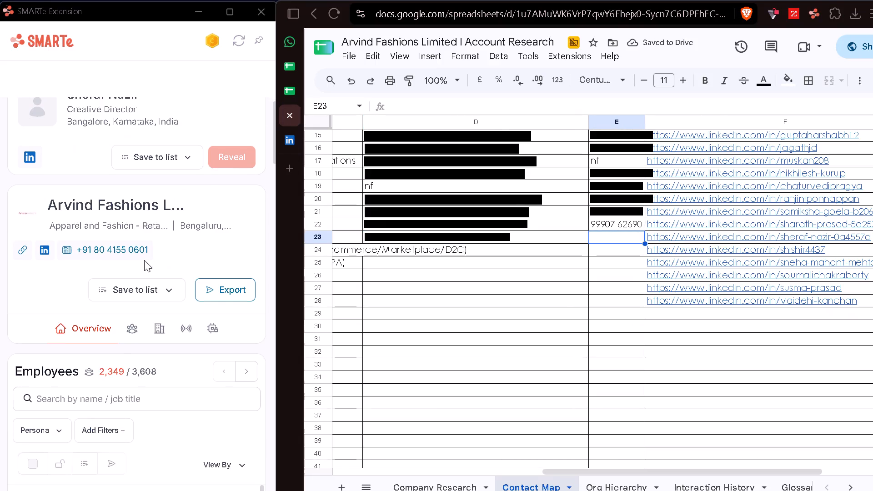
{"action": "scroll", "coordinate": [144, 260], "scroll_direction": "up", "scroll_amount": 1}
{"action": "left_click", "coordinate": [134, 248]}
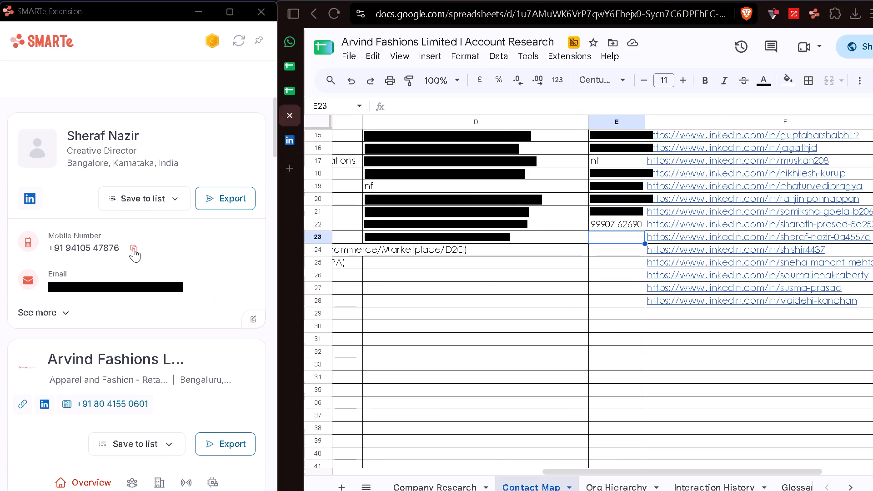
{"action": "left_click", "coordinate": [612, 240]}
{"action": "key", "text": "ctrl+v"}
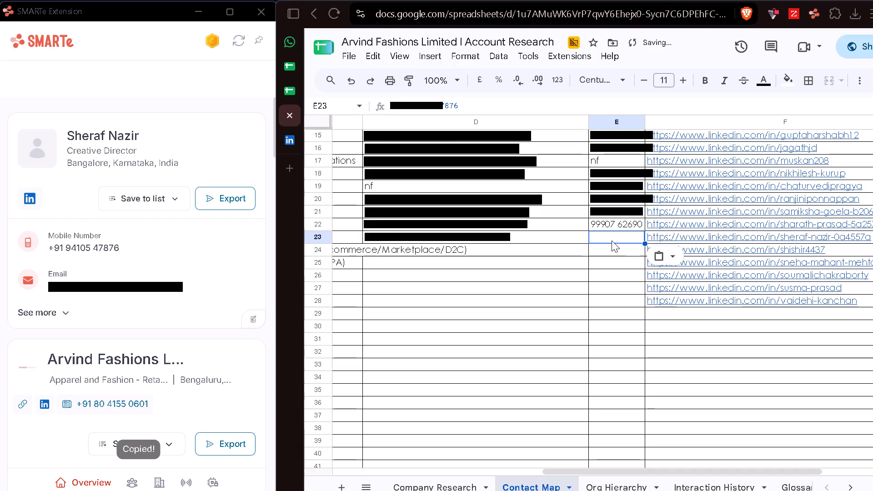
Remove the leading formula characters and country code from the mobile number in E23.
{"action": "left_click", "coordinate": [406, 107]}
{"action": "key", "text": "BackSpace"}
{"action": "key", "text": "BackSpace"}
{"action": "key", "text": "BackSpace"}
{"action": "key", "text": "BackSpace"}
{"action": "key", "text": "BackSpace"}
{"action": "key", "text": "BackSpace"}
{"action": "key", "text": "BackSpace"}
{"action": "key", "text": "BackSpace"}
{"action": "key", "text": "BackSpace"}
{"action": "key", "text": "BackSpace"}
{"action": "key", "text": "BackSpace"}
{"action": "key", "text": "BackSpace"}
{"action": "key", "text": "BackSpace"}
{"action": "key", "text": "BackSpace"}
{"action": "key", "text": "BackSpace"}
{"action": "key", "text": "BackSpace"}
{"action": "key", "text": "BackSpace"}
{"action": "key", "text": "BackSpace"}
{"action": "key", "text": "BackSpace"}
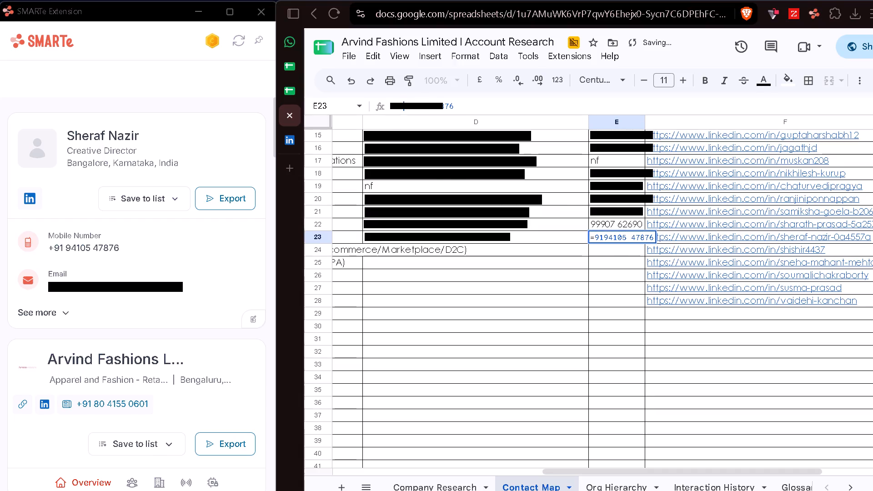
{"action": "left_click", "coordinate": [463, 249]}
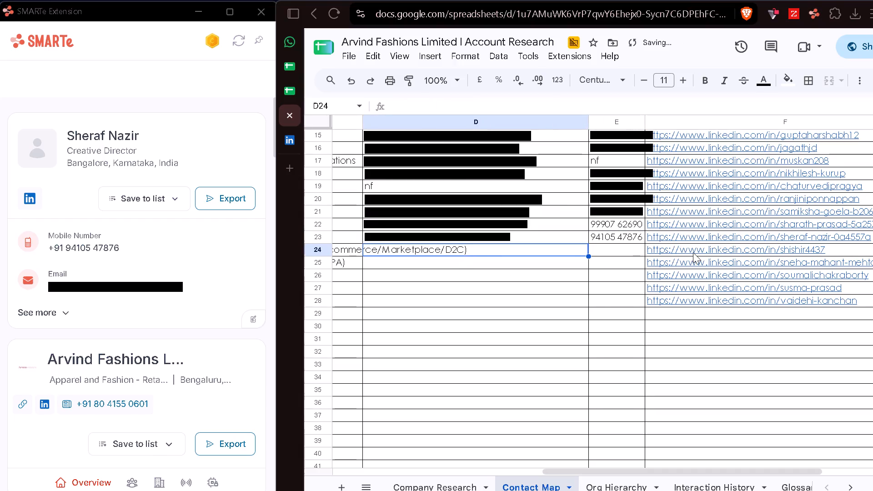
Open the LinkedIn profile linked in F24 with its ZoomInfo details and copy the business email into D24.
{"action": "left_click", "coordinate": [714, 277]}
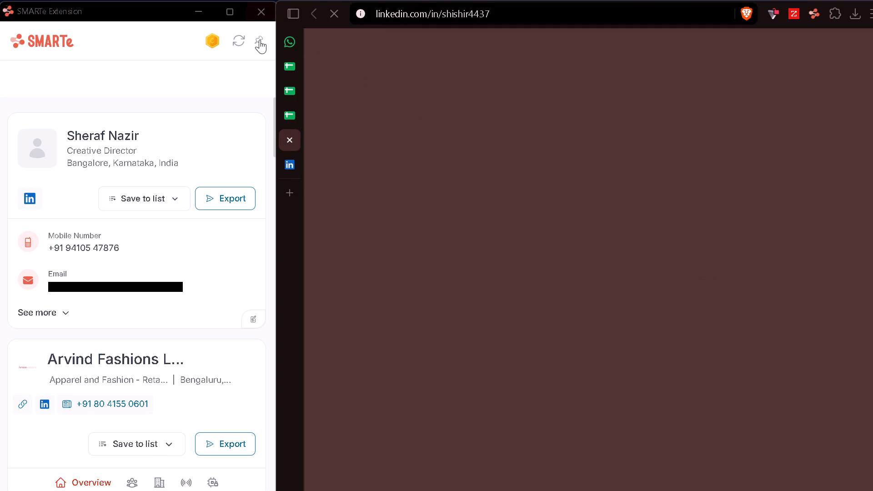
{"action": "left_click", "coordinate": [784, 15]}
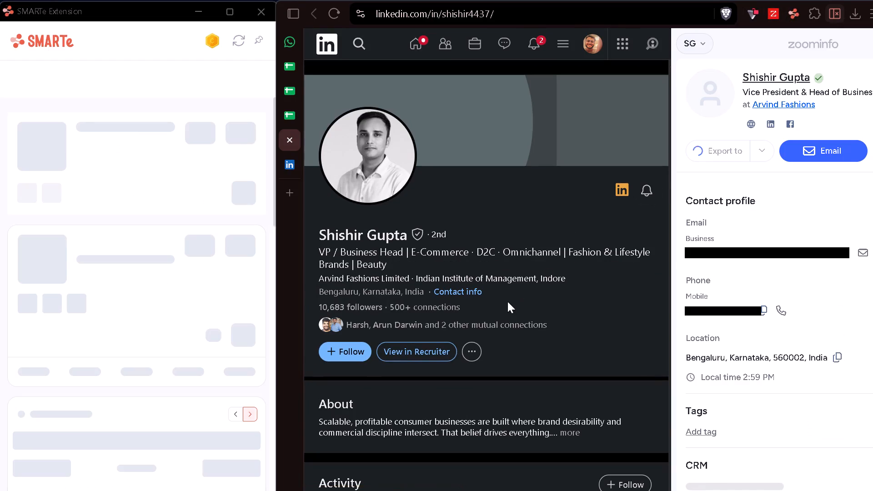
{"action": "left_click", "coordinate": [843, 256]}
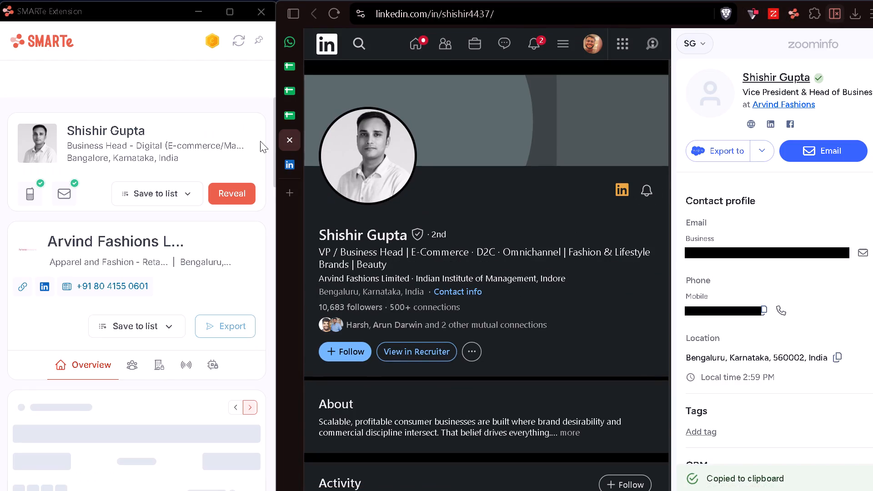
{"action": "left_click", "coordinate": [290, 115]}
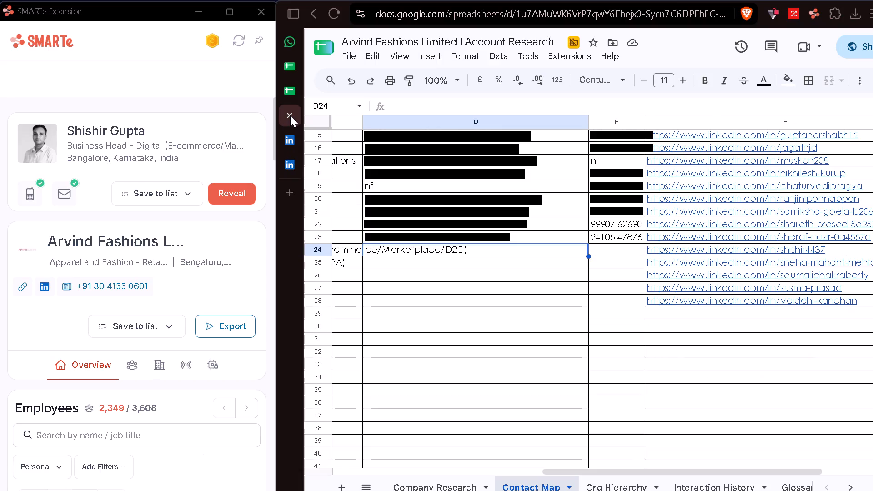
{"action": "key", "text": "ctrl+v"}
{"action": "key", "text": "Right"}
Copy the row 24 contact's ZoomInfo mobile number into E24 and close both open LinkedIn profiles.
{"action": "left_click", "coordinate": [289, 144]}
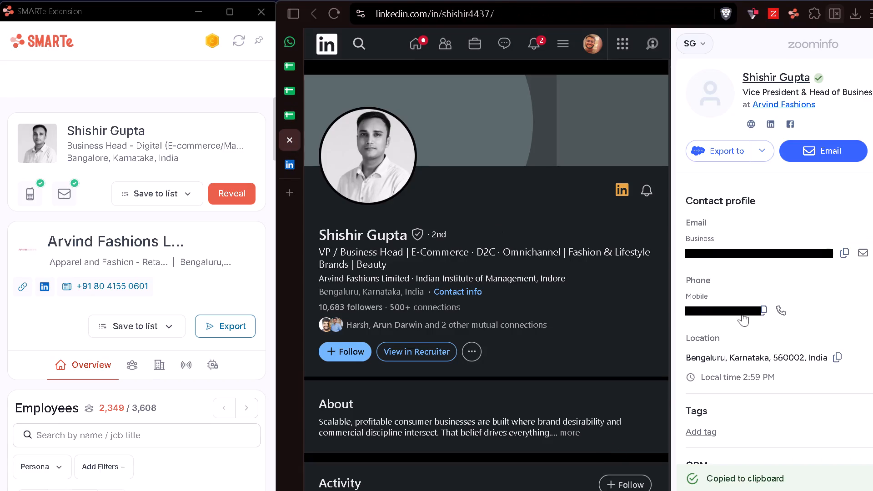
{"action": "left_click", "coordinate": [759, 306]}
{"action": "double_click", "coordinate": [290, 166]}
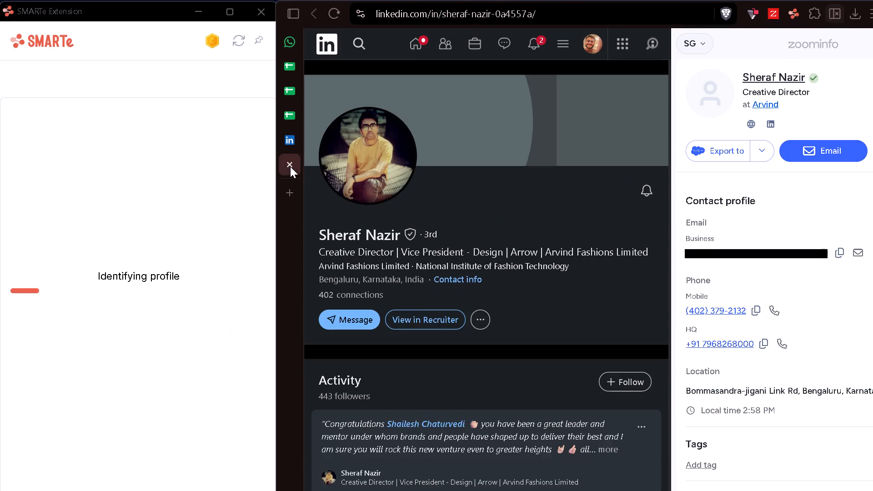
{"action": "left_click", "coordinate": [288, 140]}
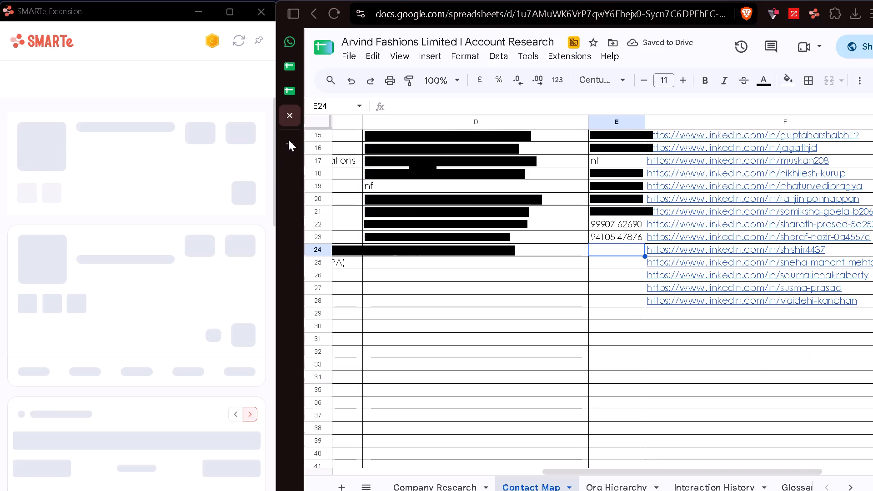
{"action": "key", "text": "ctrl+v"}
Remove the leading formula characters and country code from the mobile number in E24.
{"action": "left_click", "coordinate": [407, 105]}
{"action": "key", "text": "BackSpace"}
{"action": "key", "text": "BackSpace"}
{"action": "key", "text": "BackSpace"}
{"action": "key", "text": "BackSpace"}
{"action": "key", "text": "BackSpace"}
{"action": "key", "text": "BackSpace"}
{"action": "key", "text": "BackSpace"}
{"action": "key", "text": "BackSpace"}
{"action": "key", "text": "BackSpace"}
{"action": "key", "text": "BackSpace"}
{"action": "key", "text": "BackSpace"}
{"action": "key", "text": "BackSpace"}
{"action": "key", "text": "BackSpace"}
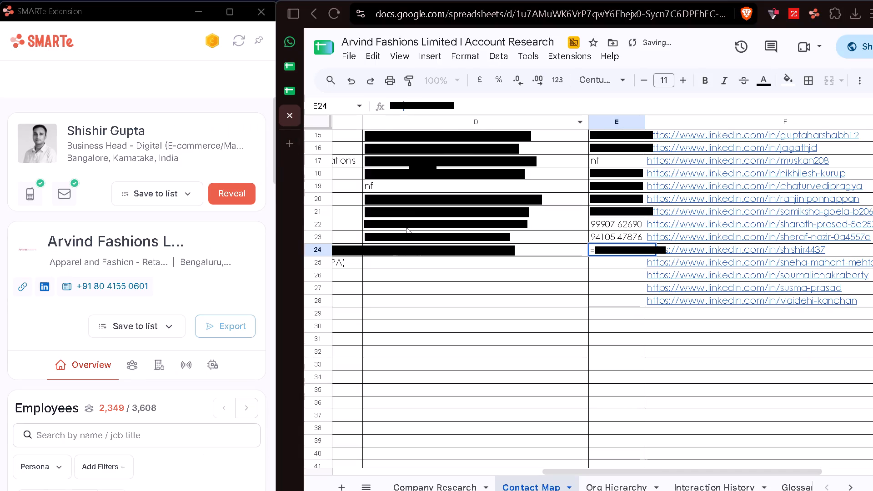
{"action": "left_click", "coordinate": [393, 264]}
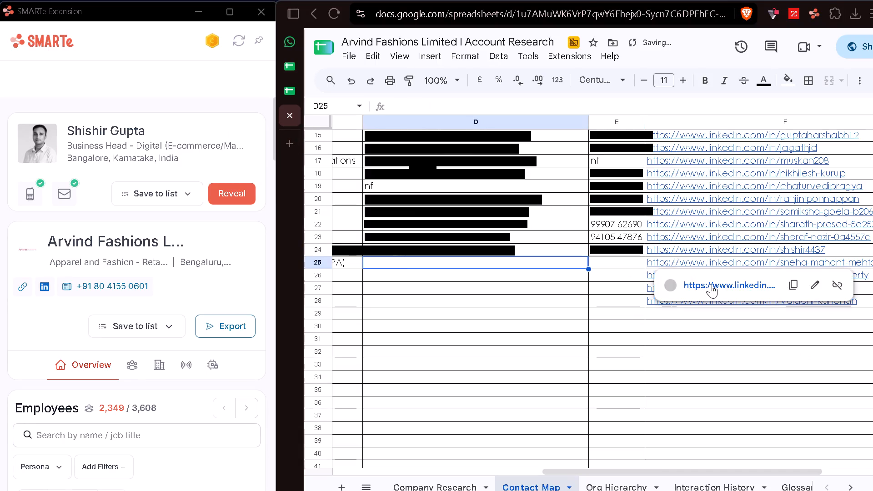
Open the LinkedIn profile linked in F25, check its ZoomInfo details, reveal the contact in SMARTe, and return to the Contact Map.
{"action": "left_click", "coordinate": [711, 284]}
{"action": "left_click", "coordinate": [795, 15]}
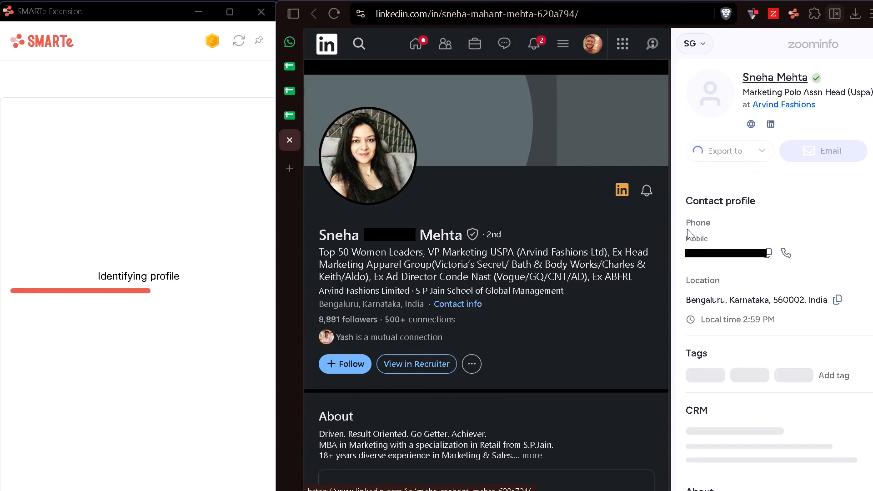
{"action": "left_click", "coordinate": [829, 10]}
{"action": "left_click", "coordinate": [234, 191]}
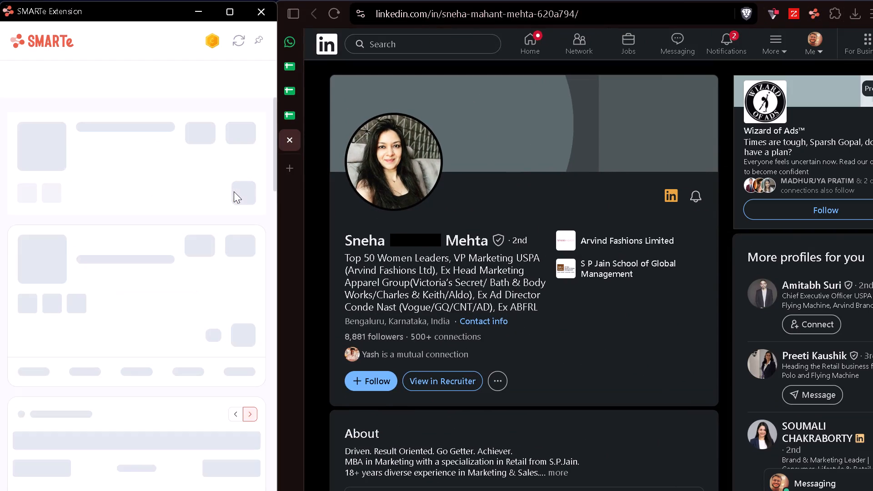
{"action": "left_click", "coordinate": [284, 128]}
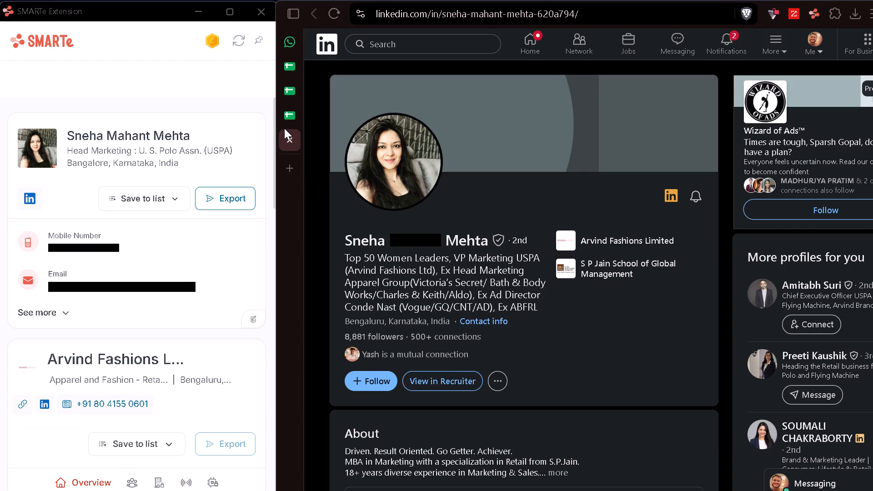
{"action": "left_click", "coordinate": [287, 124]}
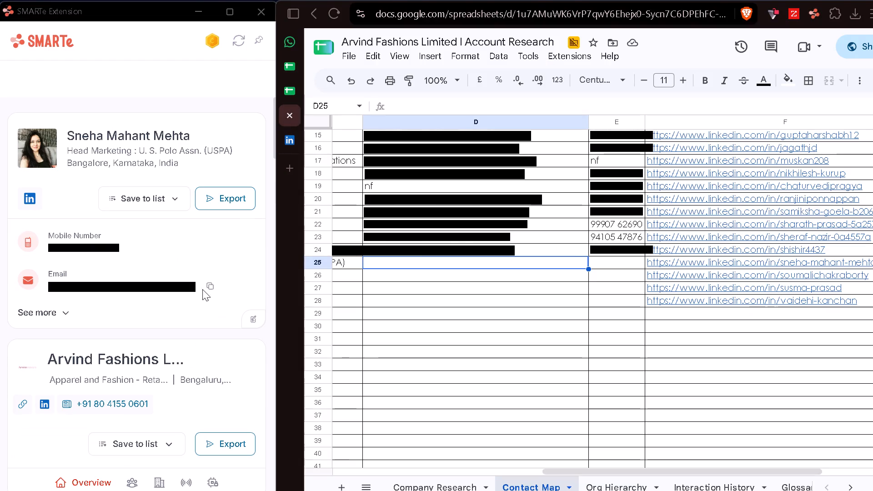
Copy the row 25 contact's SMARTe email into D25 and mobile number into E25.
{"action": "left_click", "coordinate": [213, 287]}
{"action": "left_click", "coordinate": [383, 266]}
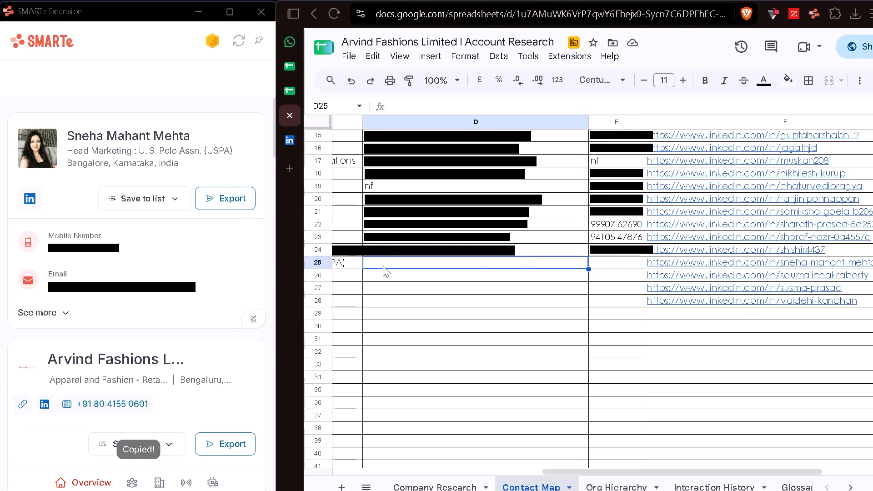
{"action": "key", "text": "ctrl+v"}
{"action": "key", "text": "Right"}
{"action": "left_click", "coordinate": [130, 245]}
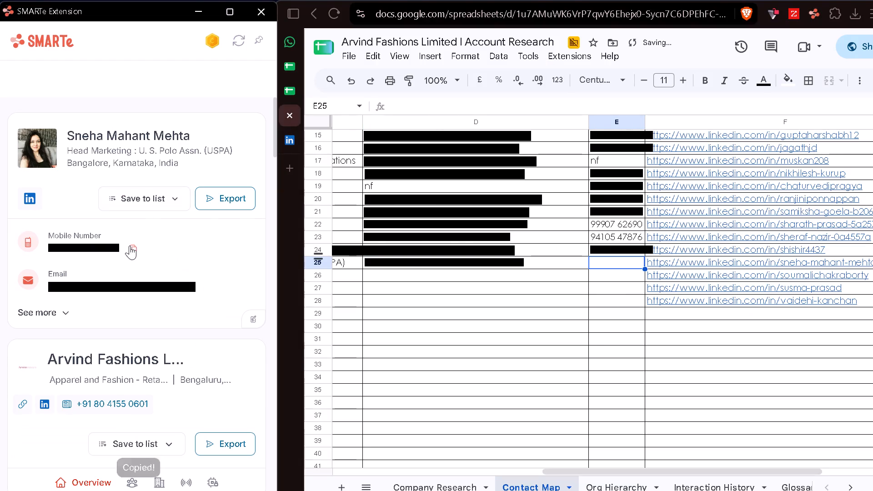
{"action": "left_click", "coordinate": [612, 266]}
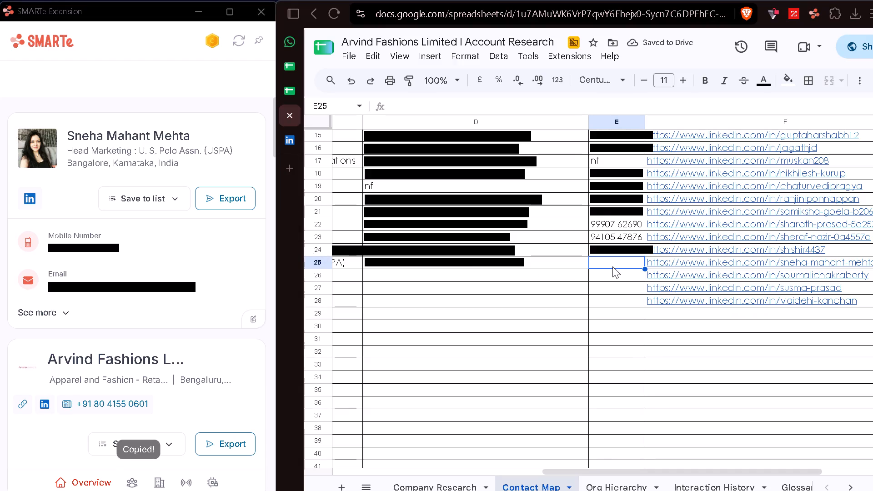
{"action": "key", "text": "ctrl+v"}
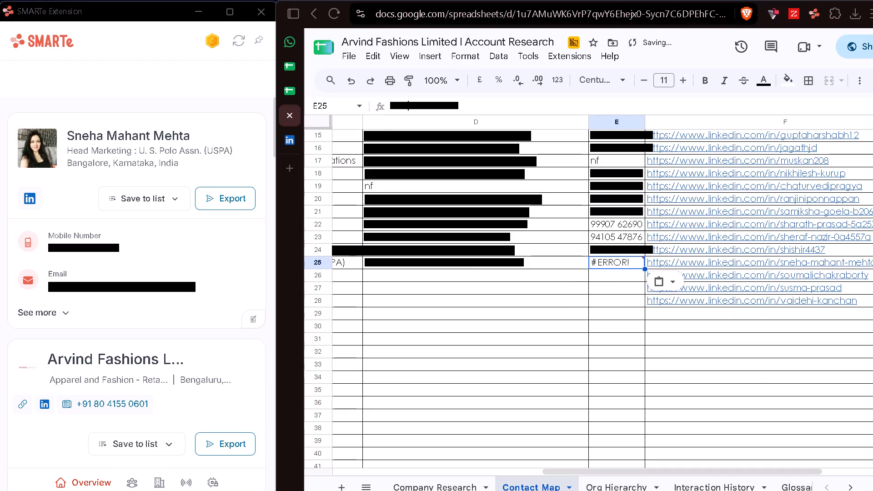
Remove the leading formula characters and country code from the mobile number in E25.
{"action": "left_click", "coordinate": [408, 103]}
{"action": "key", "text": "BackSpace"}
{"action": "key", "text": "BackSpace"}
{"action": "key", "text": "BackSpace"}
{"action": "key", "text": "BackSpace"}
{"action": "key", "text": "BackSpace"}
{"action": "key", "text": "BackSpace"}
{"action": "key", "text": "BackSpace"}
{"action": "key", "text": "BackSpace"}
{"action": "key", "text": "BackSpace"}
{"action": "key", "text": "BackSpace"}
{"action": "key", "text": "BackSpace"}
{"action": "key", "text": "BackSpace"}
{"action": "key", "text": "BackSpace"}
{"action": "left_click", "coordinate": [447, 279]}
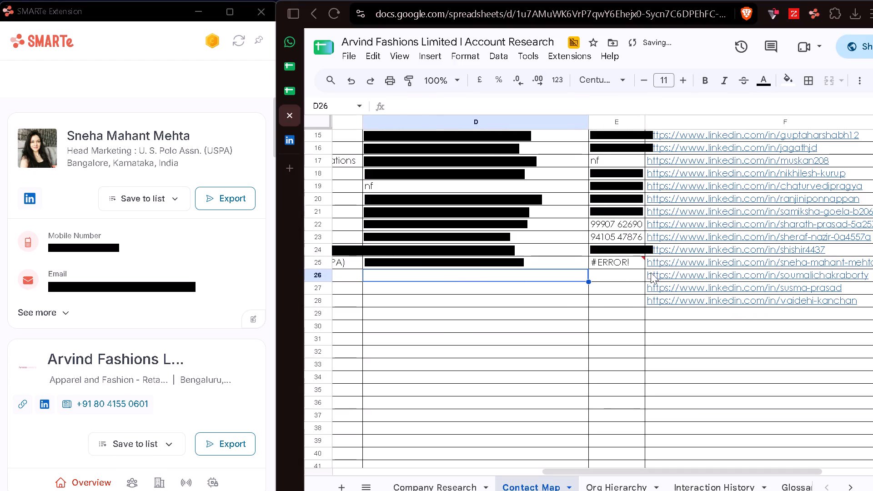
{"action": "left_click", "coordinate": [605, 261]}
{"action": "left_click", "coordinate": [404, 105]}
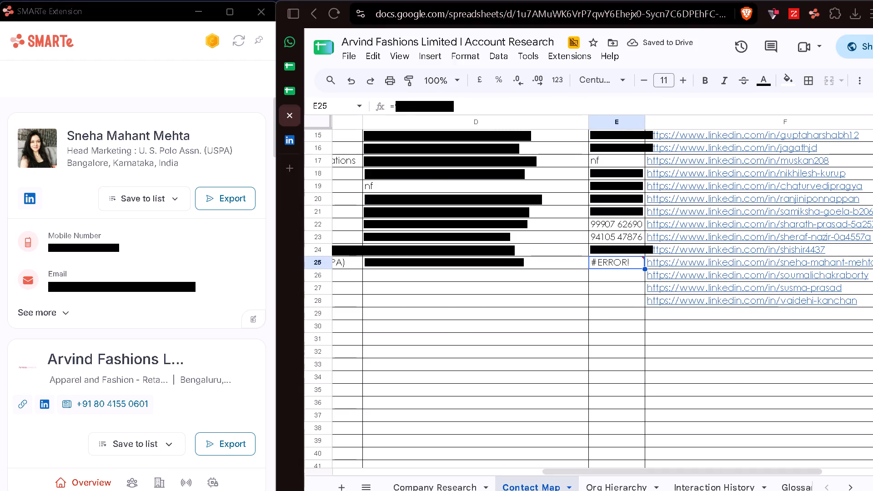
{"action": "key", "text": "BackSpace"}
{"action": "key", "text": "BackSpace"}
{"action": "key", "text": "BackSpace"}
{"action": "key", "text": "BackSpace"}
{"action": "key", "text": "BackSpace"}
{"action": "key", "text": "BackSpace"}
{"action": "key", "text": "BackSpace"}
{"action": "key", "text": "BackSpace"}
{"action": "key", "text": "BackSpace"}
{"action": "key", "text": "BackSpace"}
{"action": "key", "text": "BackSpace"}
{"action": "key", "text": "BackSpace"}
{"action": "key", "text": "BackSpace"}
{"action": "key", "text": "BackSpace"}
{"action": "key", "text": "BackSpace"}
{"action": "key", "text": "BackSpace"}
{"action": "left_click", "coordinate": [427, 273]}
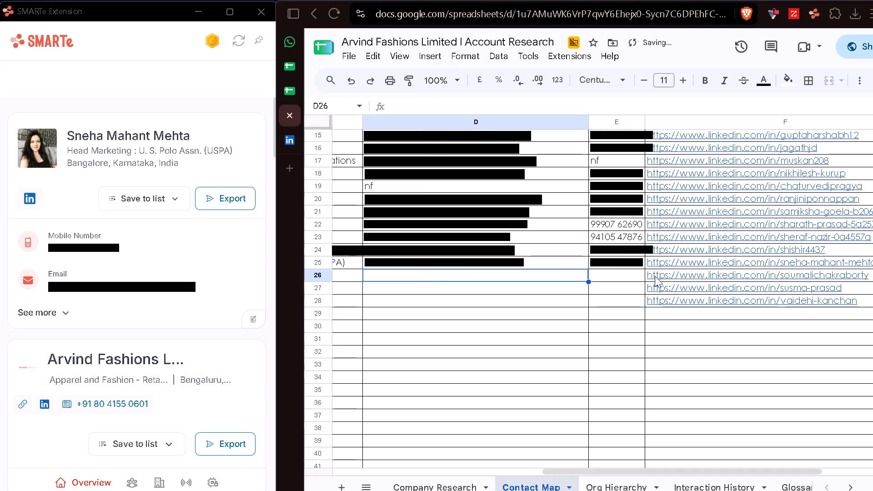
Open the LinkedIn profile linked in F26 with its ZoomInfo details and copy the business email into D26.
{"action": "left_click", "coordinate": [722, 291]}
{"action": "left_click", "coordinate": [725, 296]}
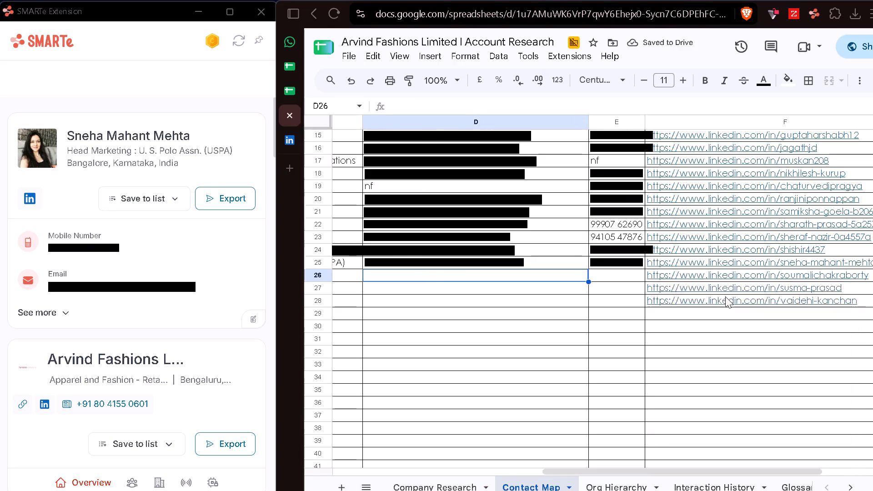
{"action": "left_click", "coordinate": [794, 16]}
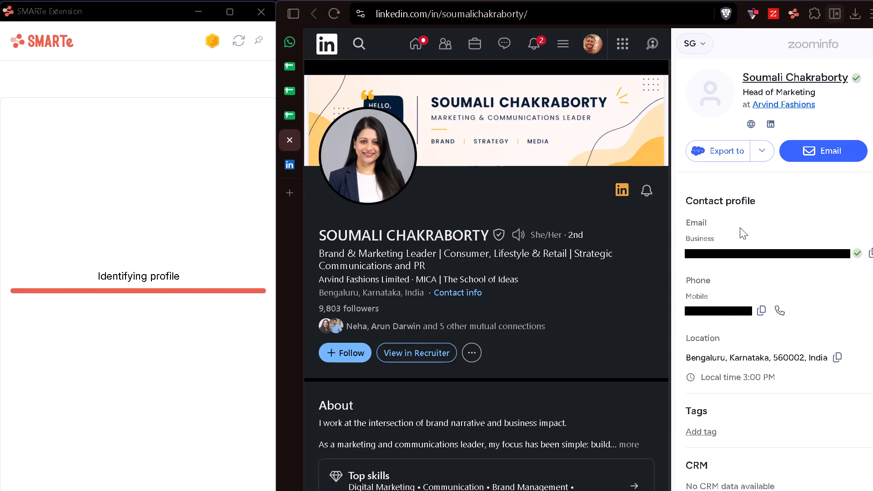
{"action": "left_click", "coordinate": [868, 252]}
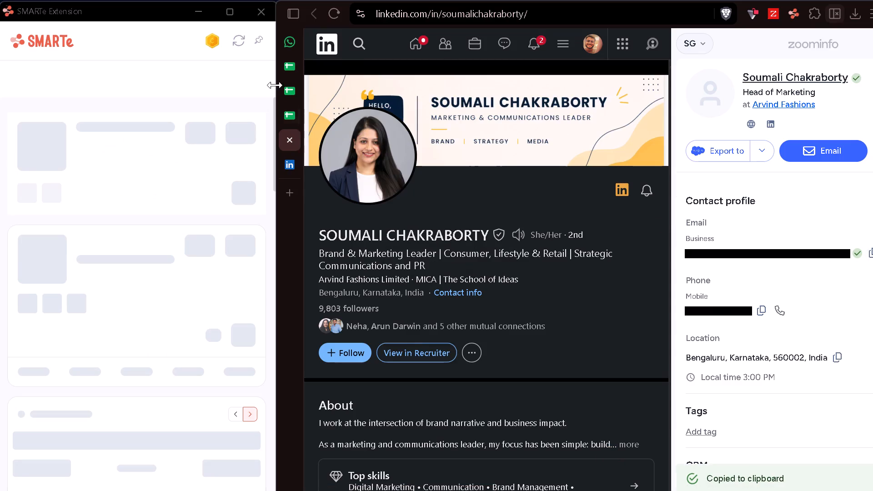
{"action": "left_click", "coordinate": [287, 122]}
{"action": "key", "text": "ctrl+v"}
{"action": "key", "text": "Right"}
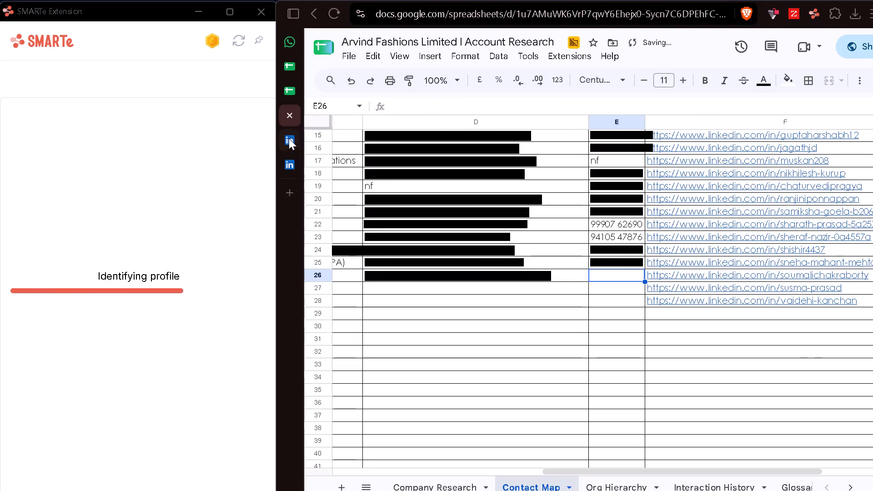
Copy the row 26 contact's ZoomInfo mobile number into E26 and close the open LinkedIn profiles.
{"action": "left_click", "coordinate": [290, 147]}
{"action": "left_click", "coordinate": [763, 308]}
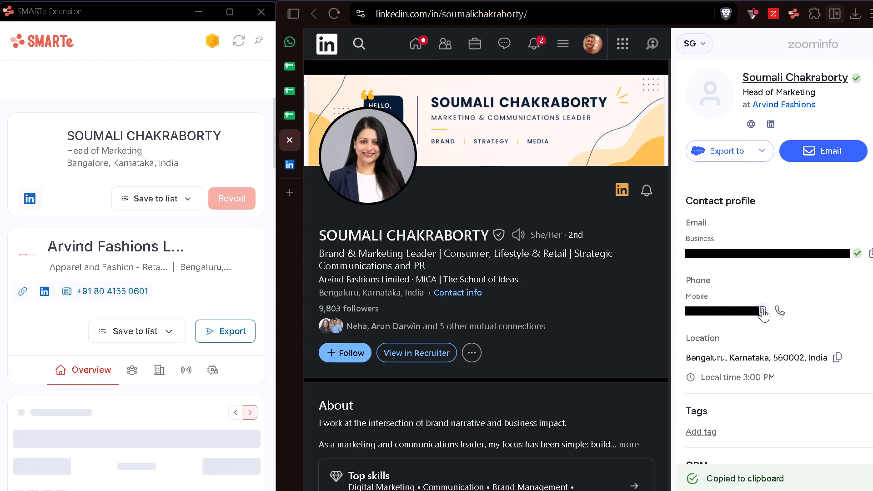
{"action": "double_click", "coordinate": [291, 165]}
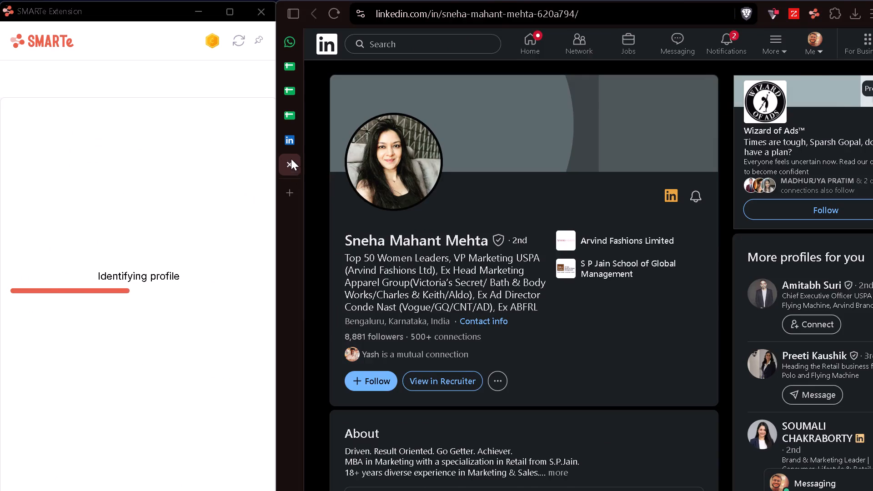
{"action": "left_click", "coordinate": [291, 142]}
{"action": "key", "text": "ctrl+v"}
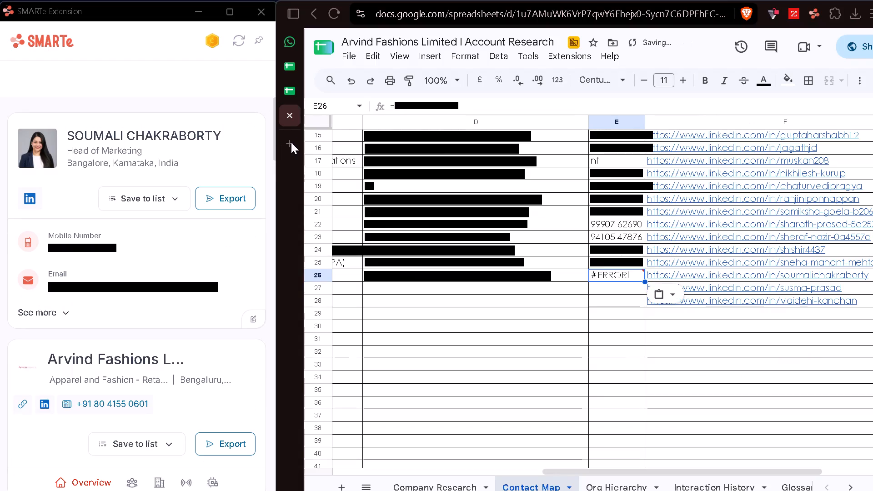
Remove the leading formula characters and country code from the mobile number in E26.
{"action": "left_click", "coordinate": [409, 102]}
{"action": "key", "text": "BackSpace"}
{"action": "key", "text": "BackSpace"}
{"action": "key", "text": "BackSpace"}
{"action": "key", "text": "BackSpace"}
{"action": "key", "text": "BackSpace"}
{"action": "key", "text": "BackSpace"}
{"action": "key", "text": "BackSpace"}
{"action": "key", "text": "BackSpace"}
{"action": "key", "text": "BackSpace"}
{"action": "key", "text": "BackSpace"}
{"action": "key", "text": "BackSpace"}
{"action": "key", "text": "BackSpace"}
{"action": "key", "text": "BackSpace"}
{"action": "key", "text": "BackSpace"}
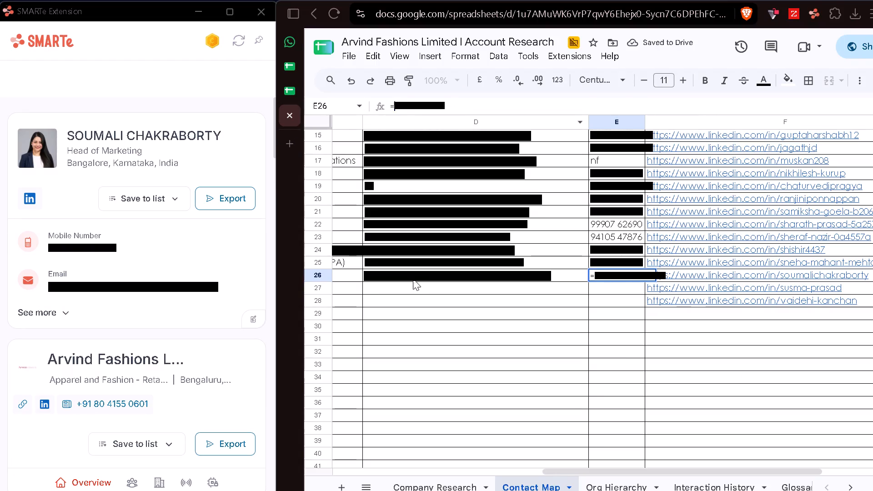
{"action": "left_click", "coordinate": [410, 289]}
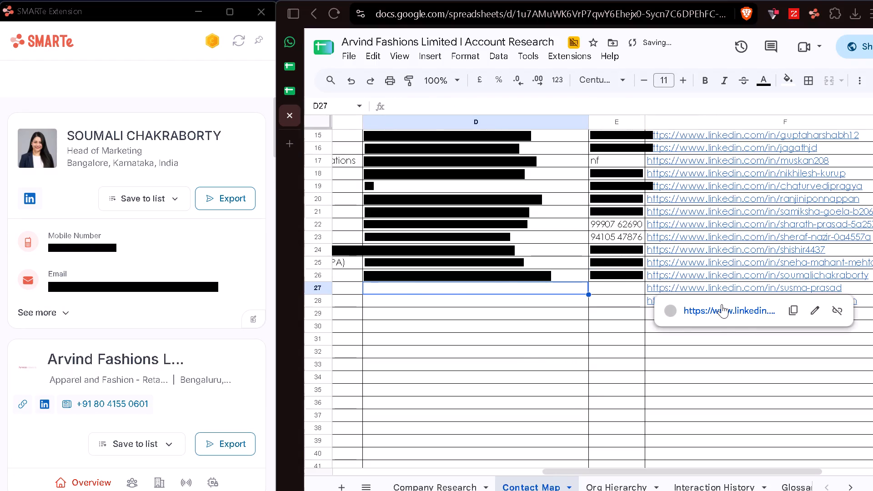
Open the LinkedIn profile linked in F27, look the contact up in SMARTe, and send a connection request.
{"action": "left_click", "coordinate": [722, 304]}
{"action": "left_click", "coordinate": [795, 15]}
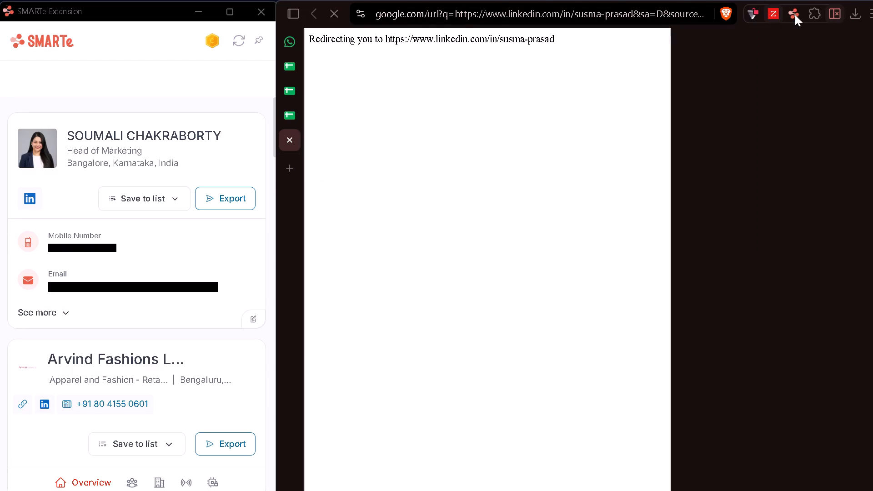
{"action": "left_click", "coordinate": [341, 336]}
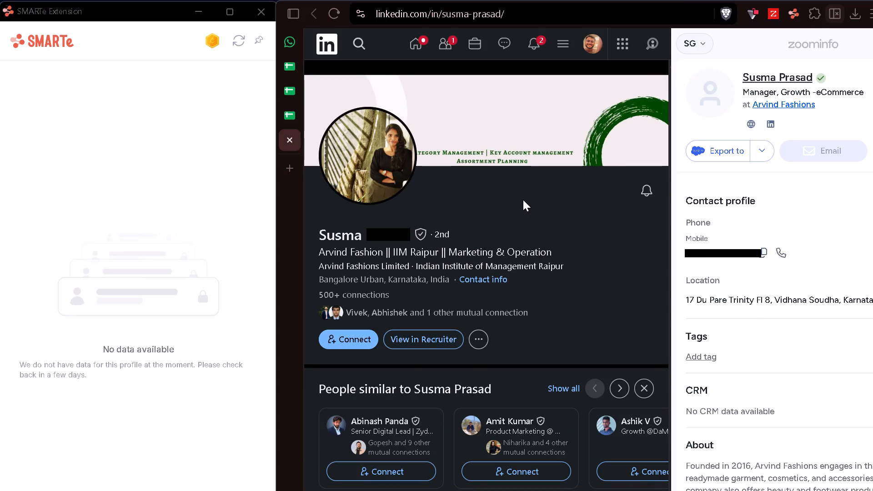
{"action": "left_click", "coordinate": [562, 190]}
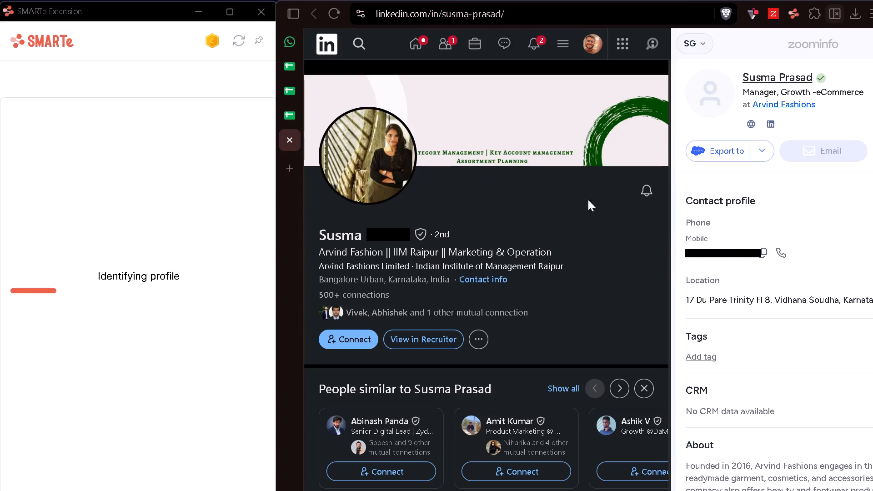
Enter nf as the email in D27 and copy the contact's ZoomInfo mobile number into E27.
{"action": "left_click", "coordinate": [758, 254]}
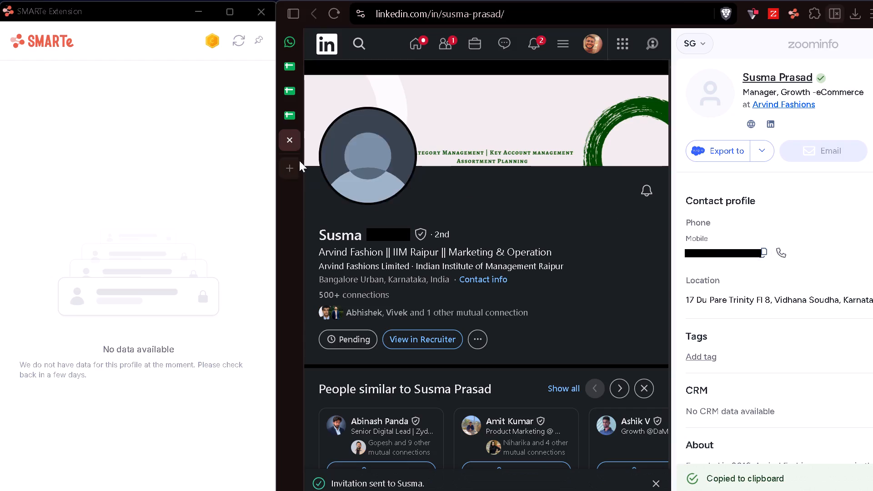
{"action": "left_click", "coordinate": [294, 138]}
{"action": "type", "text": "nf"}
{"action": "key", "text": "Right"}
{"action": "key", "text": "ctrl+v"}
Remove the leading formula characters and country code from the mobile number in E27.
{"action": "left_click", "coordinate": [404, 103]}
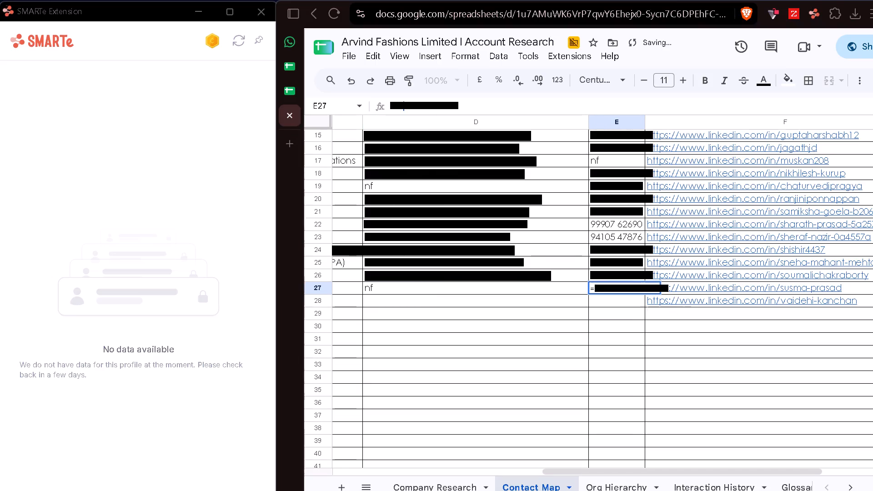
{"action": "key", "text": "Right"}
{"action": "key", "text": "BackSpace"}
{"action": "key", "text": "BackSpace"}
{"action": "key", "text": "BackSpace"}
{"action": "key", "text": "BackSpace"}
{"action": "key", "text": "BackSpace"}
{"action": "key", "text": "BackSpace"}
{"action": "key", "text": "BackSpace"}
{"action": "key", "text": "BackSpace"}
{"action": "key", "text": "BackSpace"}
{"action": "key", "text": "BackSpace"}
{"action": "key", "text": "BackSpace"}
{"action": "key", "text": "BackSpace"}
{"action": "key", "text": "BackSpace"}
{"action": "left_click", "coordinate": [397, 302]}
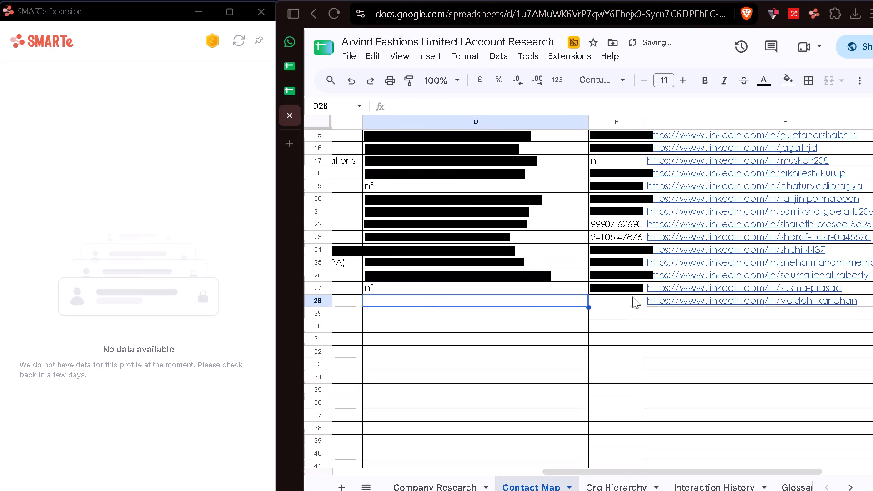
Open the LinkedIn profile linked in F28, look it up in SMARTe, and copy the ZoomInfo business email into D28.
{"action": "left_click", "coordinate": [724, 326]}
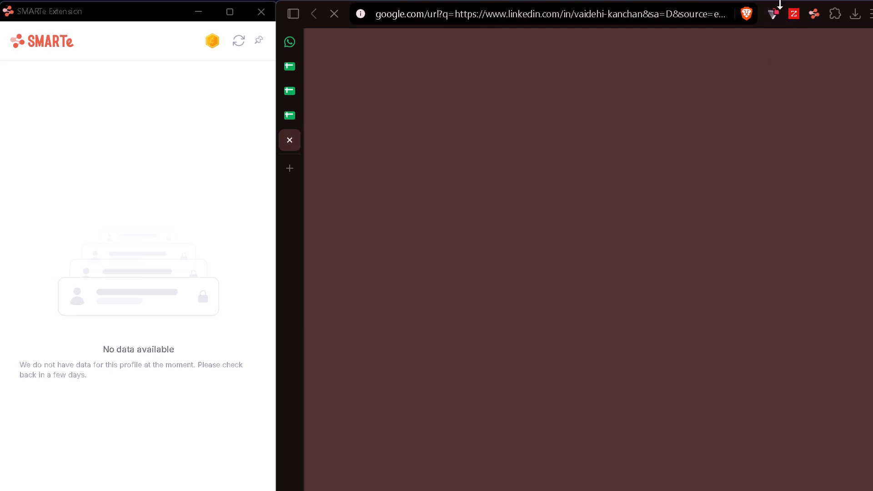
{"action": "left_click", "coordinate": [796, 11]}
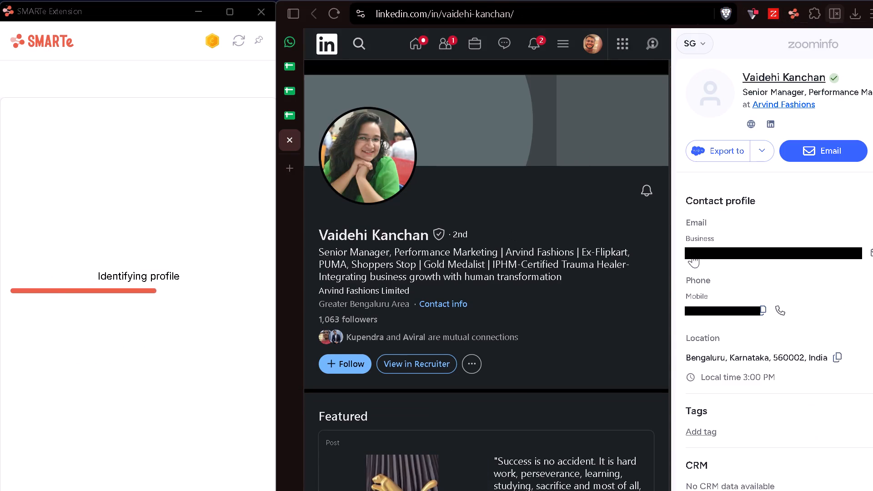
{"action": "left_click", "coordinate": [854, 259]}
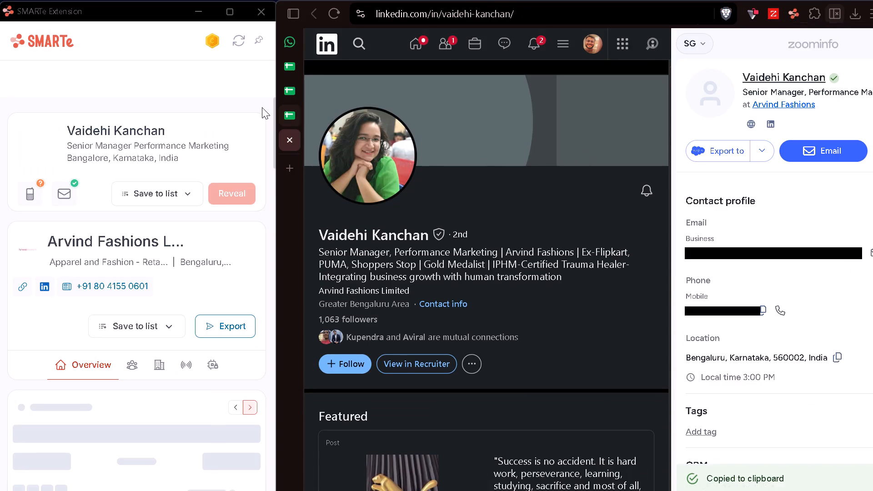
{"action": "left_click", "coordinate": [283, 112]}
{"action": "key", "text": "ctrl+v"}
{"action": "key", "text": "Right"}
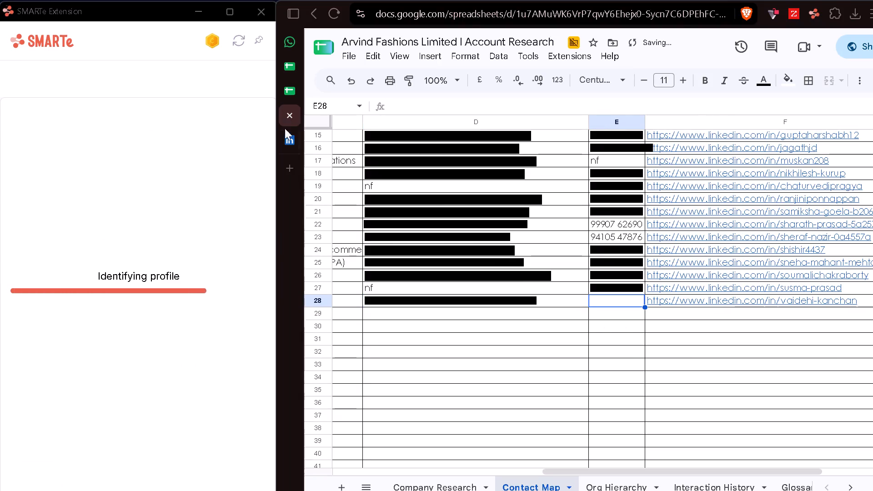
Copy the row 28 contact's ZoomInfo mobile number into E28, closing the LinkedIn profile and the SMARTe window.
{"action": "left_click", "coordinate": [286, 139]}
{"action": "left_click", "coordinate": [761, 312]}
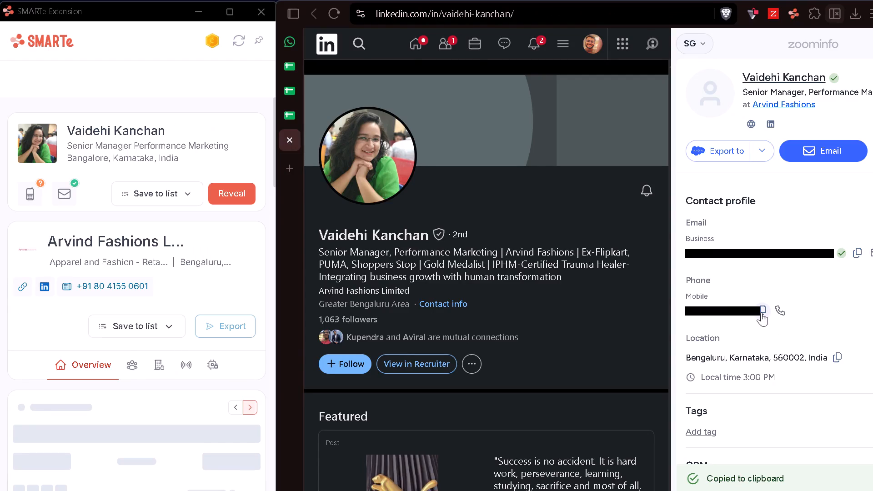
{"action": "left_click", "coordinate": [290, 140]}
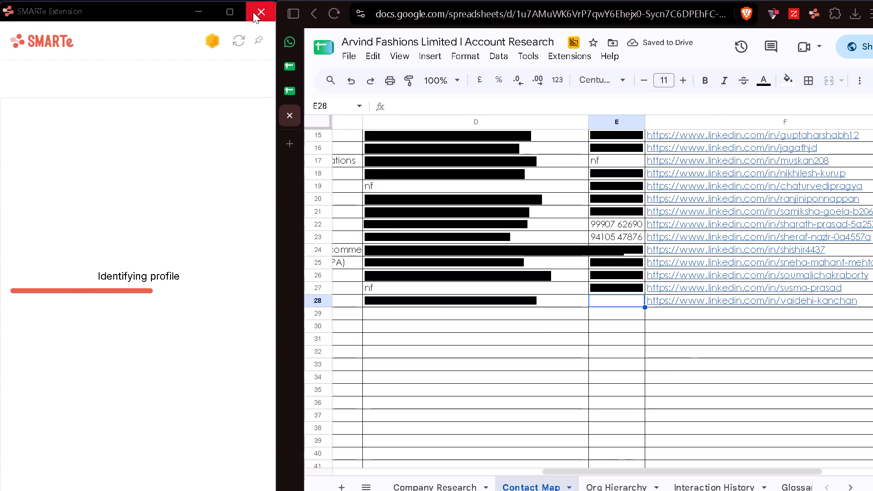
{"action": "left_click", "coordinate": [253, 12]}
{"action": "key", "text": "ctrl+v"}
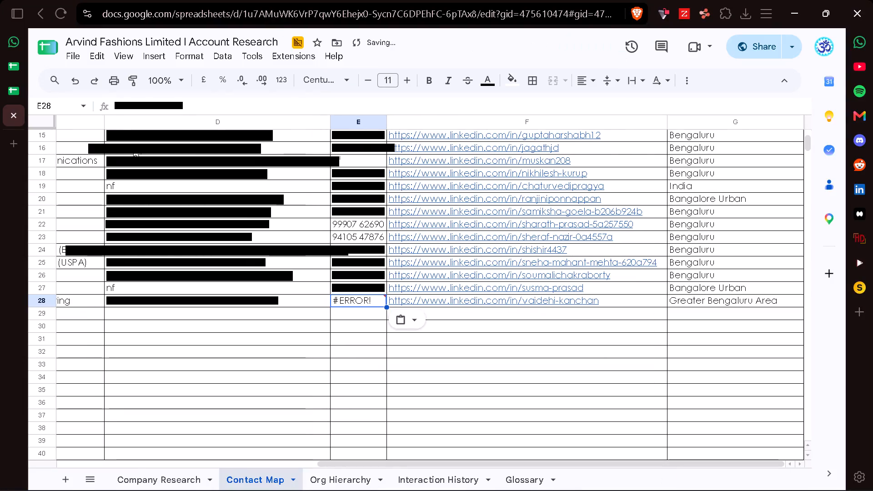
Remove the leading formula characters and country code from the mobile number in E28.
{"action": "left_click", "coordinate": [132, 108]}
{"action": "key", "text": "BackSpace"}
{"action": "key", "text": "BackSpace"}
{"action": "key", "text": "BackSpace"}
{"action": "key", "text": "BackSpace"}
{"action": "key", "text": "BackSpace"}
{"action": "key", "text": "BackSpace"}
{"action": "key", "text": "BackSpace"}
{"action": "key", "text": "BackSpace"}
{"action": "key", "text": "BackSpace"}
{"action": "key", "text": "BackSpace"}
{"action": "key", "text": "BackSpace"}
{"action": "key", "text": "BackSpace"}
{"action": "key", "text": "BackSpace"}
{"action": "key", "text": "BackSpace"}
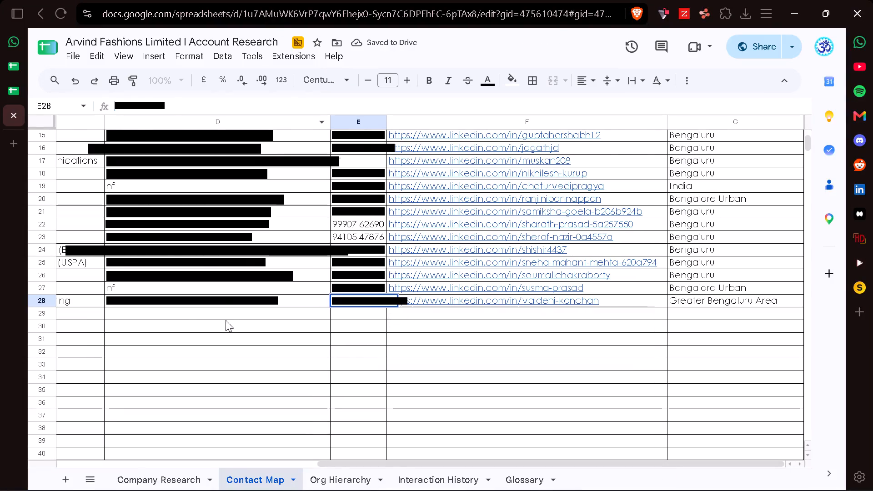
{"action": "left_click", "coordinate": [145, 318]}
Set the vertical alignment of the whole Contact Map sheet to middle and auto-fit its column widths.
{"action": "scroll", "coordinate": [145, 318], "scroll_direction": "right", "scroll_amount": 4}
{"action": "scroll", "coordinate": [145, 318], "scroll_direction": "up", "scroll_amount": 3}
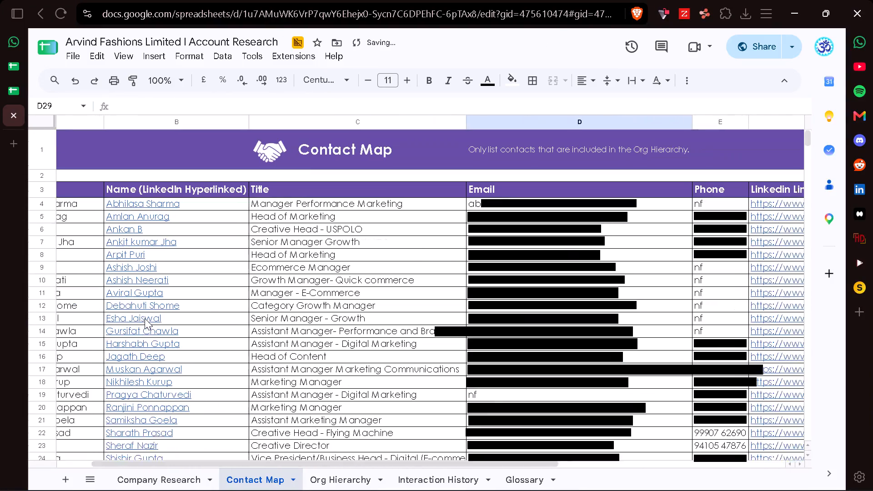
{"action": "scroll", "coordinate": [145, 318], "scroll_direction": "right", "scroll_amount": 3}
{"action": "left_click", "coordinate": [49, 116]}
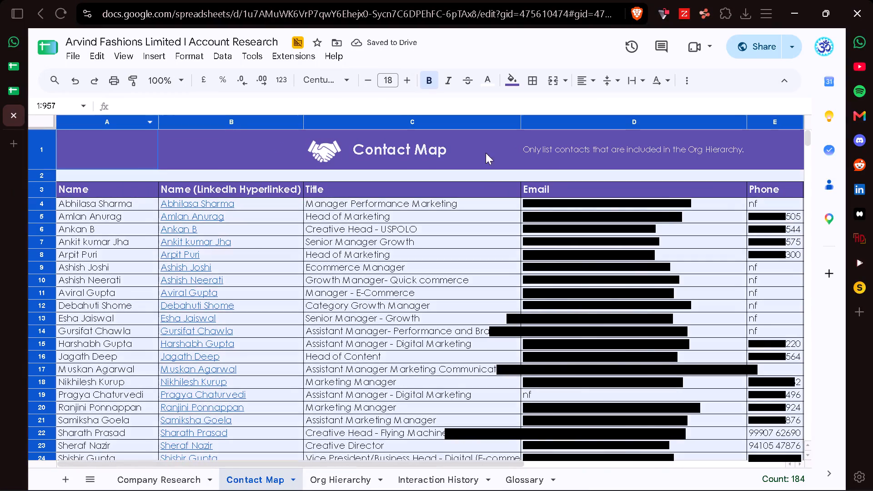
{"action": "left_click", "coordinate": [611, 86]}
{"action": "left_click", "coordinate": [628, 101]}
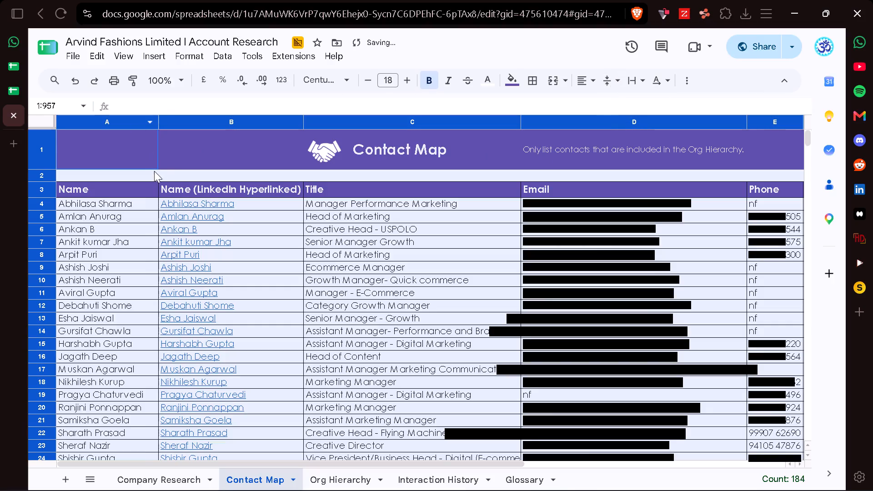
{"action": "double_click", "coordinate": [156, 120]}
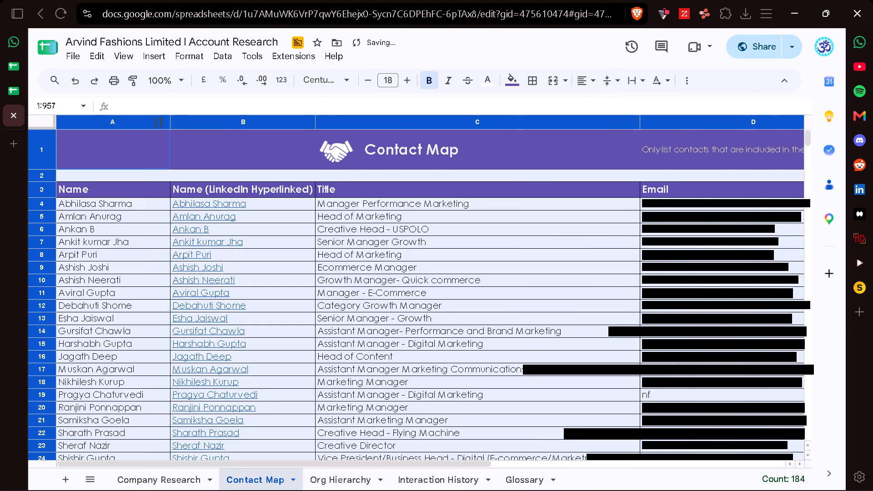
Copy the contact names in A4:A28 into the Klenty Leads New spreadsheet's Shubham Leads 26th October sheet, starting at A23.
{"action": "scroll", "coordinate": [422, 326], "scroll_direction": "down", "scroll_amount": 3}
{"action": "scroll", "coordinate": [422, 326], "scroll_direction": "left", "scroll_amount": 7}
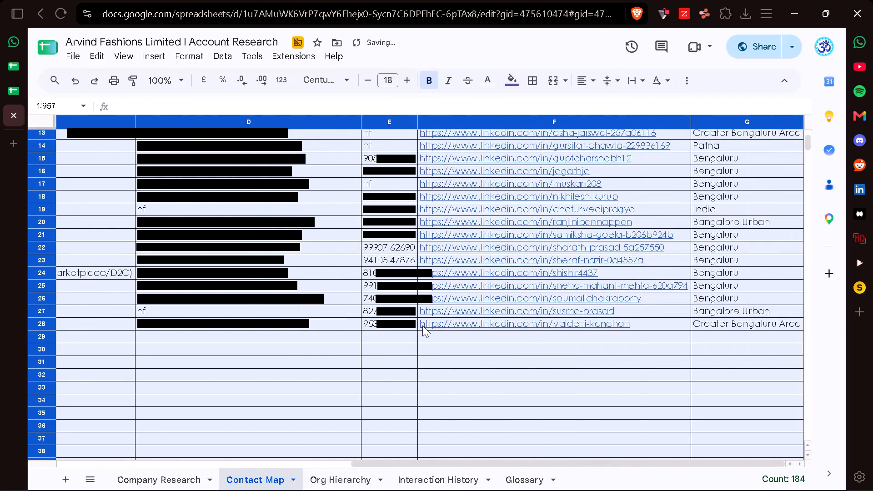
{"action": "scroll", "coordinate": [422, 326], "scroll_direction": "up", "scroll_amount": 4}
{"action": "scroll", "coordinate": [422, 326], "scroll_direction": "right", "scroll_amount": 15}
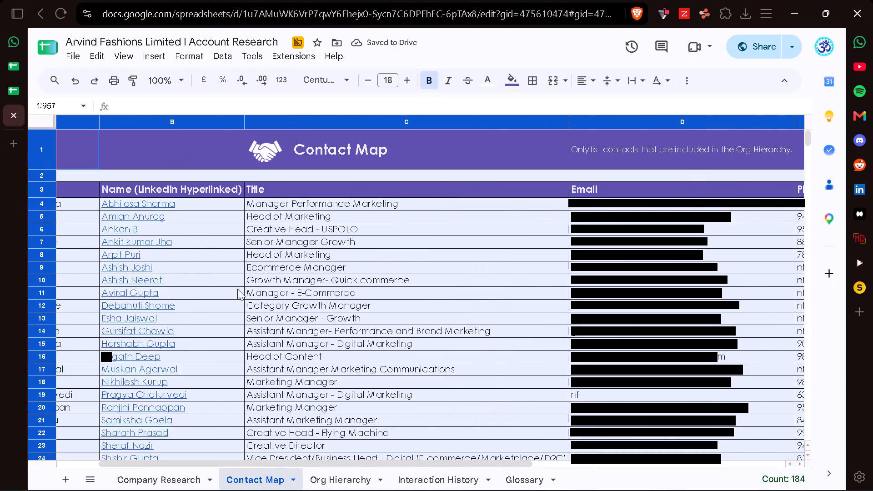
{"action": "left_click", "coordinate": [119, 203]}
{"action": "key", "text": "ctrl+shift+Down"}
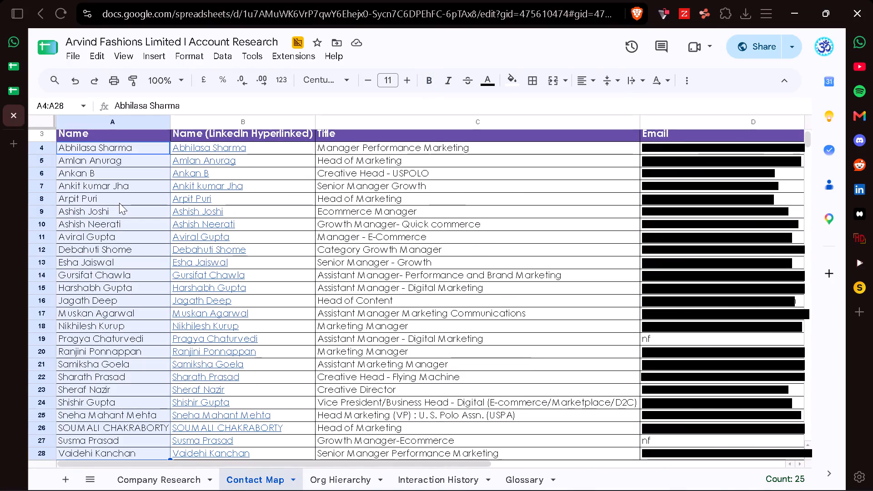
{"action": "key", "text": "ctrl+c"}
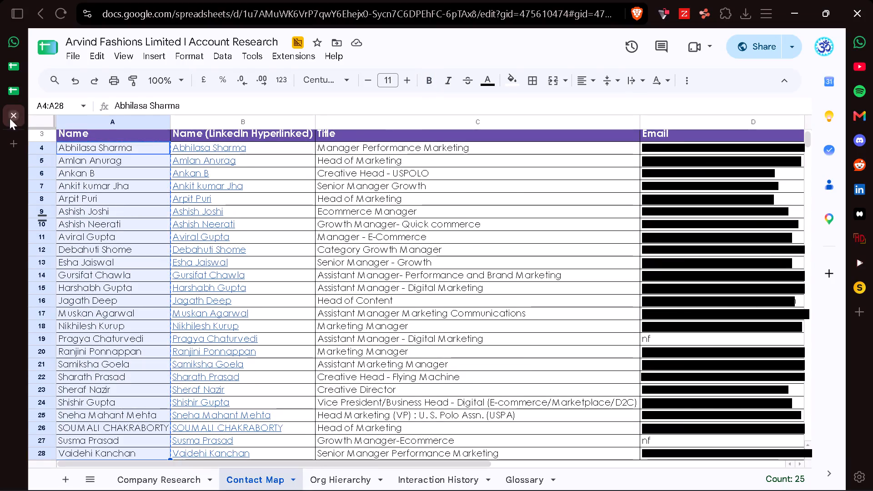
{"action": "left_click", "coordinate": [14, 94]}
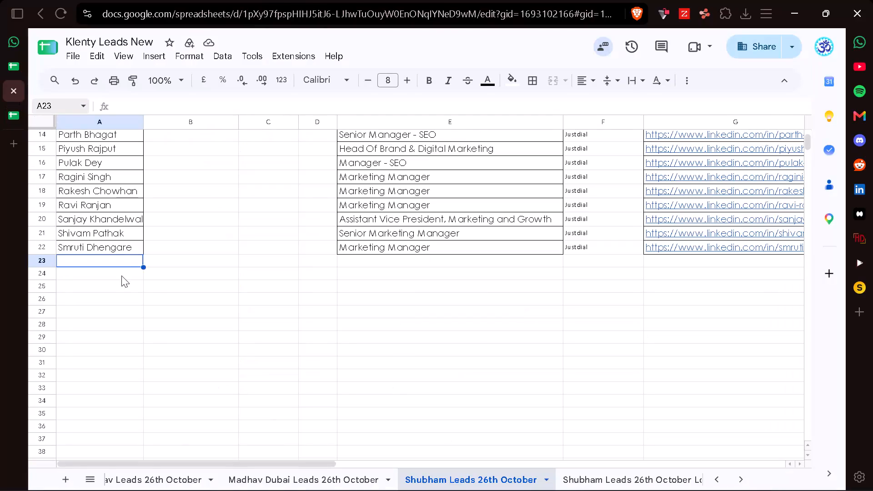
{"action": "key", "text": "ctrl+v"}
Copy the job titles in C4:C28 of the Contact Map into Klenty Leads New, starting at E23.
{"action": "key", "text": "Right"}
{"action": "key", "text": "Right"}
{"action": "key", "text": "Right"}
{"action": "key", "text": "Right"}
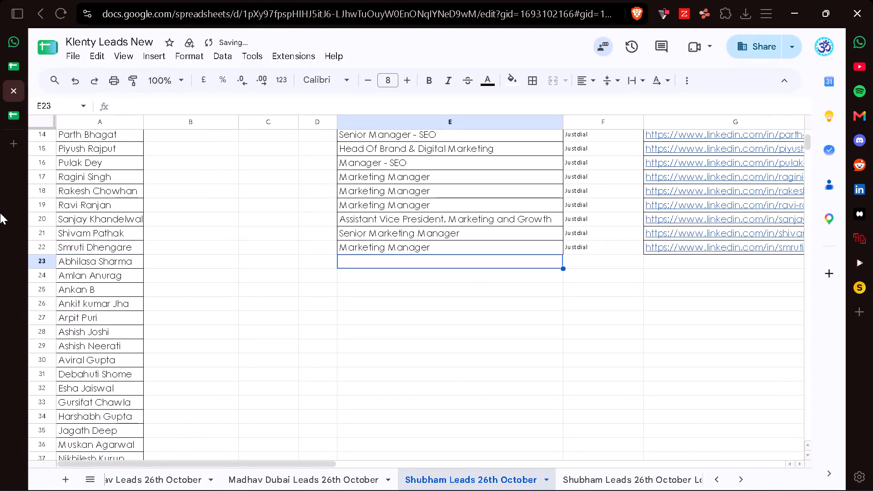
{"action": "left_click", "coordinate": [15, 120]}
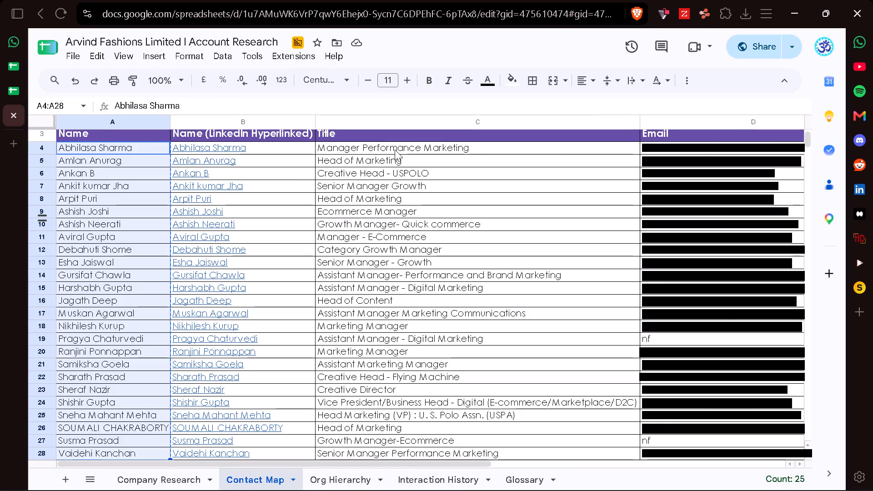
{"action": "left_click", "coordinate": [395, 150]}
{"action": "key", "text": "ctrl+shift+Down"}
{"action": "key", "text": "ctrl+c"}
{"action": "scroll", "coordinate": [395, 150], "scroll_direction": "down", "scroll_amount": 1}
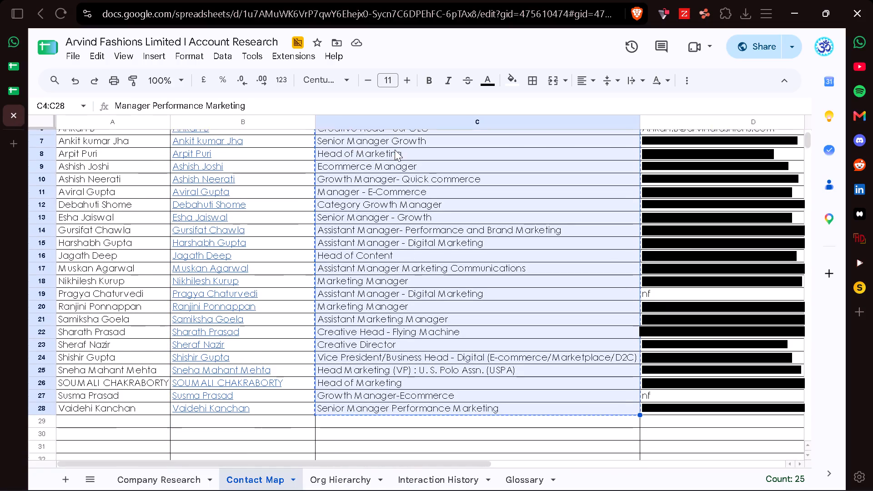
{"action": "scroll", "coordinate": [395, 150], "scroll_direction": "down", "scroll_amount": 1}
{"action": "left_click", "coordinate": [15, 93]}
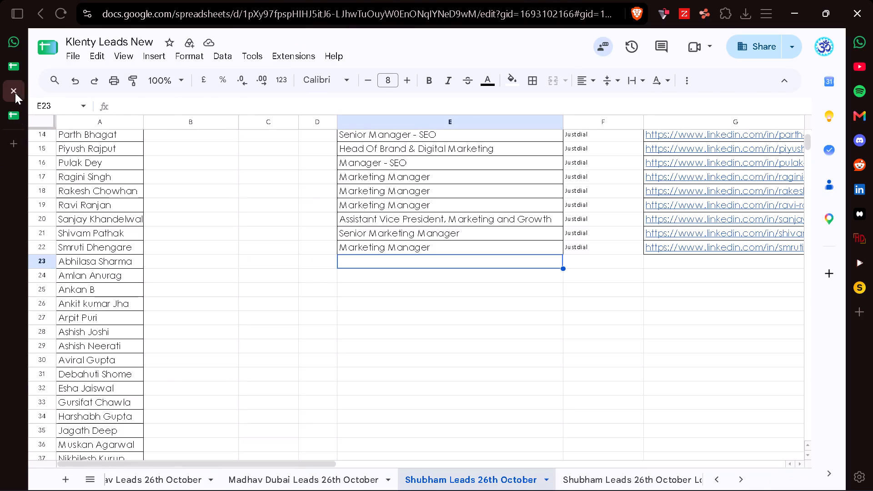
{"action": "key", "text": "ctrl+v"}
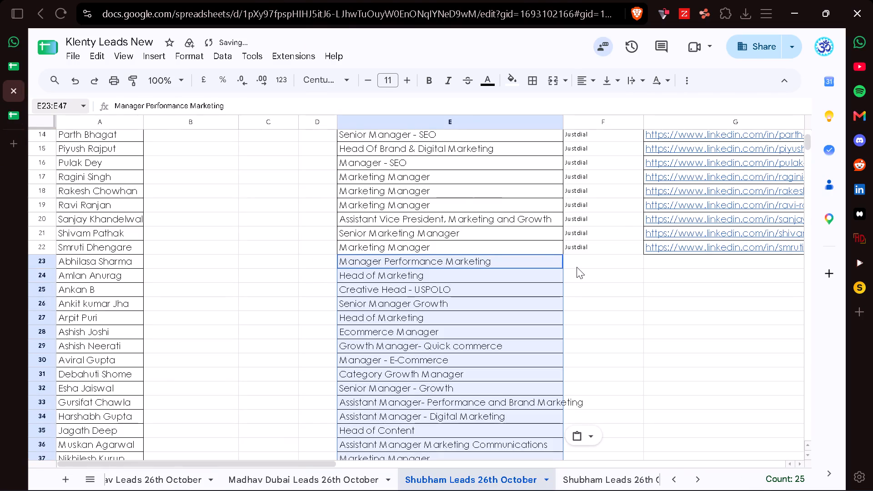
Enter Arvind Fashions Limited as the company name in F23.
{"action": "left_click", "coordinate": [577, 267]}
{"action": "type", "text": "Arvind Fas"}
{"action": "type", "text": "hions Limited"}
{"action": "key", "text": "Return"}
Fill the company name Arvind Fashions Limited from F23 down through F47.
{"action": "key", "text": "Up"}
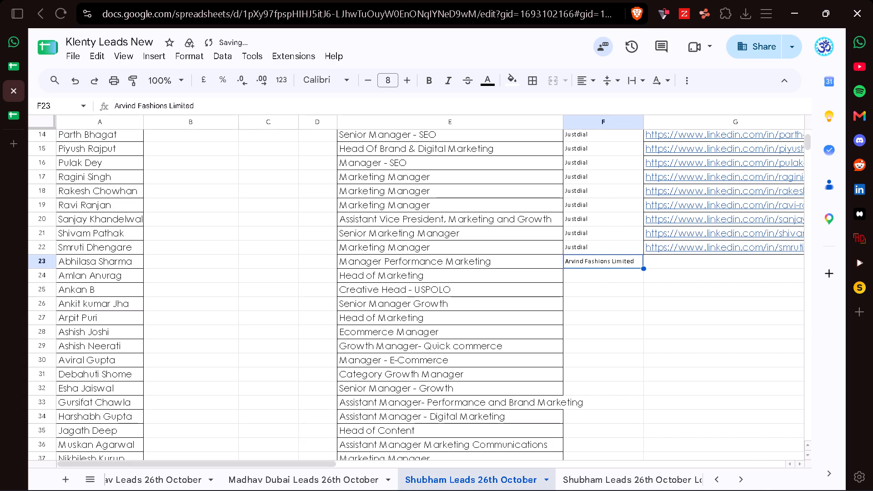
{"action": "left_click_drag", "start_coordinate": [646, 266], "coordinate": [651, 189]}
{"action": "scroll", "coordinate": [651, 189], "scroll_direction": "up", "scroll_amount": 2}
{"action": "left_click", "coordinate": [635, 200]}
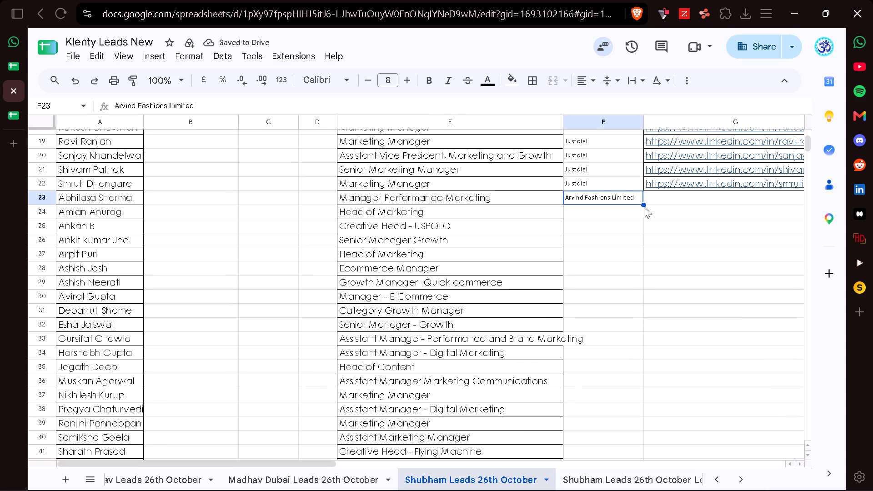
{"action": "left_click_drag", "start_coordinate": [644, 204], "coordinate": [606, 370]}
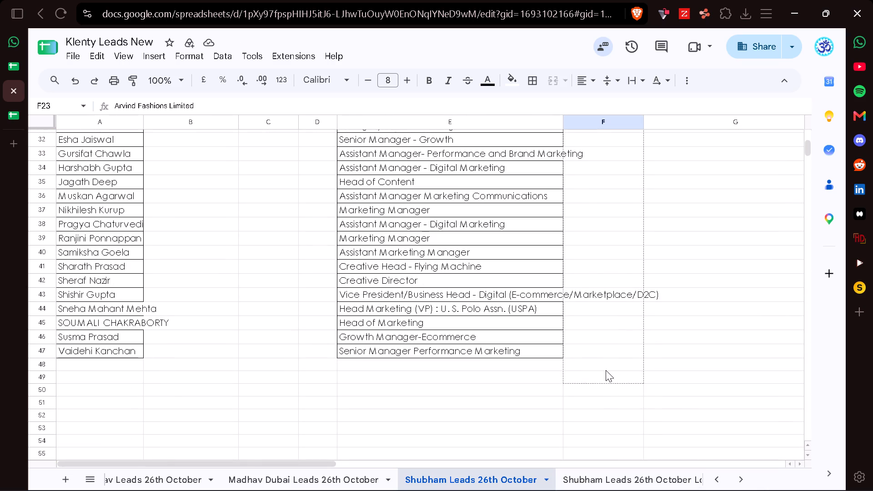
{"action": "left_click_drag", "start_coordinate": [606, 370], "coordinate": [604, 356]}
Copy the LinkedIn links in F4:F28 of the Contact Map into Klenty Leads New, starting at G23.
{"action": "scroll", "coordinate": [604, 356], "scroll_direction": "up", "scroll_amount": 2}
{"action": "scroll", "coordinate": [604, 356], "scroll_direction": "left", "scroll_amount": 1}
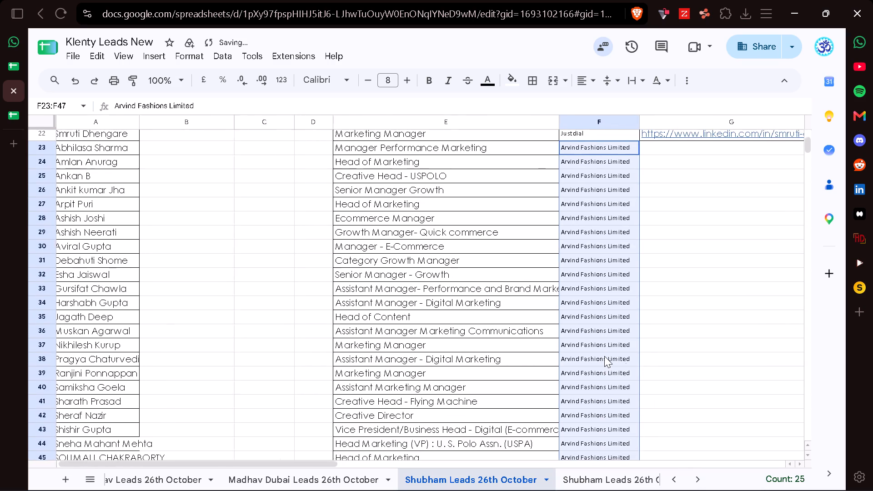
{"action": "scroll", "coordinate": [604, 356], "scroll_direction": "left", "scroll_amount": 1}
{"action": "left_click", "coordinate": [528, 155]}
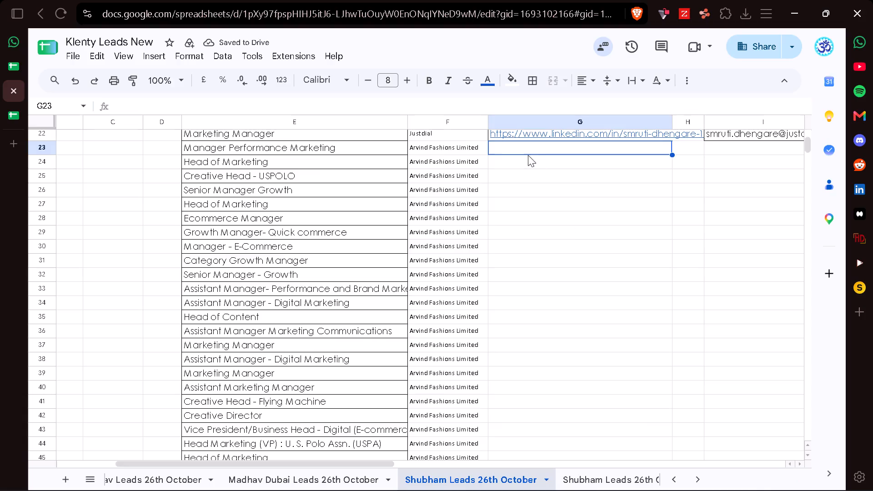
{"action": "left_click", "coordinate": [5, 111]}
{"action": "scroll", "coordinate": [574, 203], "scroll_direction": "up", "scroll_amount": 7}
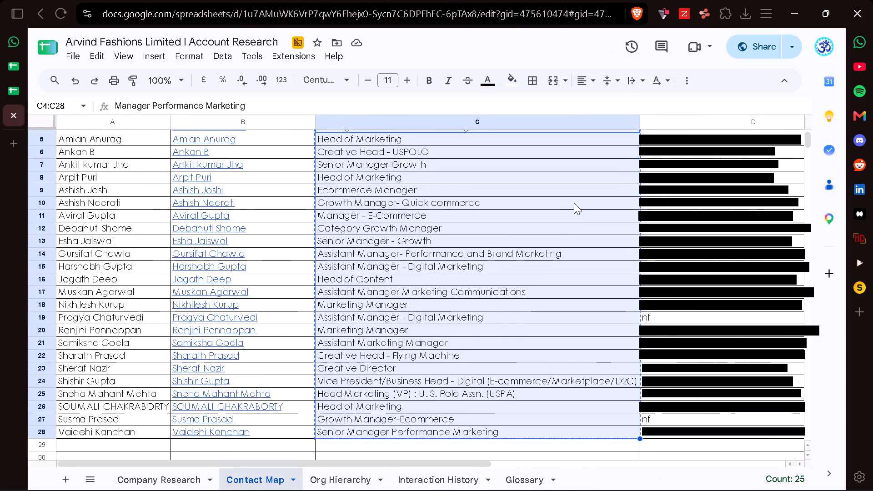
{"action": "scroll", "coordinate": [574, 203], "scroll_direction": "left", "scroll_amount": 6}
{"action": "left_click", "coordinate": [713, 205]}
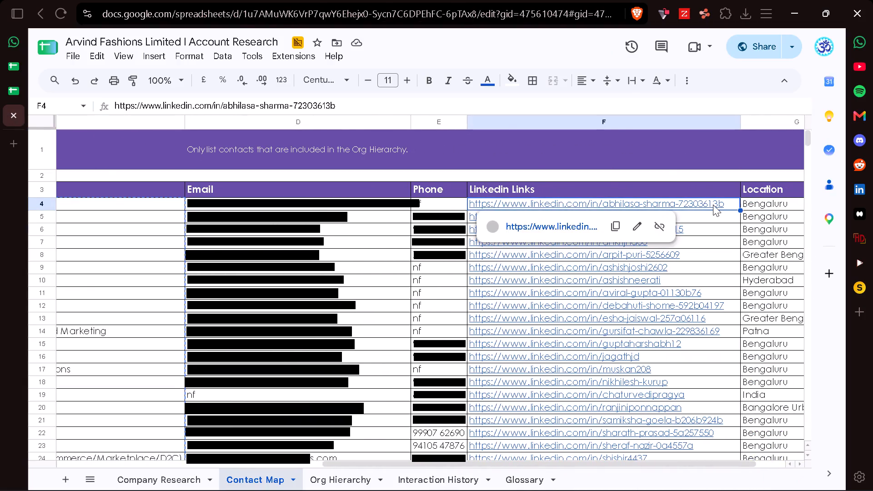
{"action": "key", "text": "ctrl+shift+Down"}
{"action": "key", "text": "ctrl+c"}
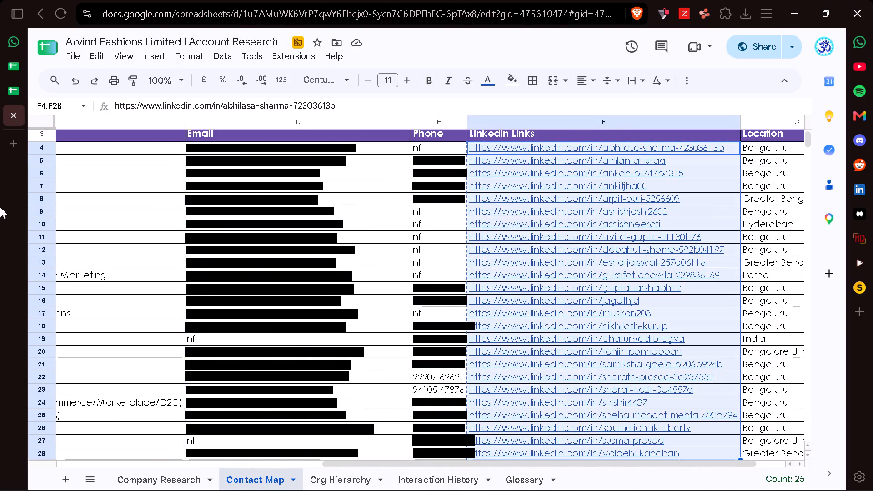
{"action": "left_click", "coordinate": [9, 90]}
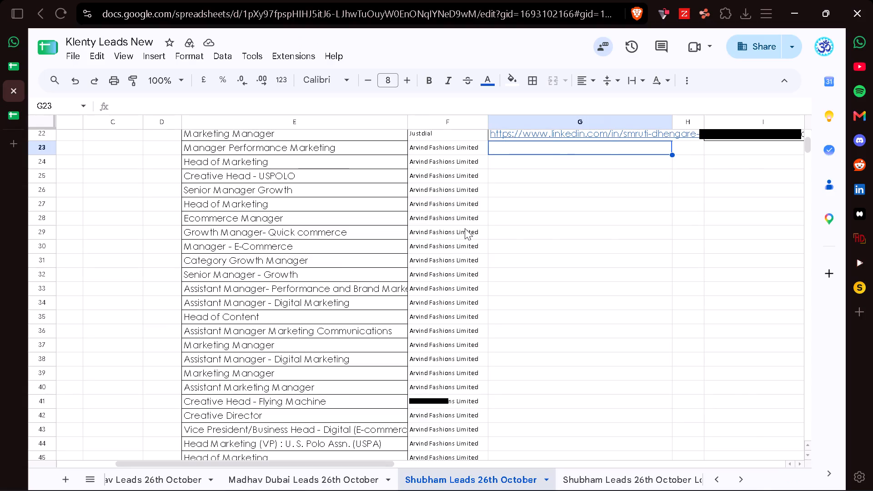
{"action": "key", "text": "ctrl+v"}
Copy the emails and phone numbers in D4:E28 of the Contact Map into Klenty Leads New, starting at I23.
{"action": "scroll", "coordinate": [465, 228], "scroll_direction": "left", "scroll_amount": 2}
{"action": "left_click", "coordinate": [563, 148]}
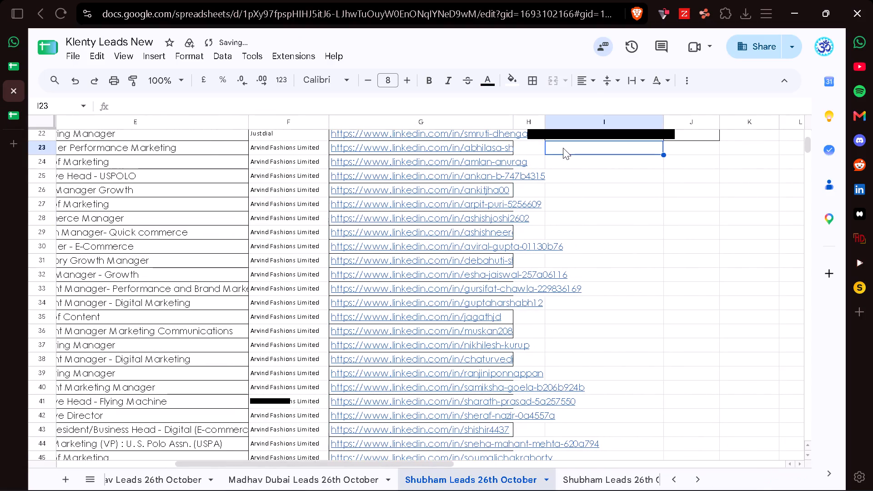
{"action": "left_click", "coordinate": [11, 111]}
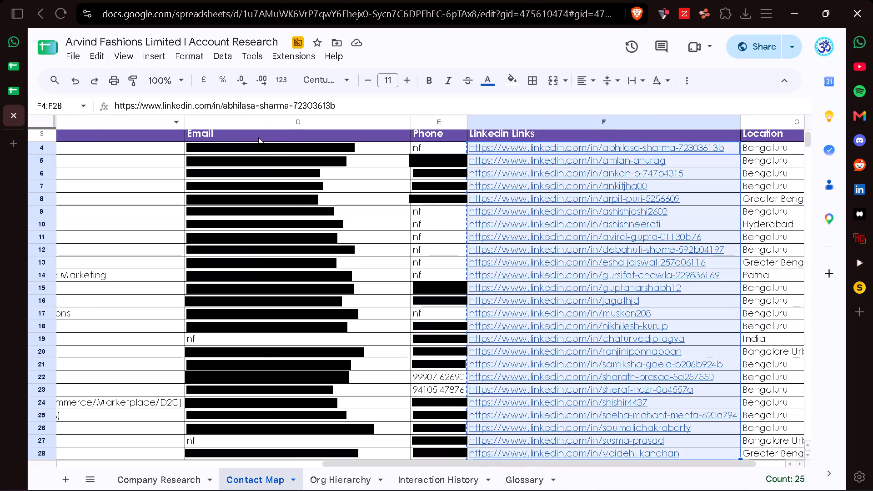
{"action": "left_click", "coordinate": [241, 145]}
{"action": "key", "text": "shift+Right"}
{"action": "key", "text": "ctrl+shift+Down"}
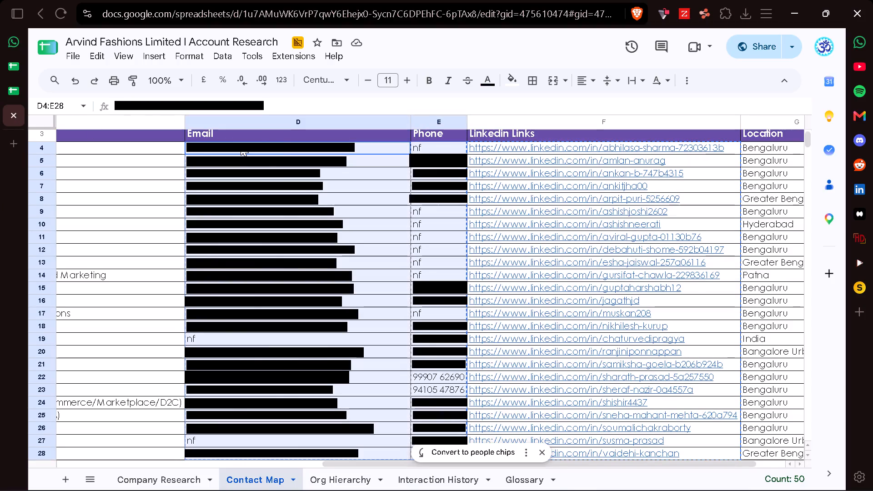
{"action": "scroll", "coordinate": [241, 145], "scroll_direction": "down", "scroll_amount": 1}
{"action": "key", "text": "ctrl+c"}
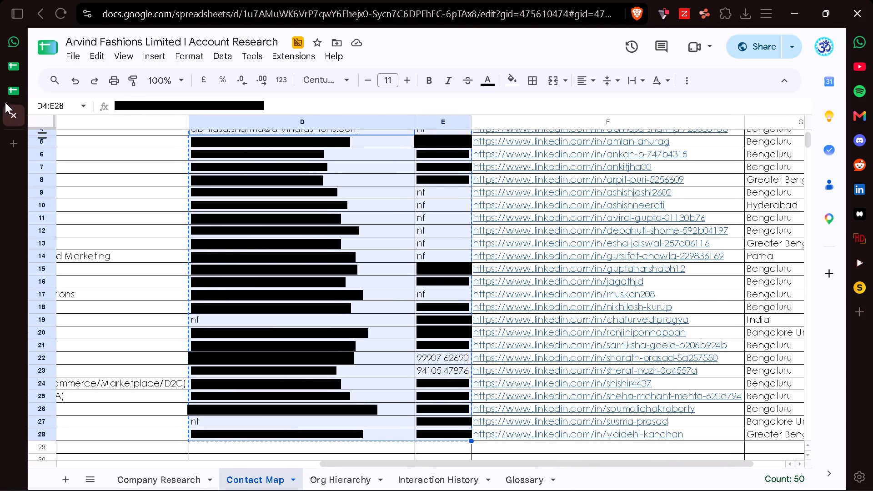
{"action": "left_click", "coordinate": [9, 98]}
{"action": "key", "text": "ctrl+v"}
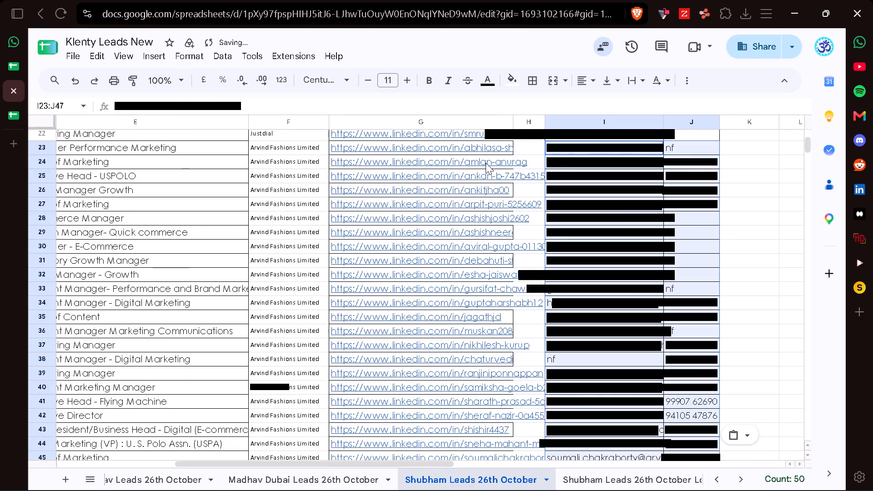
Review the transferred Arvind Fashions Limited contact rows 23 to 47 across all filled columns.
{"action": "scroll", "coordinate": [744, 243], "scroll_direction": "up", "scroll_amount": 6}
{"action": "scroll", "coordinate": [595, 282], "scroll_direction": "left", "scroll_amount": 1}
{"action": "scroll", "coordinate": [595, 282], "scroll_direction": "down", "scroll_amount": 2}
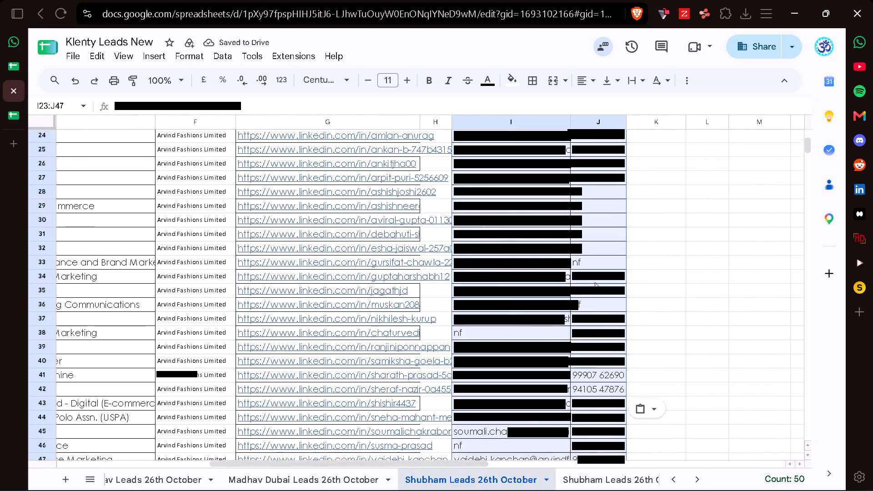
{"action": "scroll", "coordinate": [595, 282], "scroll_direction": "down", "scroll_amount": 1}
{"action": "scroll", "coordinate": [595, 282], "scroll_direction": "up", "scroll_amount": 5}
{"action": "scroll", "coordinate": [595, 282], "scroll_direction": "down", "scroll_amount": 3}
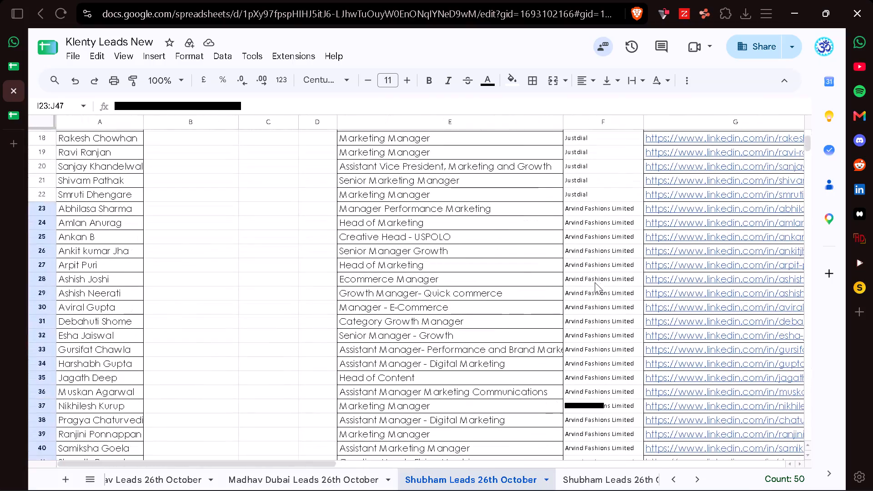
{"action": "scroll", "coordinate": [380, 345], "scroll_direction": "down", "scroll_amount": 3}
{"action": "left_click", "coordinate": [107, 340]}
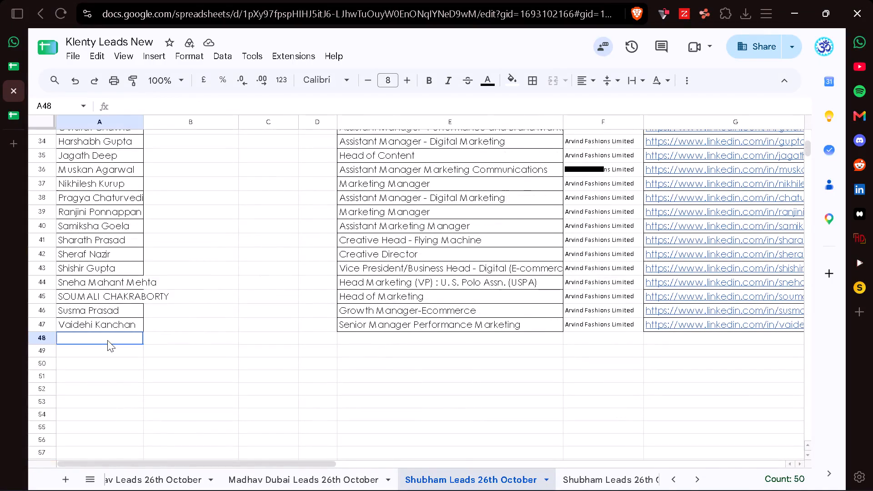
{"action": "scroll", "coordinate": [107, 340], "scroll_direction": "down", "scroll_amount": 2}
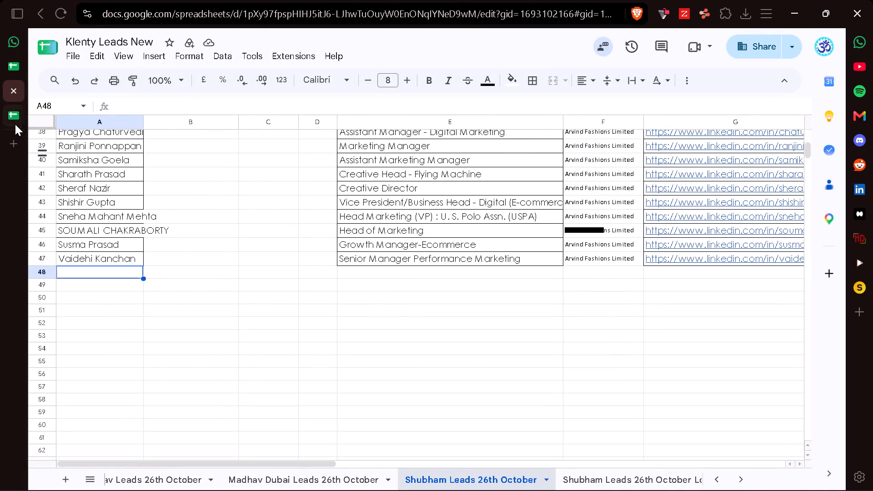
Copy the Arvind Fashions Limited Account Research sharing link into cell B109 of the AR Master Sheet as a file chip.
{"action": "left_click", "coordinate": [14, 120]}
{"action": "scroll", "coordinate": [329, 235], "scroll_direction": "right", "scroll_amount": 10}
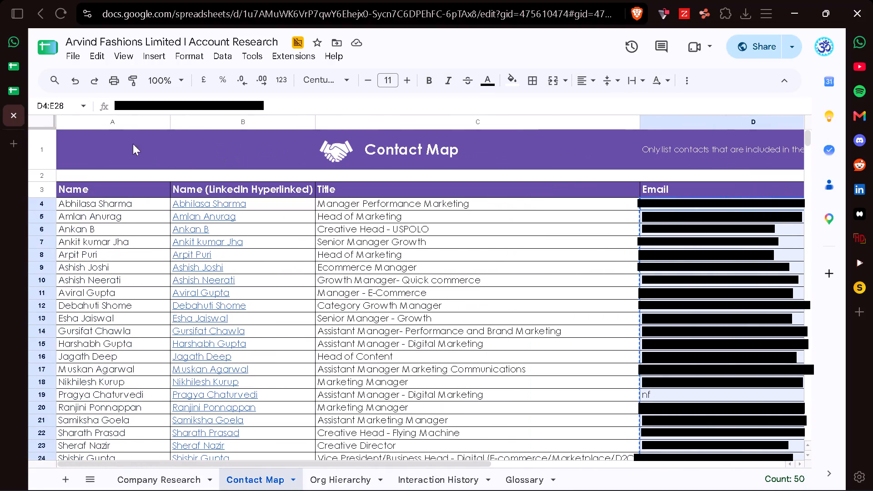
{"action": "left_click", "coordinate": [77, 145]}
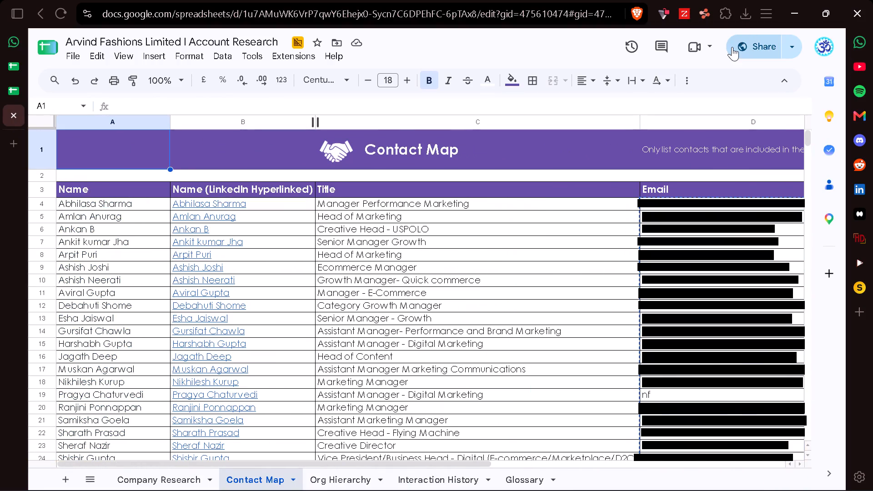
{"action": "left_click", "coordinate": [732, 47]}
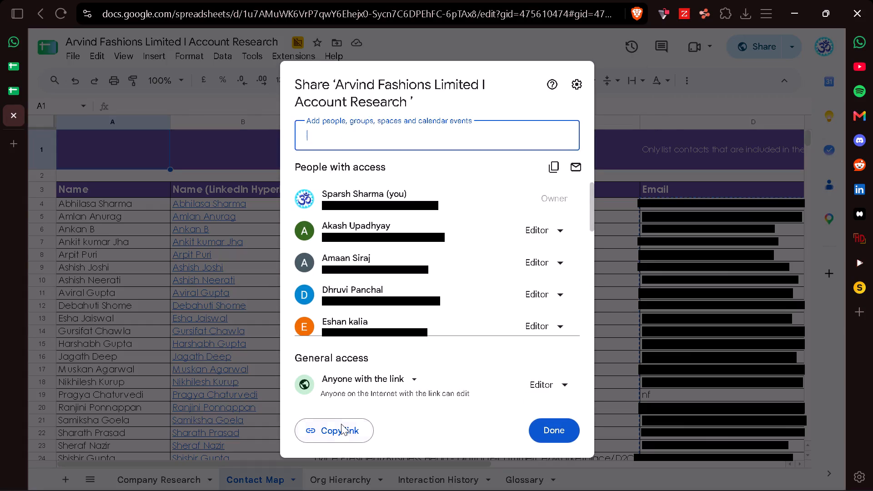
{"action": "left_click", "coordinate": [341, 424]}
{"action": "left_click", "coordinate": [544, 432]}
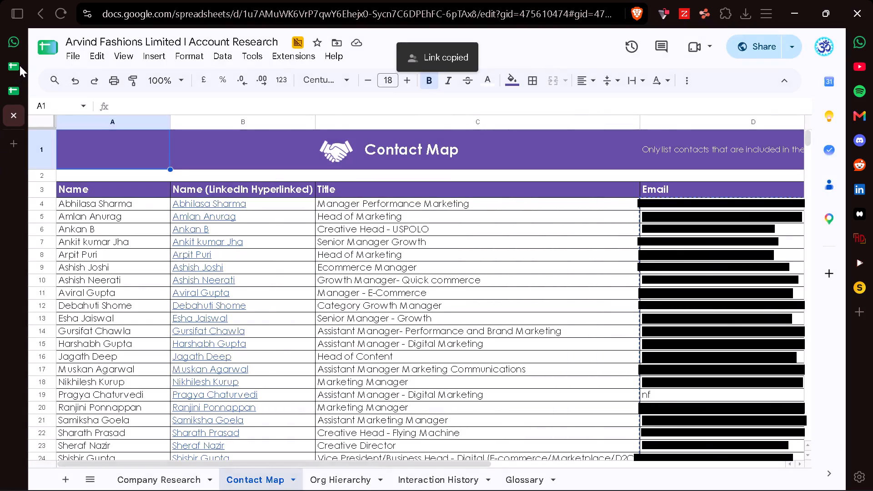
{"action": "left_click", "coordinate": [20, 65]}
{"action": "left_click", "coordinate": [134, 164]}
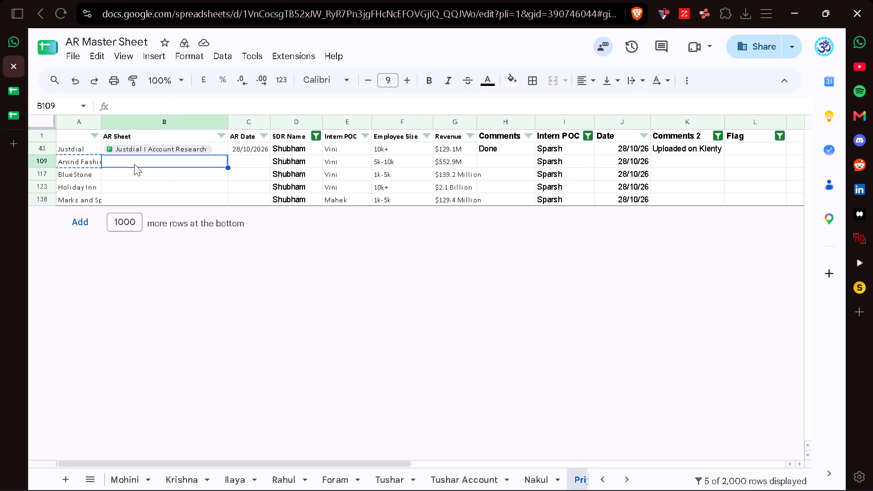
{"action": "key", "text": "ctrl+v"}
{"action": "key", "text": "Tab"}
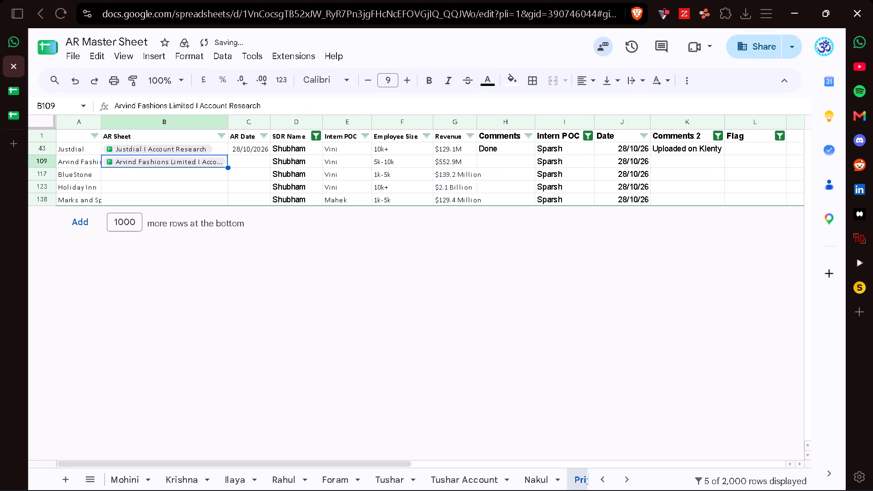
Copy the AR Date 28/10/2026 from the Justdial row to the four company rows below it, C109 to C138.
{"action": "left_click", "coordinate": [253, 150]}
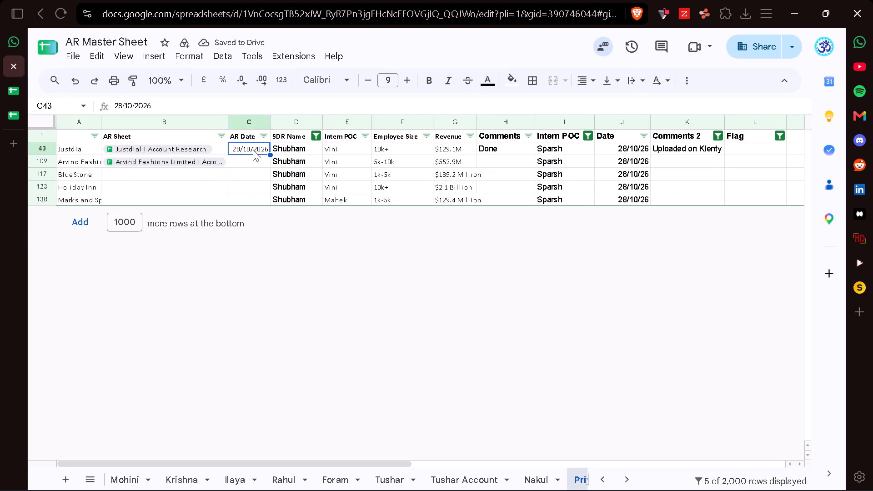
{"action": "key", "text": "ctrl+c"}
{"action": "key", "text": "Down"}
{"action": "key", "text": "ctrl+v"}
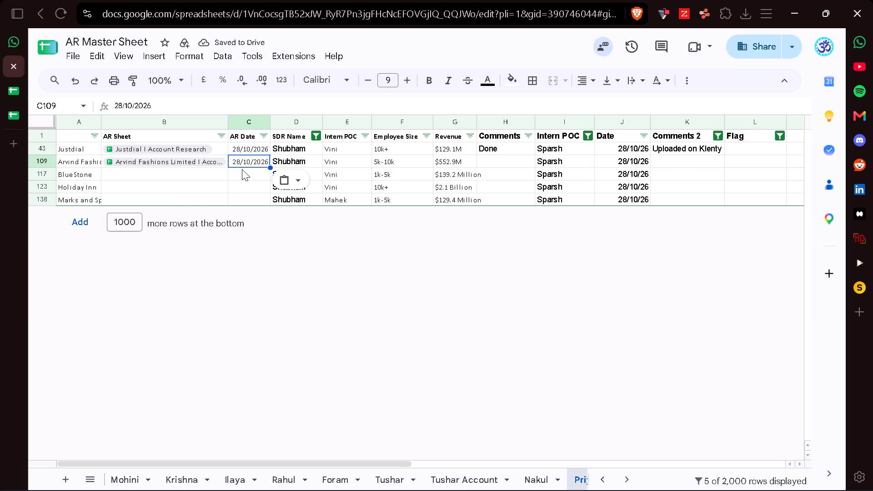
{"action": "key", "text": "ctrl+c"}
{"action": "key", "text": "Down"}
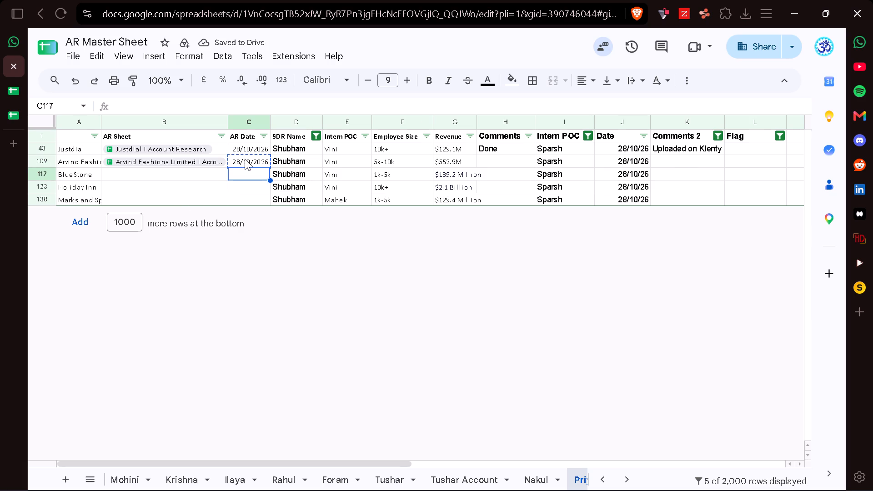
{"action": "key", "text": "shift+Down"}
{"action": "key", "text": "shift+Down"}
{"action": "key", "text": "ctrl+v"}
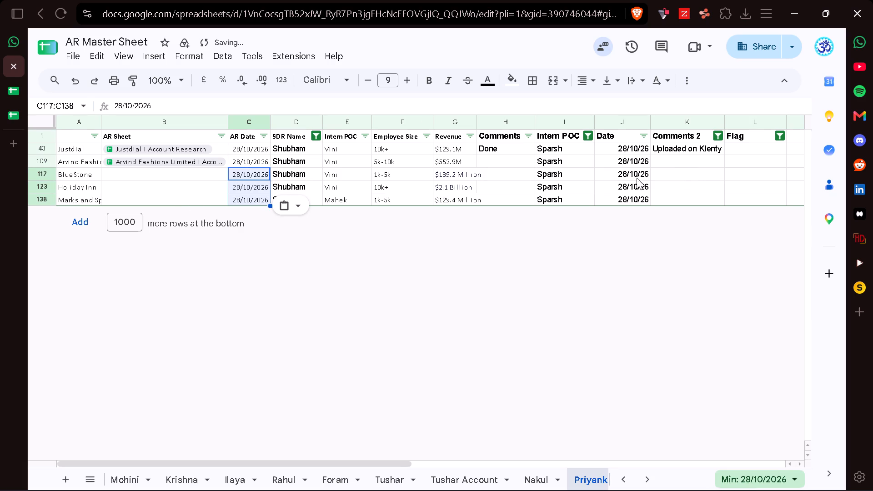
Mark the Arvind Fashions row 109 as Done under Comments and Uploaded on Klenty under Comments 2.
{"action": "left_click", "coordinate": [497, 164]}
{"action": "type", "text": "Done"}
{"action": "key", "text": "Right"}
{"action": "key", "text": "Right"}
{"action": "key", "text": "Right"}
{"action": "key", "text": "Up"}
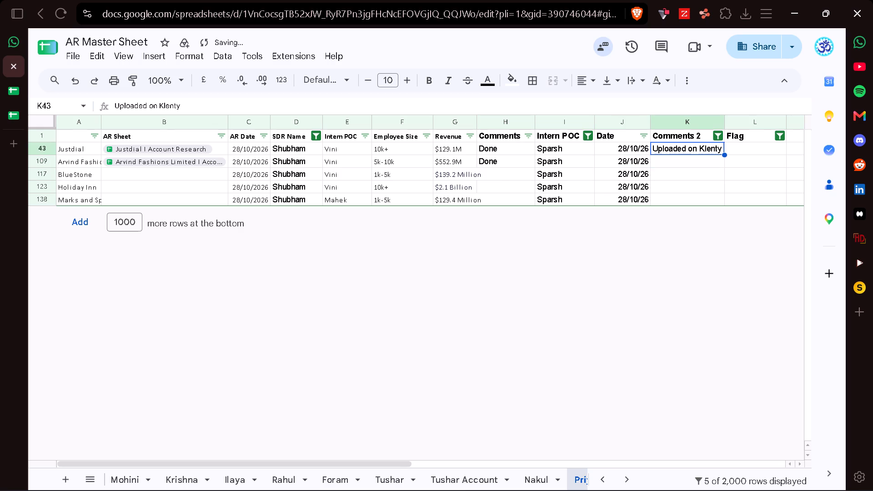
{"action": "key", "text": "ctrl+c"}
{"action": "key", "text": "Down"}
{"action": "key", "text": "ctrl+v"}
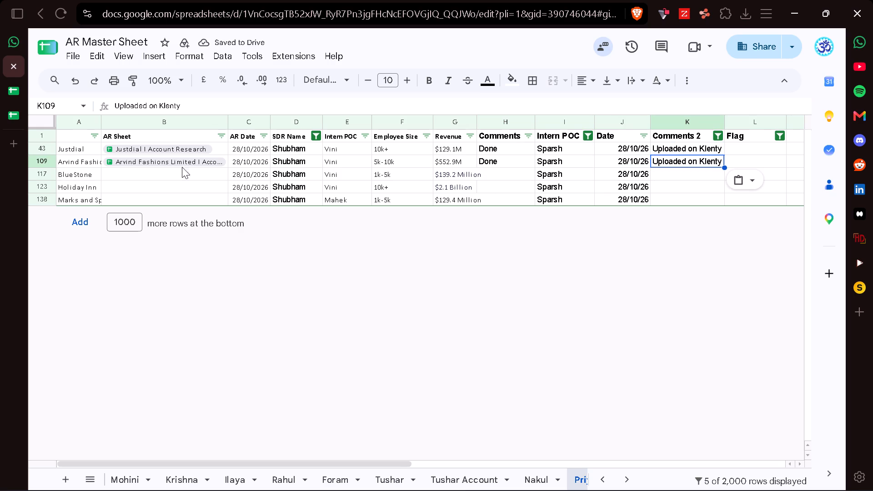
Make a copy of the Arvind Fashions Limited research file named "BlueStone I Account Research" in India - Account Research Directory, and close the original.
{"action": "left_click", "coordinate": [140, 177]}
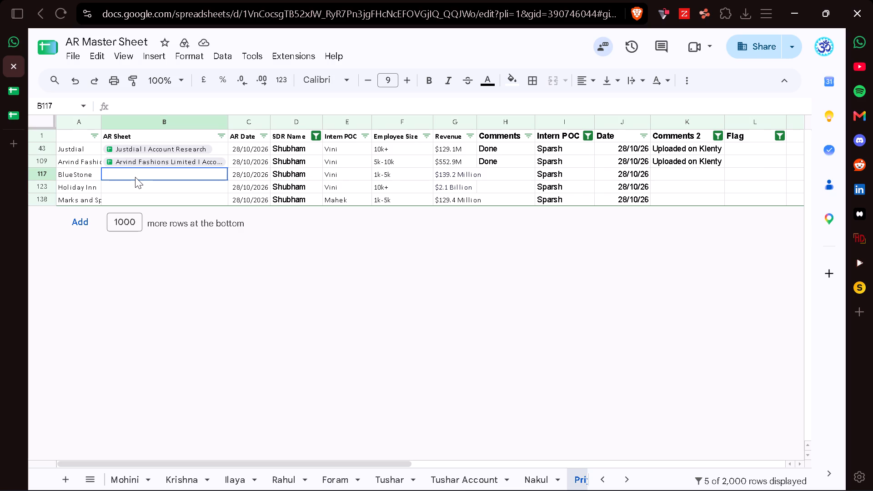
{"action": "left_click", "coordinate": [13, 114]}
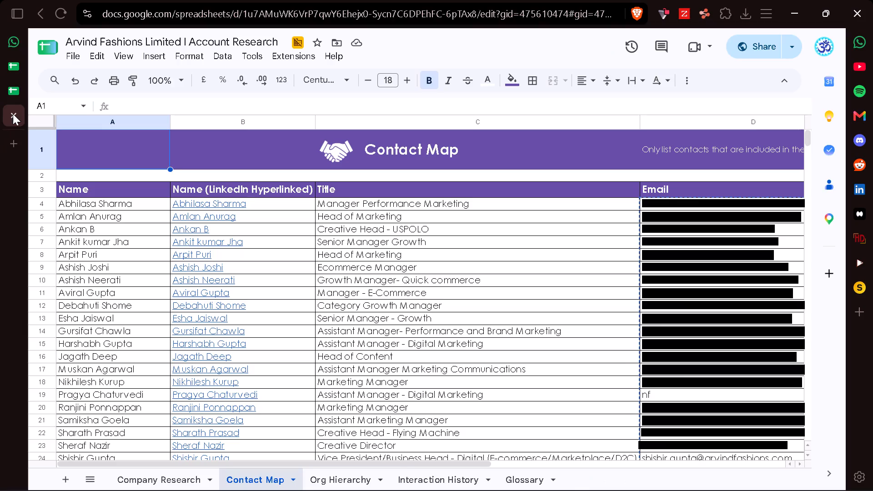
{"action": "left_click", "coordinate": [73, 55]}
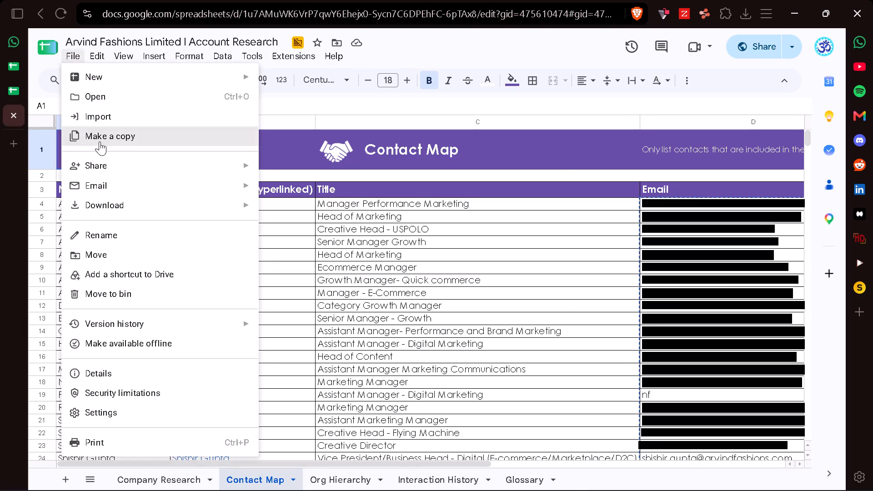
{"action": "left_click", "coordinate": [100, 141]}
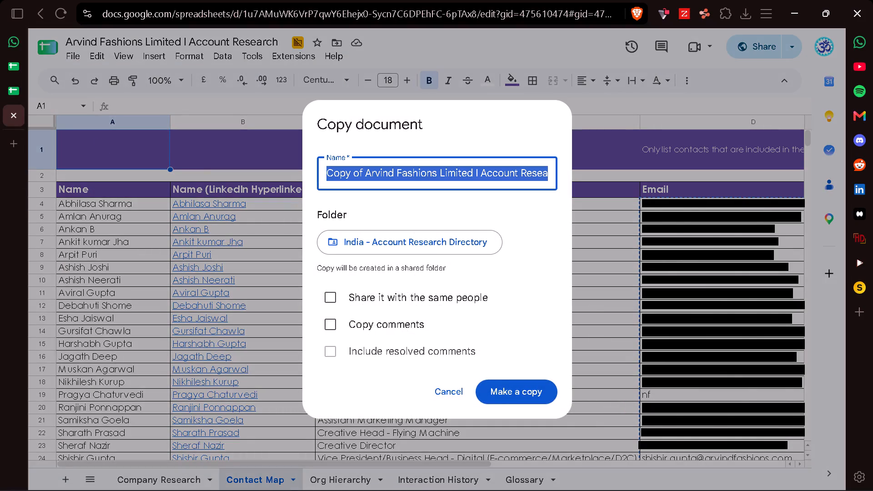
{"action": "left_click", "coordinate": [472, 171]}
{"action": "key", "text": "BackSpace"}
{"action": "key", "text": "BackSpace"}
{"action": "key", "text": "BackSpace"}
{"action": "key", "text": "BackSpace"}
{"action": "key", "text": "BackSpace"}
{"action": "key", "text": "BackSpace"}
{"action": "key", "text": "BackSpace"}
{"action": "key", "text": "BackSpace"}
{"action": "key", "text": "BackSpace"}
{"action": "key", "text": "BackSpace"}
{"action": "key", "text": "BackSpace"}
{"action": "key", "text": "BackSpace"}
{"action": "key", "text": "BackSpace"}
{"action": "key", "text": "BackSpace"}
{"action": "key", "text": "BackSpace"}
{"action": "key", "text": "BackSpace"}
{"action": "key", "text": "BackSpace"}
{"action": "key", "text": "BackSpace"}
{"action": "key", "text": "BackSpace"}
{"action": "key", "text": "BackSpace"}
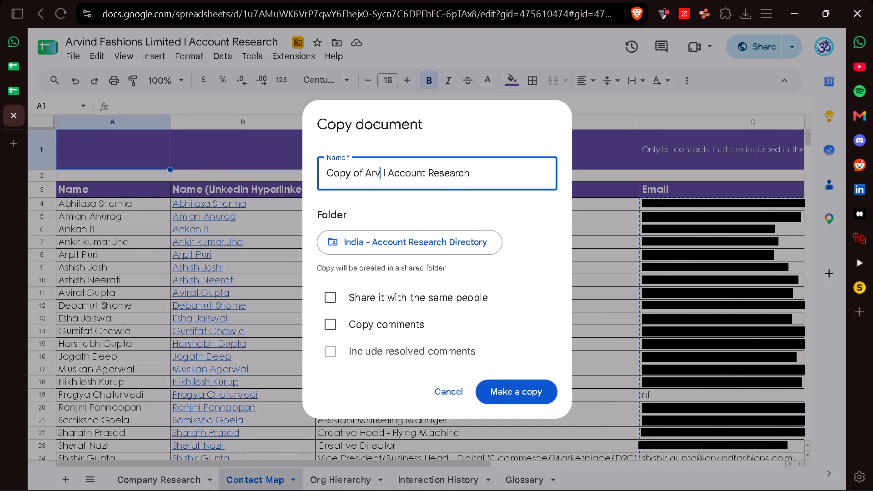
{"action": "type", "text": "Blue"}
{"action": "key", "text": "space"}
{"action": "key", "text": "BackSpace"}
{"action": "key", "text": "shift+s"}
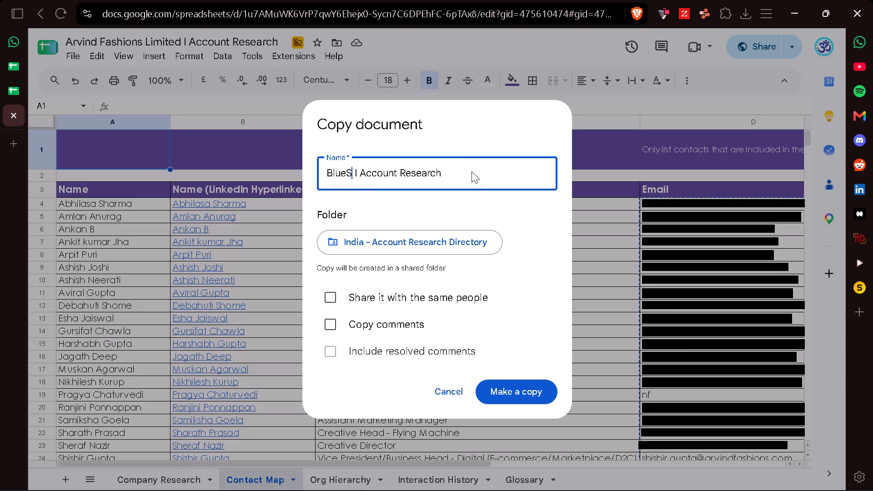
{"action": "type", "text": "tone"}
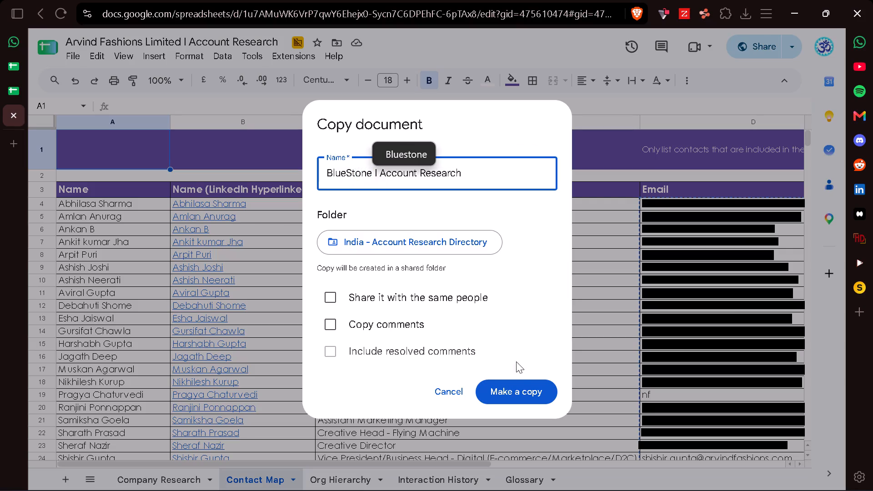
{"action": "left_click", "coordinate": [517, 387]}
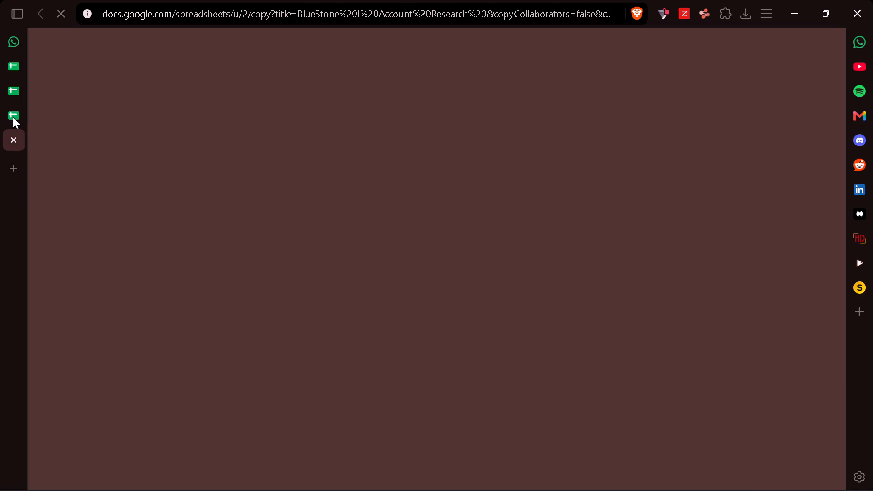
{"action": "left_click", "coordinate": [13, 117]}
{"action": "left_click", "coordinate": [13, 117]}
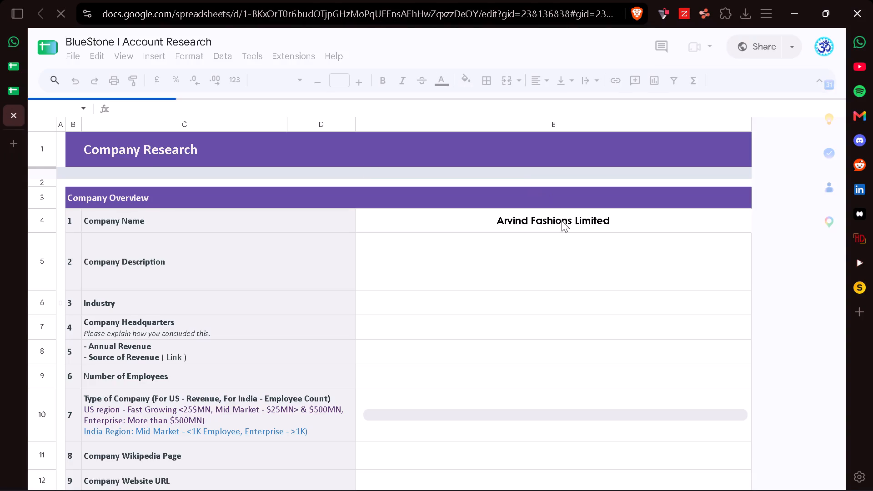
Replace the Company Name in cell E4 of the BlueStone file's Company Research sheet with BlueStone.
{"action": "left_click", "coordinate": [562, 220]}
{"action": "key", "text": "BackSpace"}
{"action": "type", "text": "Blue"}
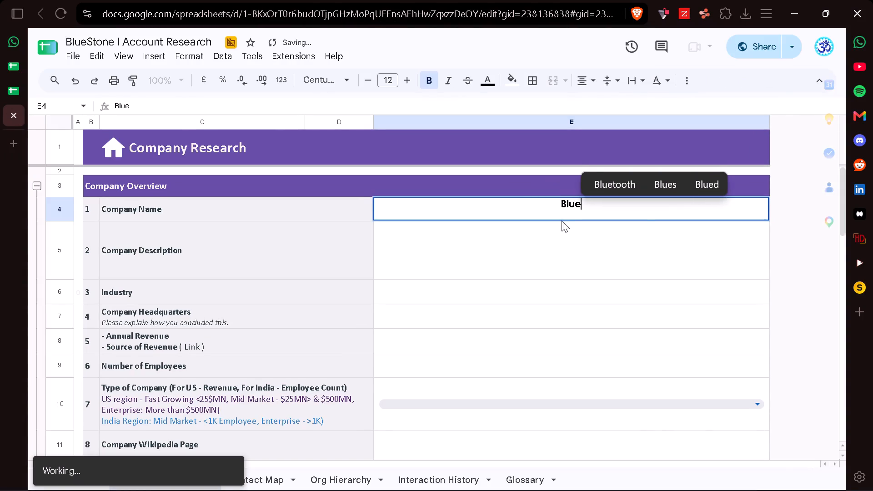
{"action": "type", "text": "Stone"}
{"action": "key", "text": "Return"}
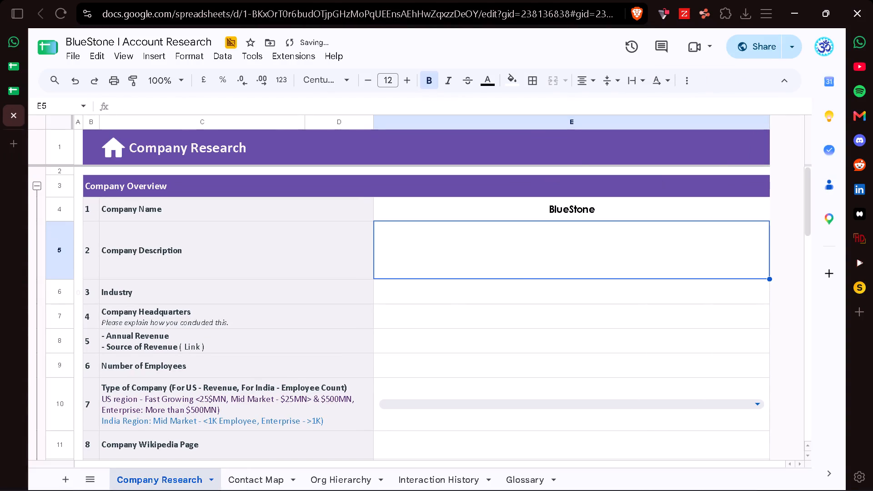
Clear all the copied Arvind Fashions contacts, A4:G28, from the BlueStone file's Contact Map sheet.
{"action": "left_click", "coordinate": [258, 474]}
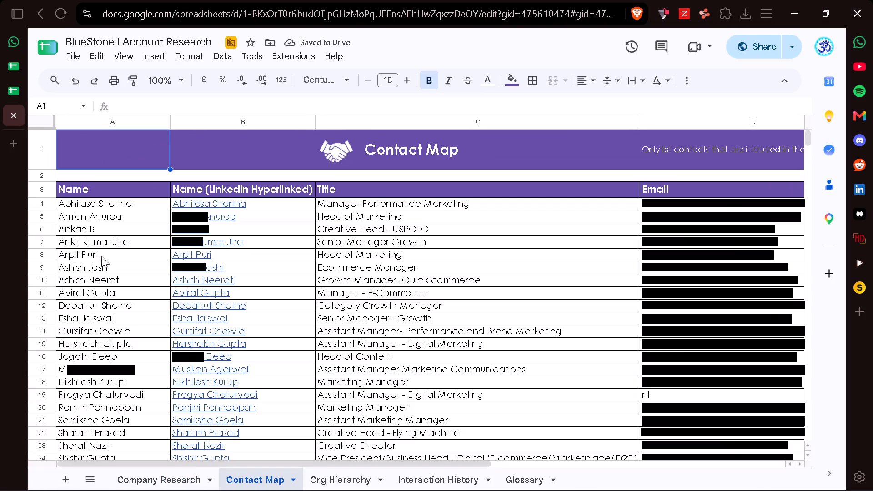
{"action": "left_click", "coordinate": [109, 210]}
{"action": "key", "text": "ctrl+shift+Down"}
{"action": "key", "text": "ctrl+shift+Right"}
{"action": "key", "text": "ctrl+shift+Right"}
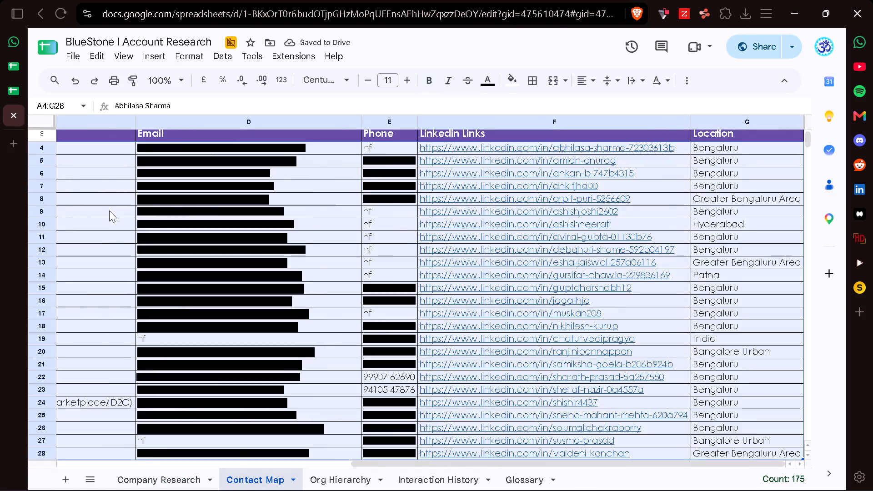
{"action": "key", "text": "BackSpace"}
{"action": "scroll", "coordinate": [109, 210], "scroll_direction": "right", "scroll_amount": 10}
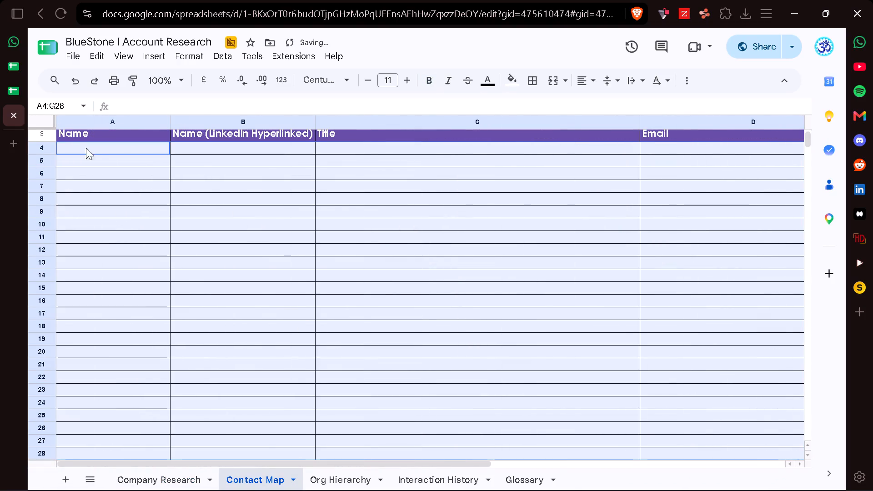
{"action": "left_click", "coordinate": [95, 150]}
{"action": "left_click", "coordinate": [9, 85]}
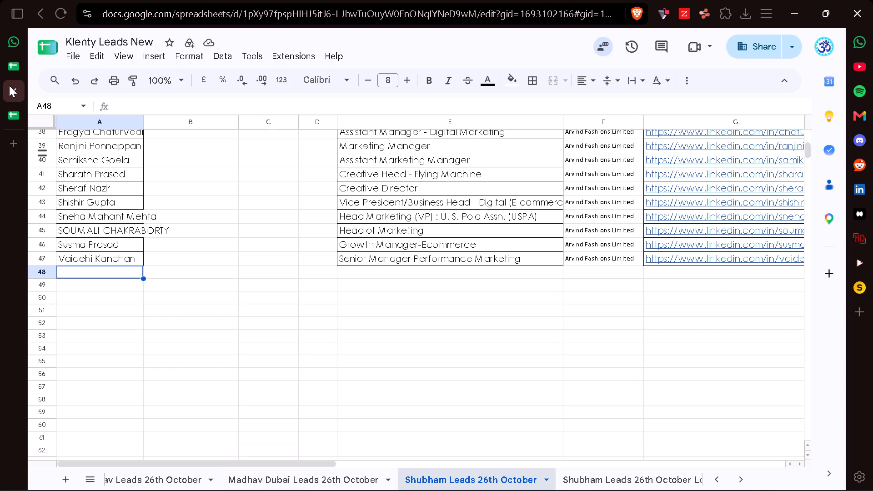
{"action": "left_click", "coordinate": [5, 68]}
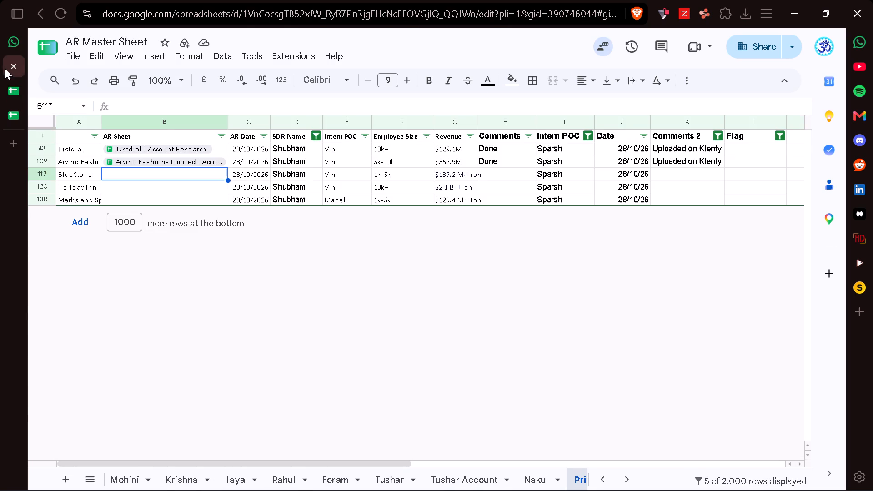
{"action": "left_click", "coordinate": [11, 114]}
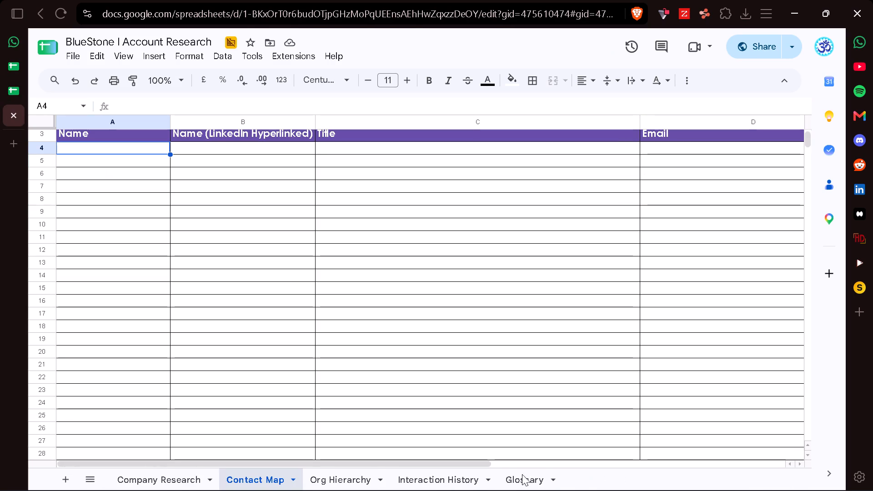